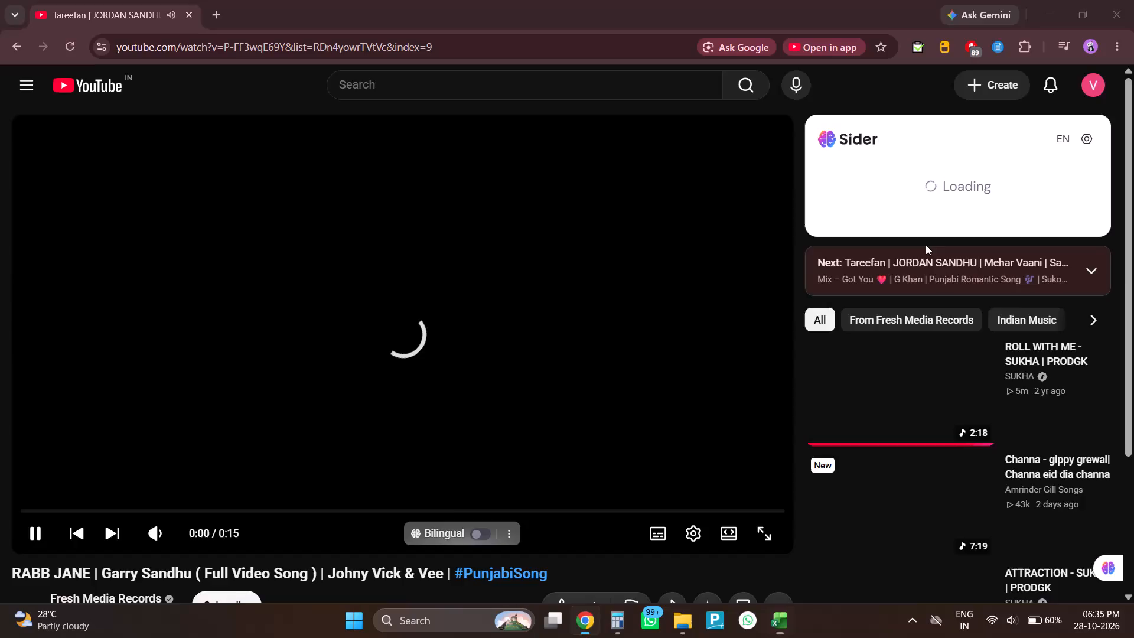
# Switch from the browser to the DEI KHEDA GSS WORKING workbook in Excel.
pyautogui.hotkey('alt', 'Tab')
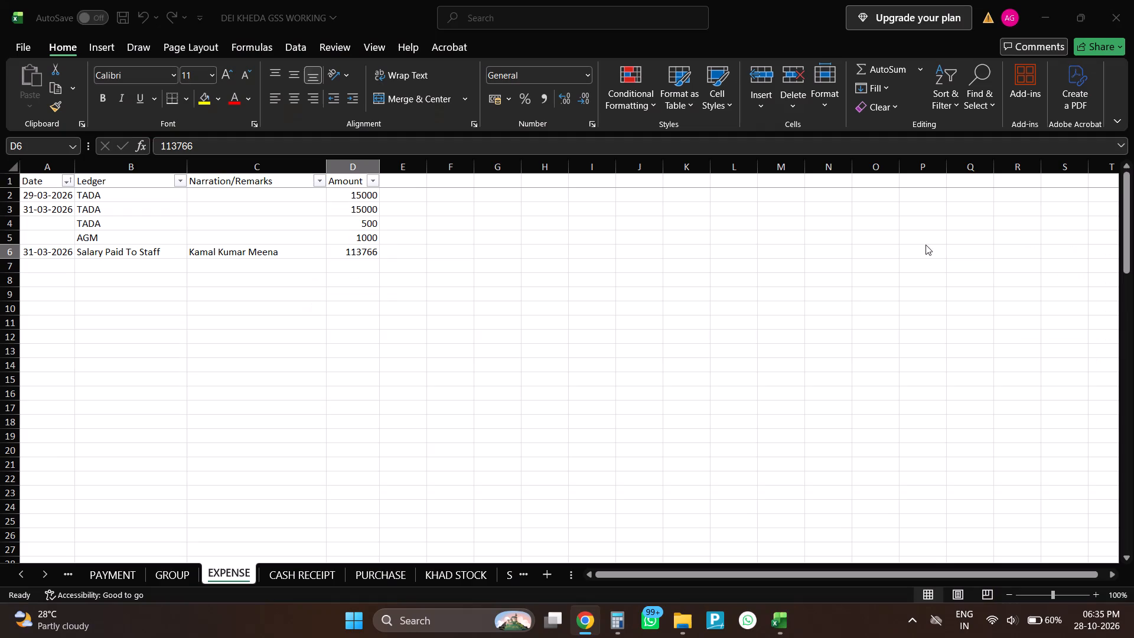
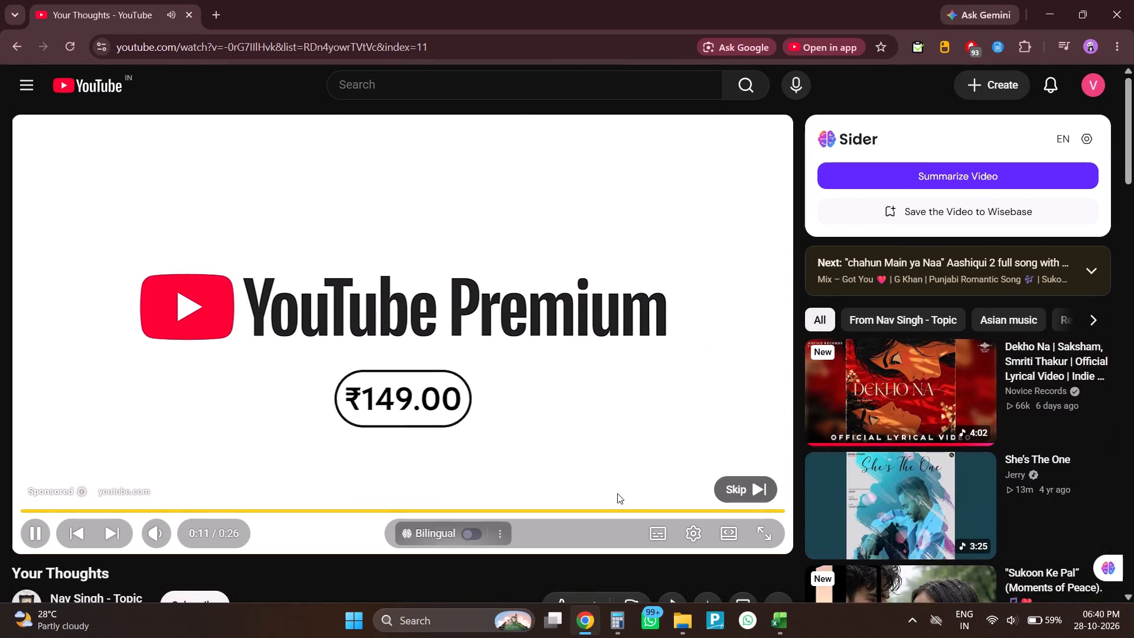
# Skip the advertisement playing before the Your Thoughts song on YouTube.
pyautogui.click(729, 488)
# Look through the recommended music videos listed alongside the Your Thoughts song for another song to play.
pyautogui.scroll(-3, 727, 360)
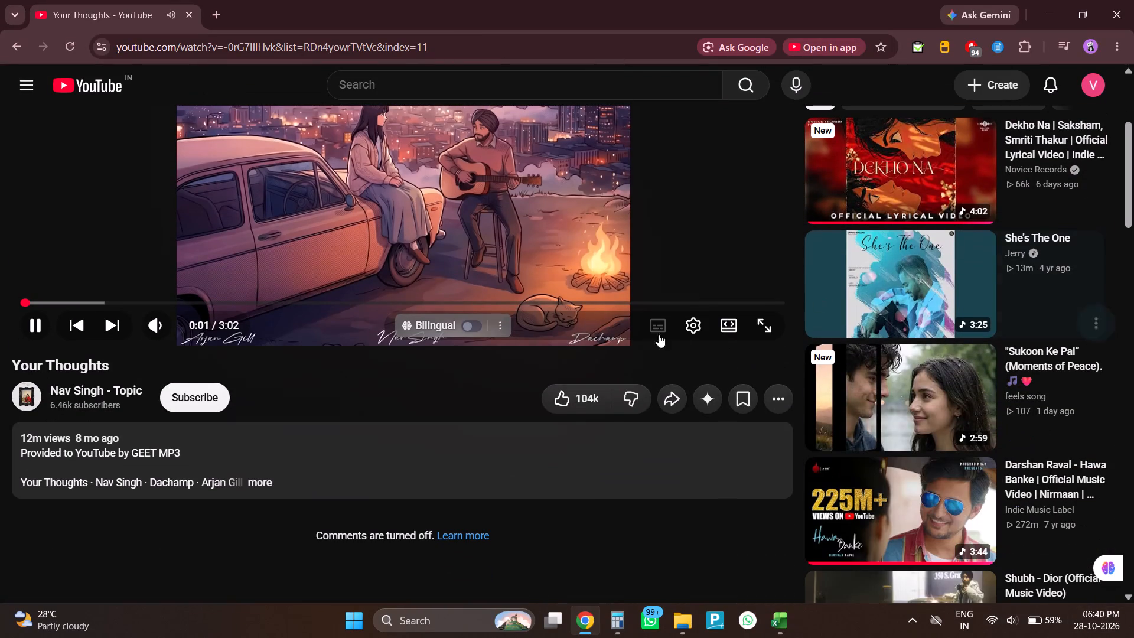
pyautogui.scroll(-1, 755, 377)
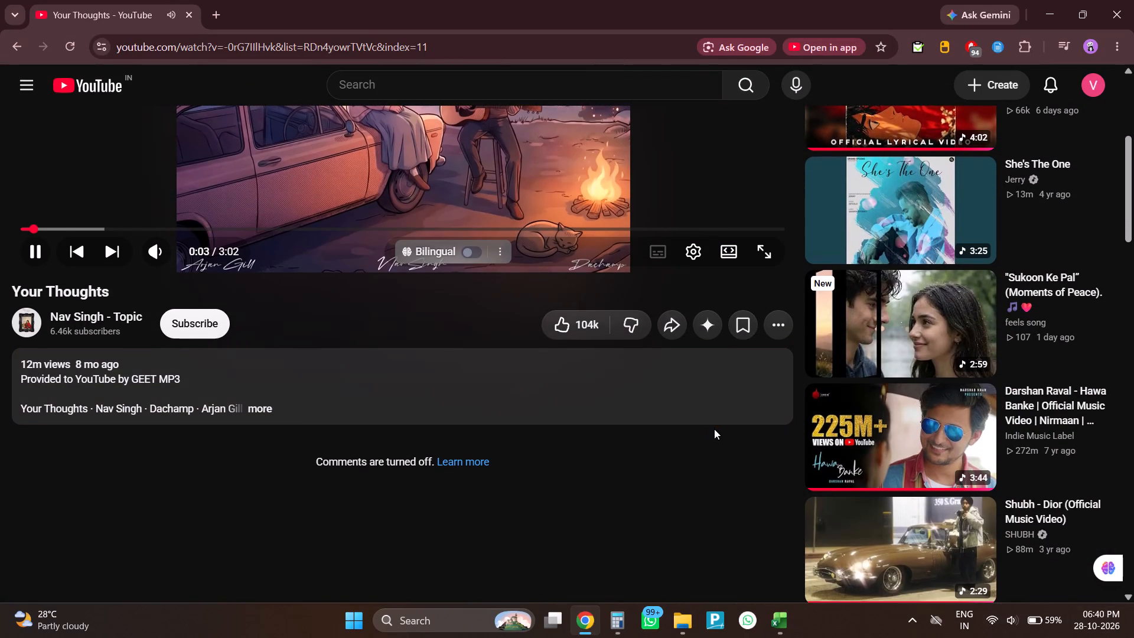
pyautogui.scroll(-3, 714, 429)
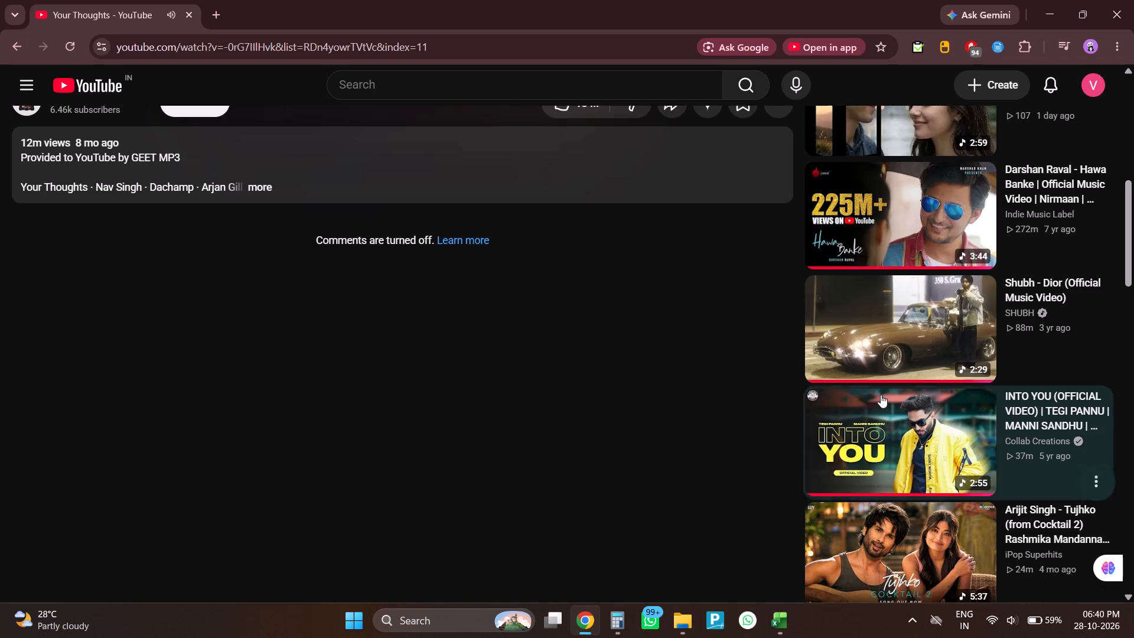
pyautogui.scroll(-2, 650, 379)
pyautogui.scroll(-3, 704, 393)
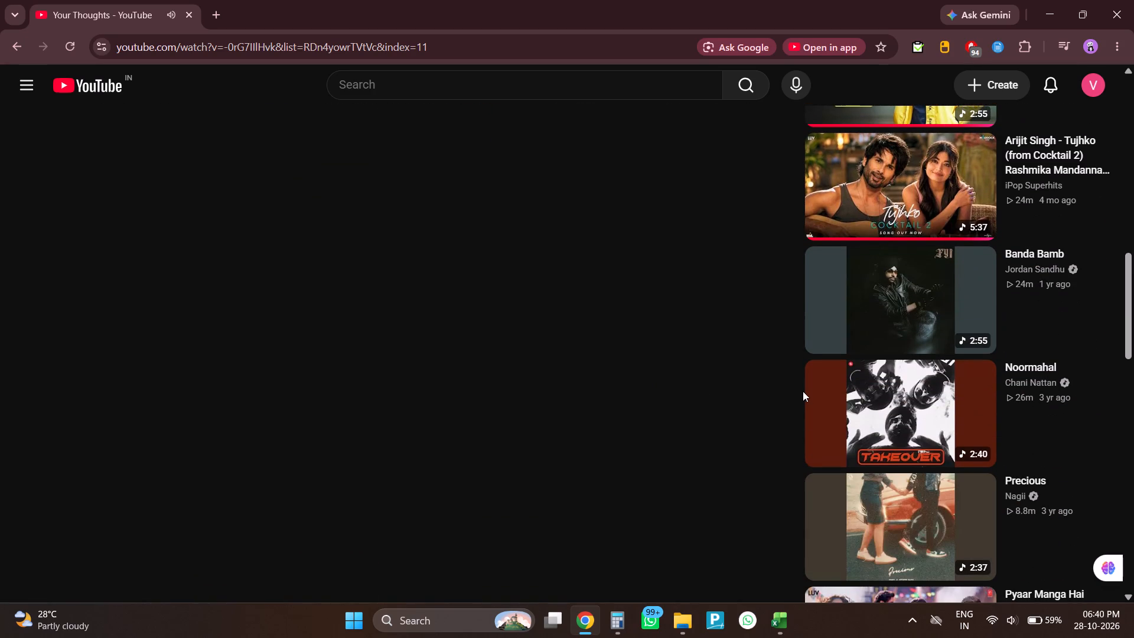
pyautogui.scroll(-7, 803, 391)
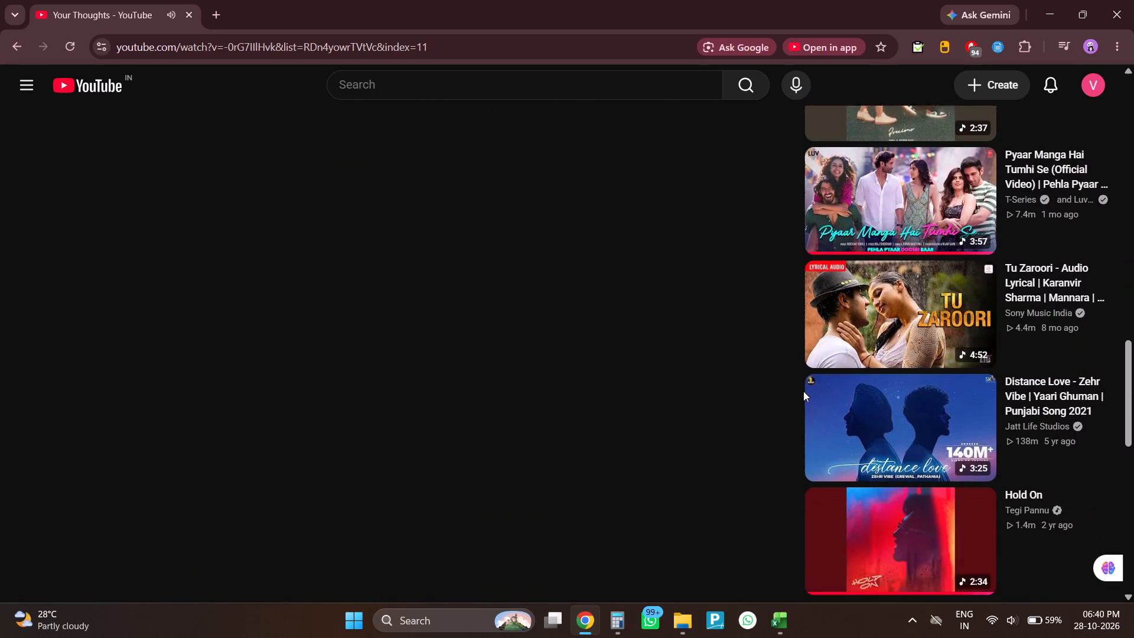
pyautogui.scroll(-7, 803, 391)
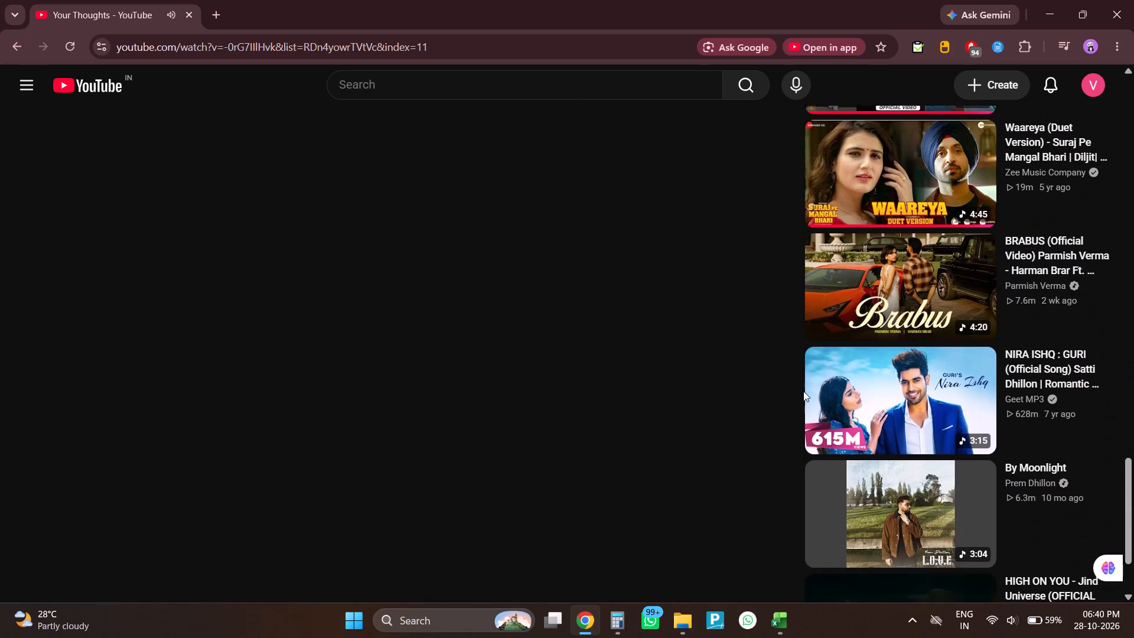
pyautogui.scroll(-6, 803, 391)
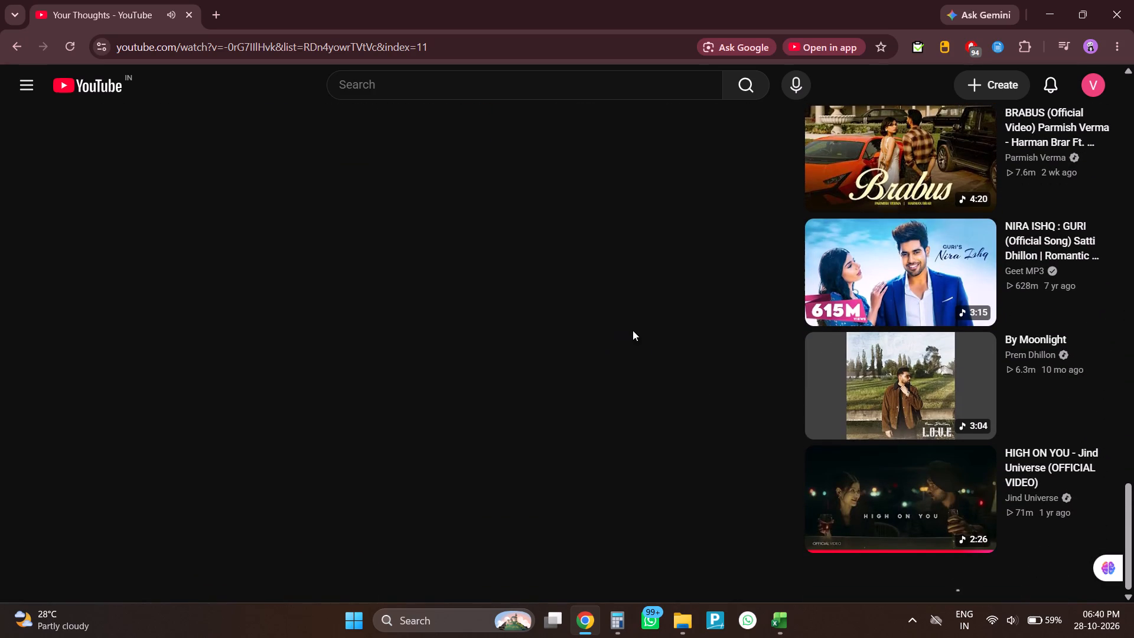
pyautogui.scroll(-12, 635, 332)
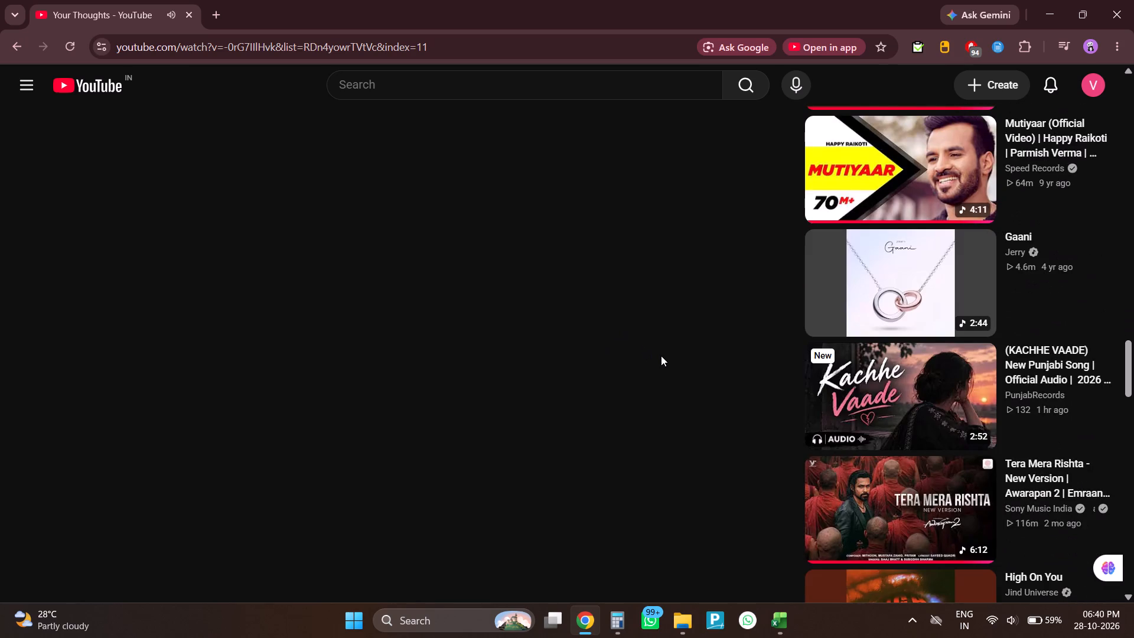
pyautogui.scroll(2, 661, 356)
pyautogui.scroll(-6, 661, 356)
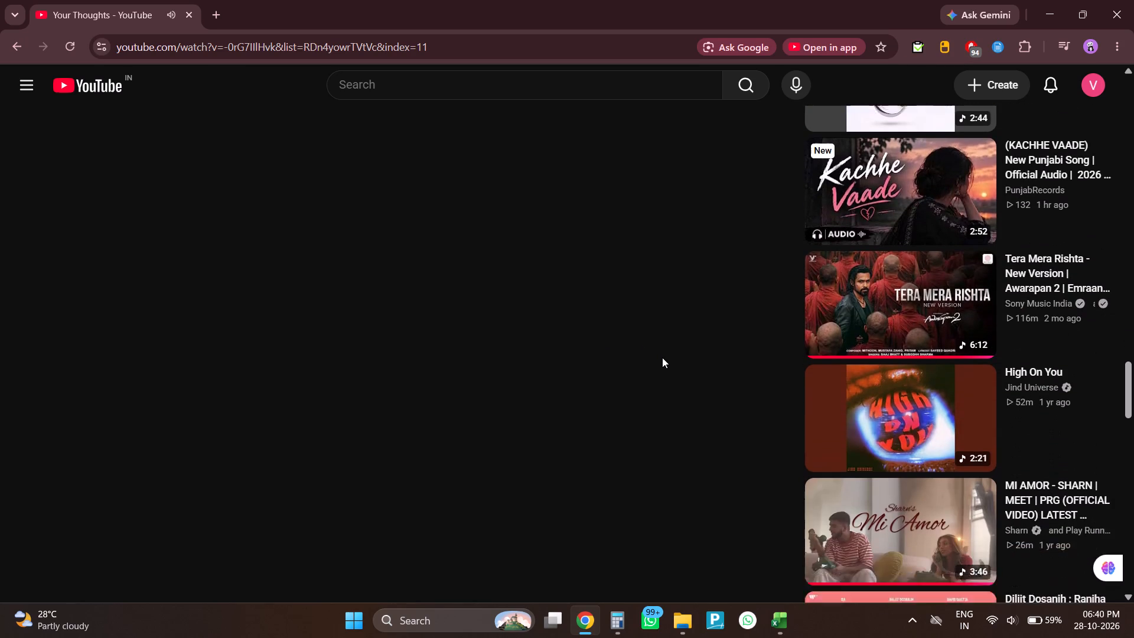
pyautogui.scroll(-4, 662, 357)
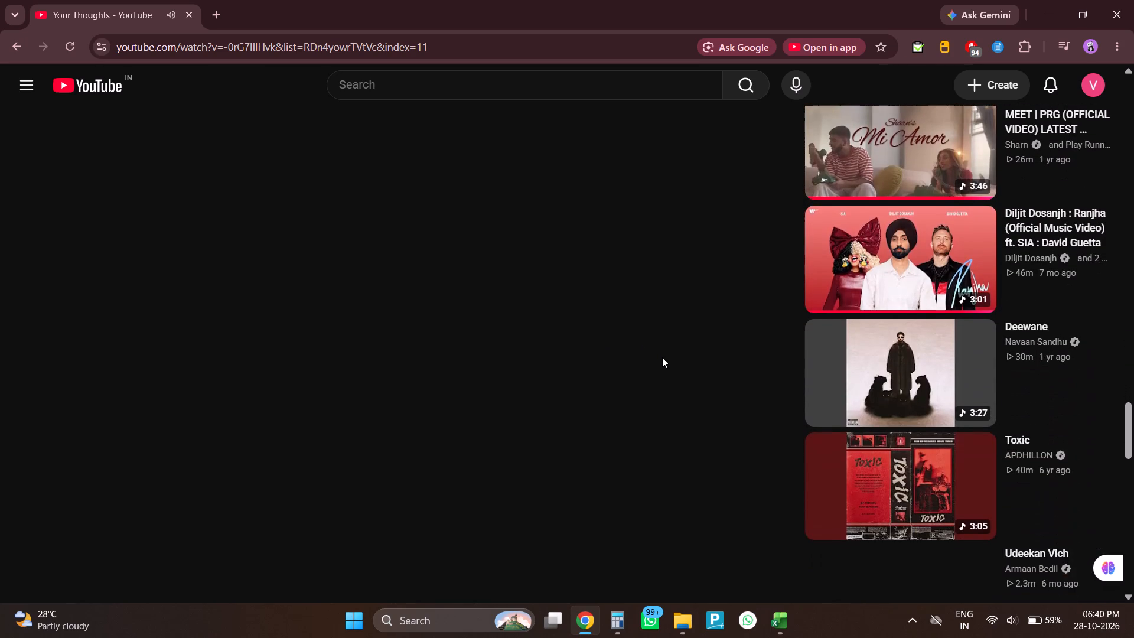
pyautogui.scroll(-5, 662, 357)
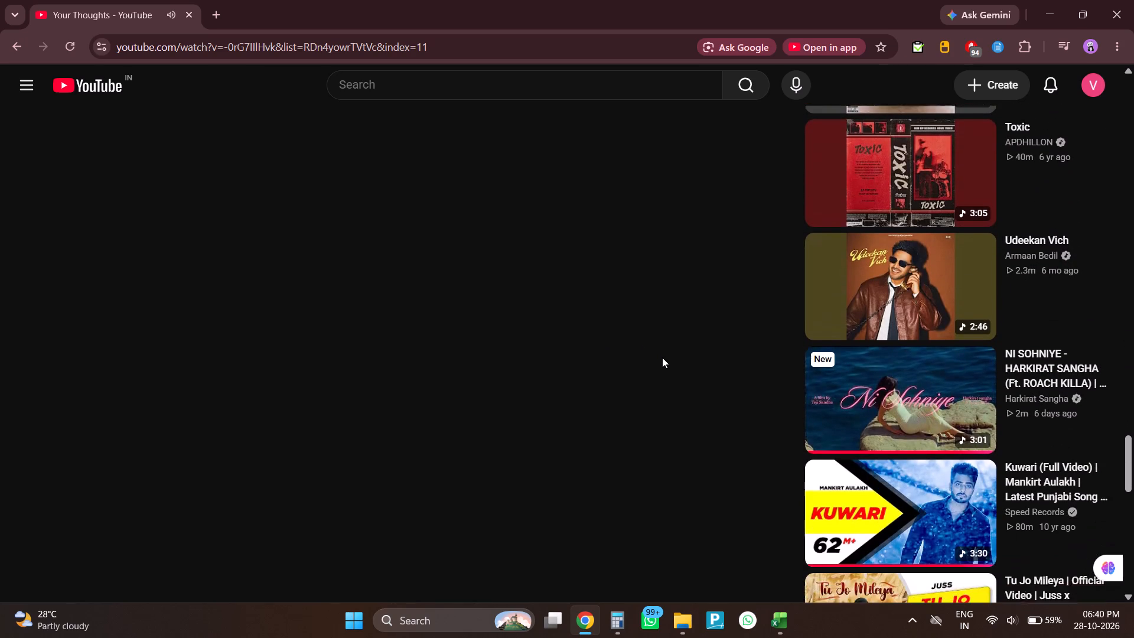
pyautogui.scroll(-3, 662, 357)
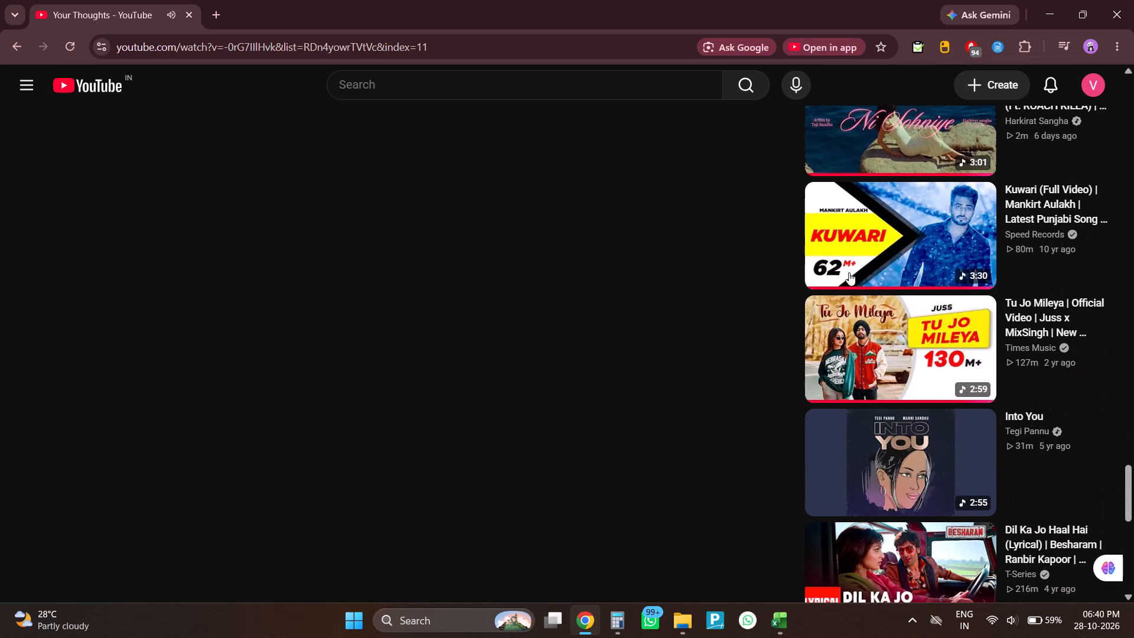
# Play the Kuwari full video by Mankirt Aulakh from the recommended YouTube videos.
pyautogui.click(848, 272)
# Switch from the browser to the DEI KHEDA GSS WORKING workbook in Excel.
pyautogui.hotkey('alt', 'Tab')
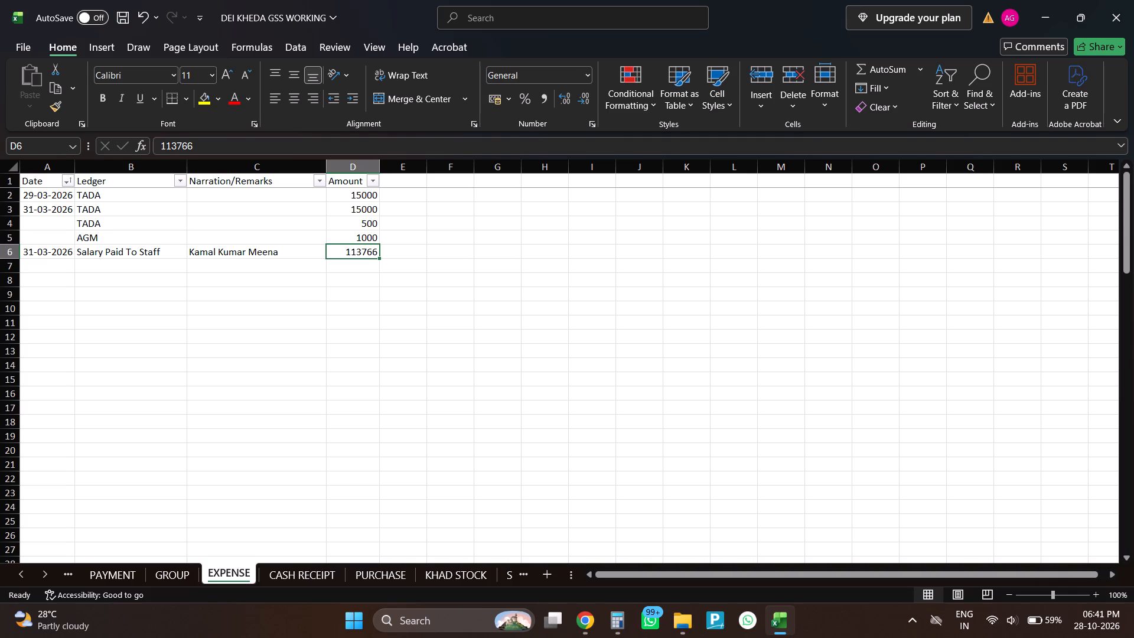
# Raise the computer's sound volume slightly while the Kuwari song plays, and return to the EXPENSE sheet.
pyautogui.click(1014, 624)
pyautogui.moveTo(946, 532); pyautogui.dragTo(947, 531)
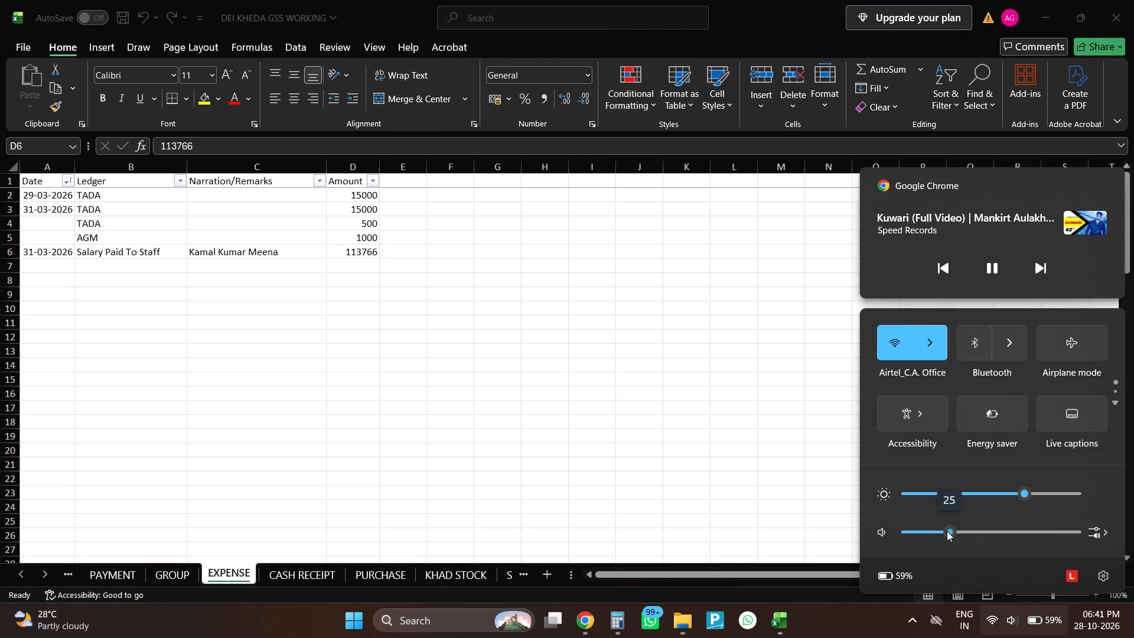
pyautogui.moveTo(947, 531); pyautogui.dragTo(954, 531)
pyautogui.click(612, 337)
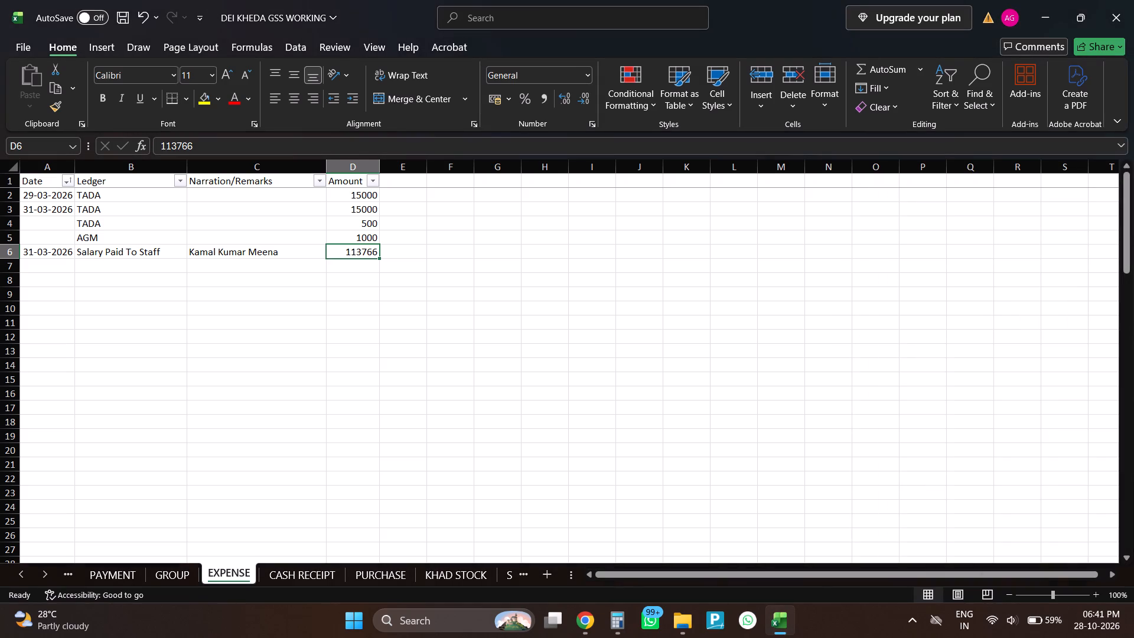
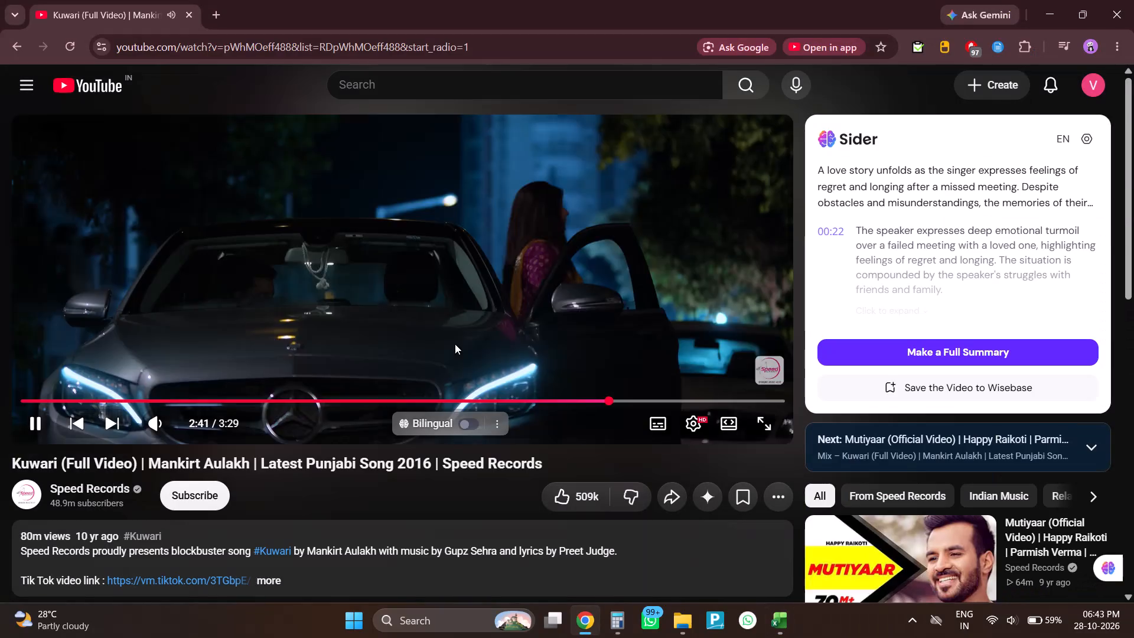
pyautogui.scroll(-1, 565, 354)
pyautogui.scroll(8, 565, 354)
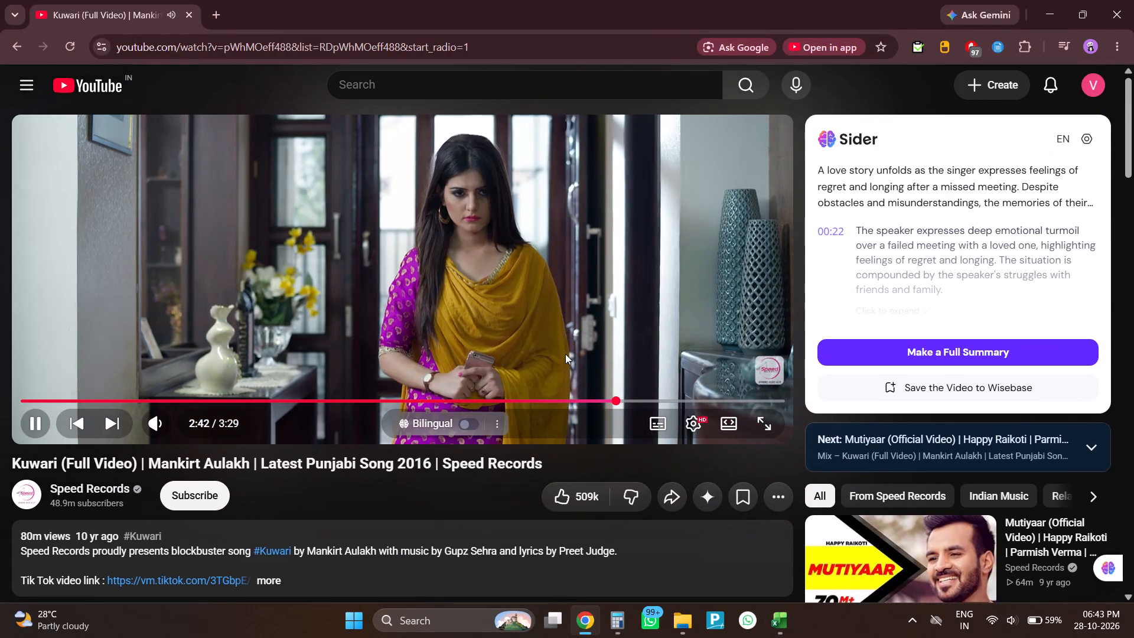
# Switch from YouTube back to the EXPENSE sheet of the DEI KHEDA GSS WORKING workbook in Excel.
pyautogui.hotkey('alt', 'Tab')
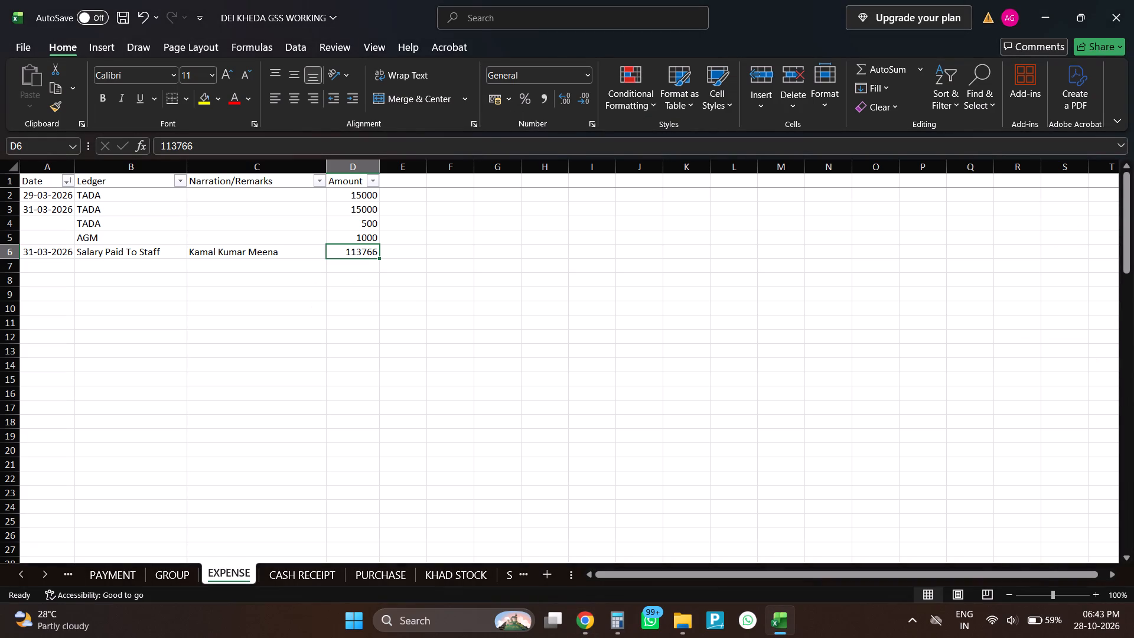
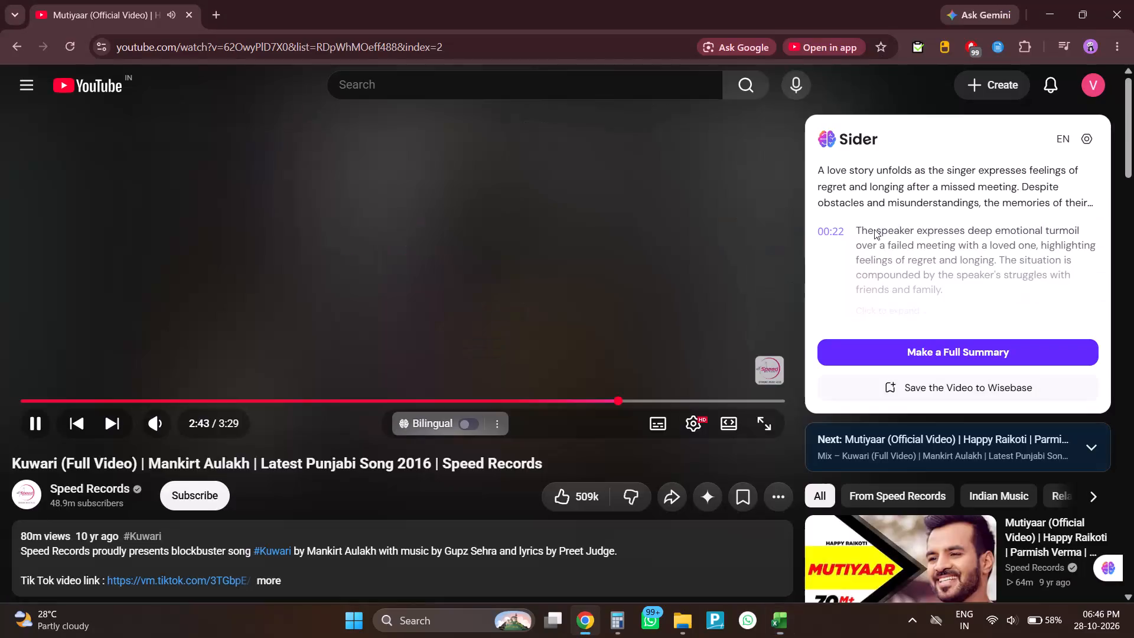
# Look through the comments and suggested videos on the YouTube page of the song Mutiyaar.
pyautogui.scroll(-6, 535, 350)
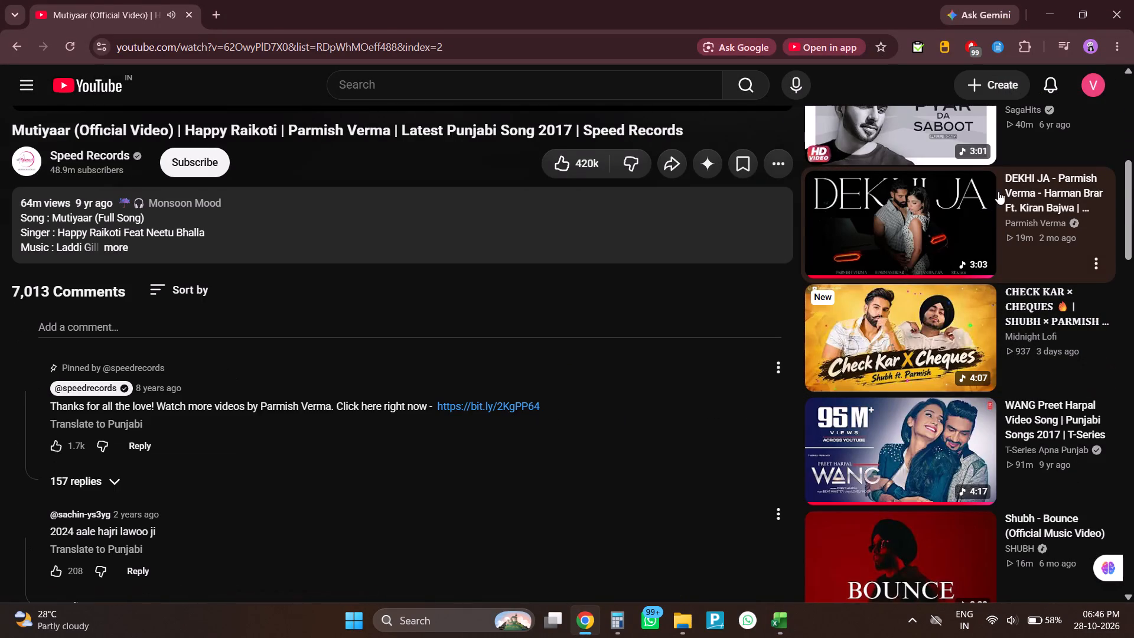
pyautogui.scroll(-4, 604, 263)
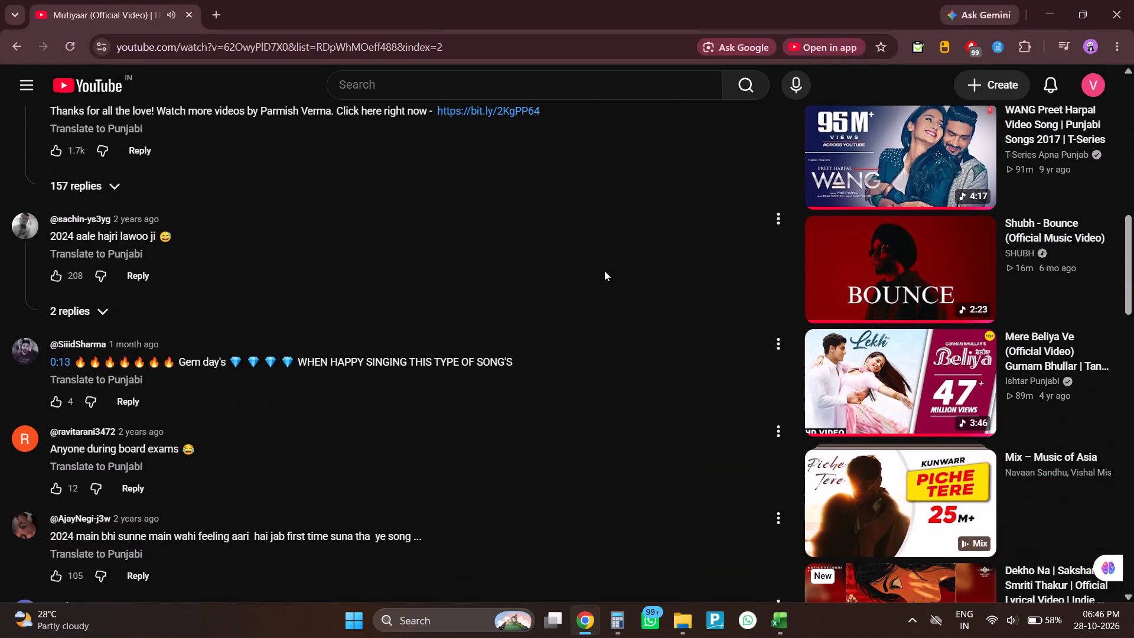
pyautogui.scroll(-6, 604, 271)
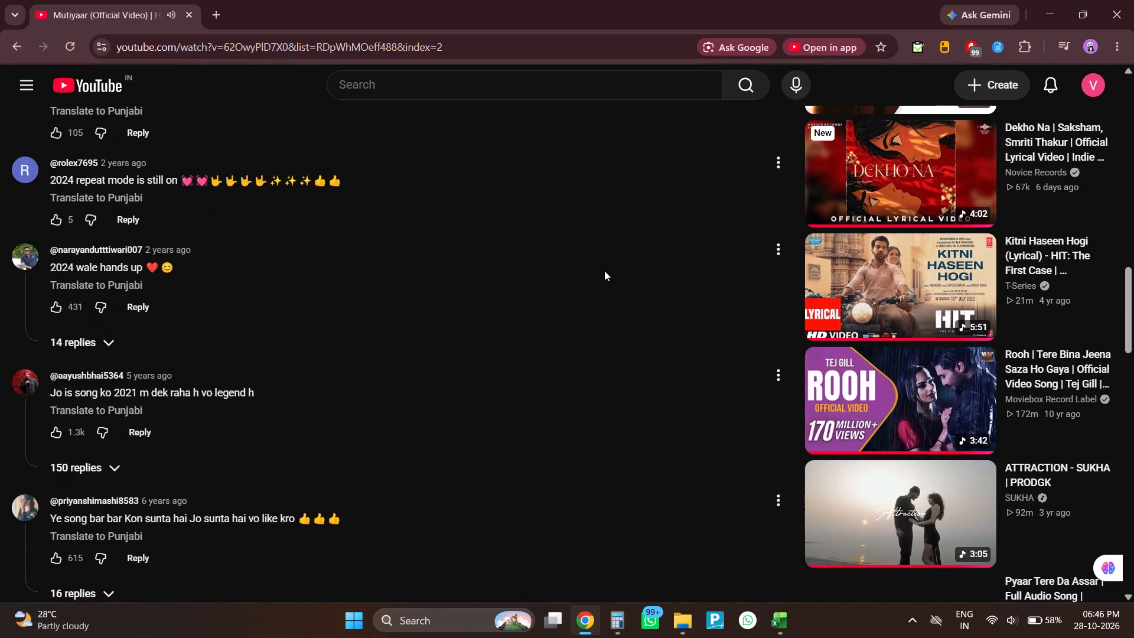
pyautogui.scroll(-1, 609, 271)
pyautogui.scroll(1, 609, 271)
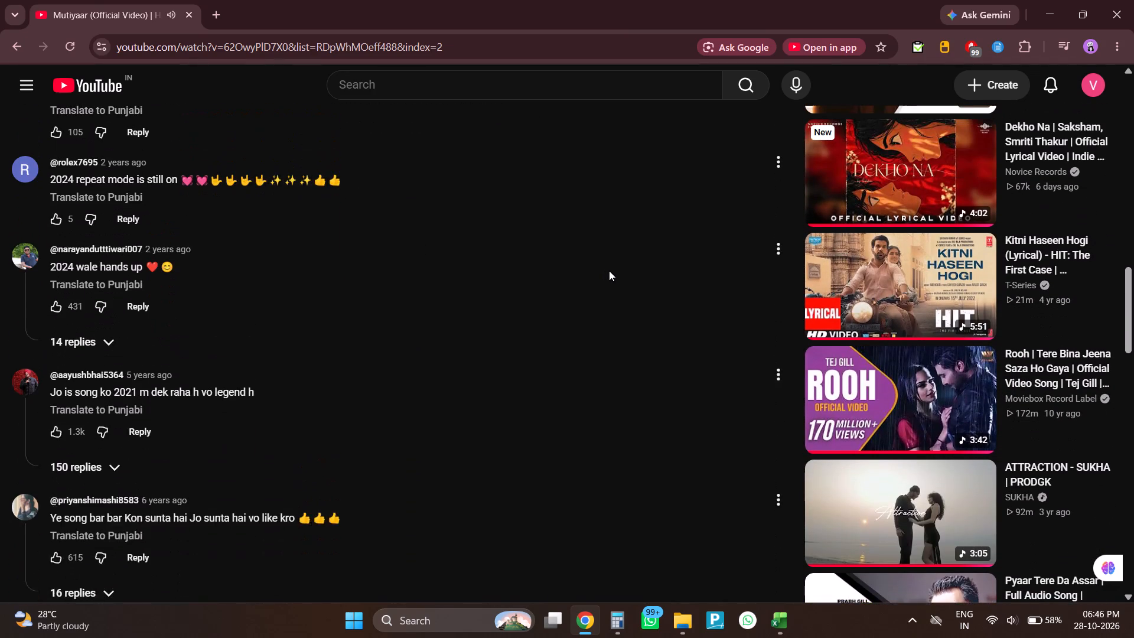
pyautogui.scroll(4, 610, 271)
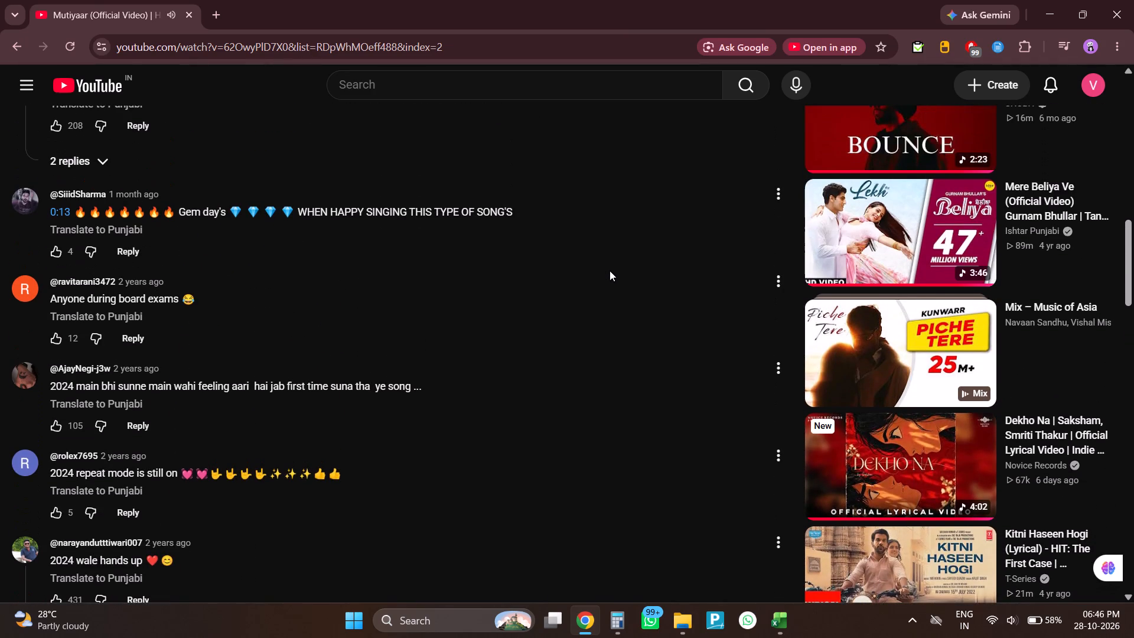
pyautogui.scroll(3, 610, 271)
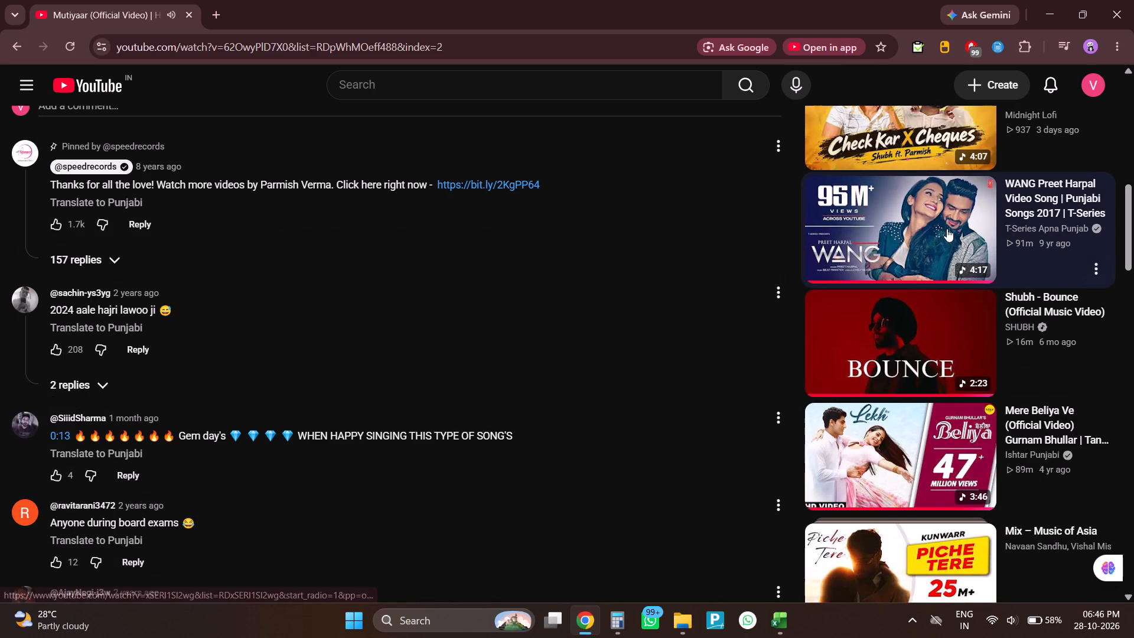
pyautogui.scroll(4, 832, 349)
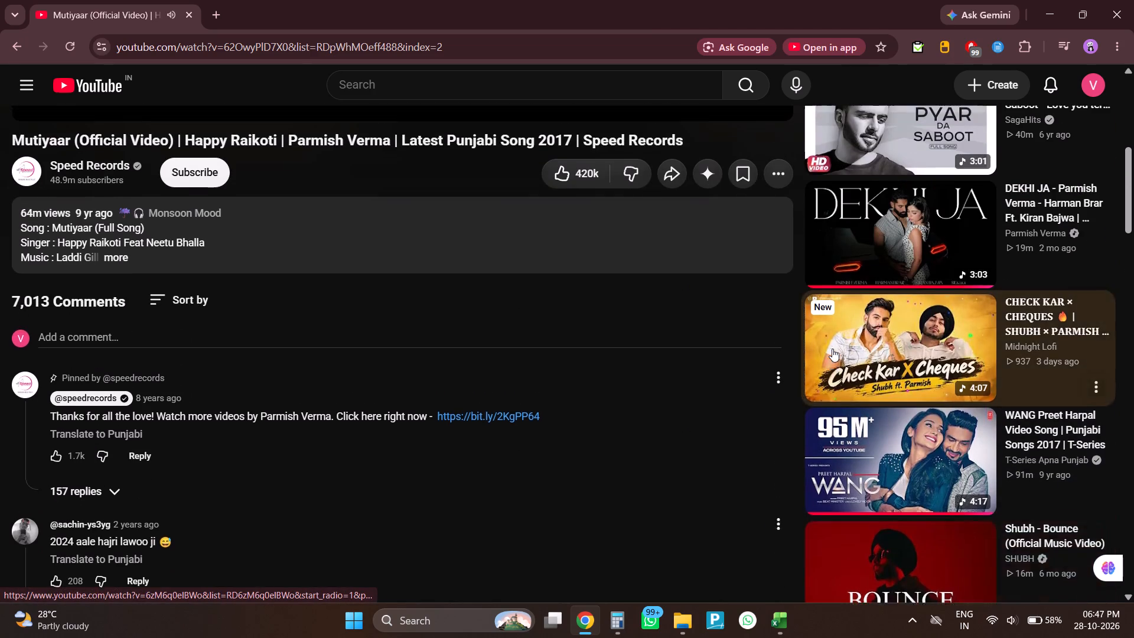
pyautogui.scroll(3, 832, 349)
pyautogui.scroll(-1, 533, 177)
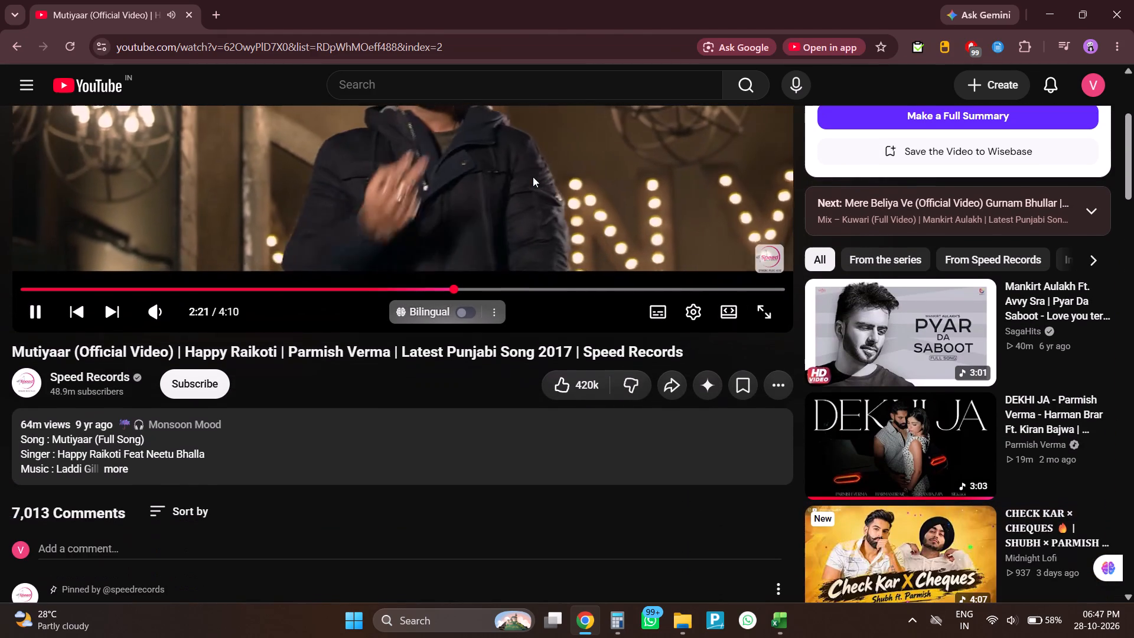
pyautogui.scroll(-3, 691, 393)
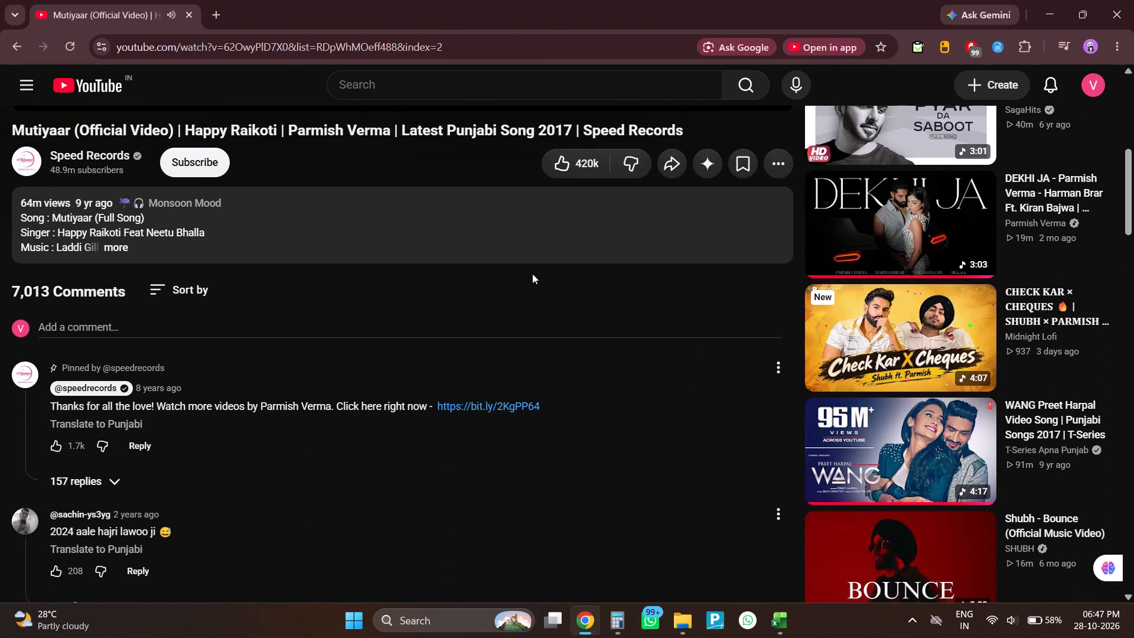
# Switch to the EXPENSE sheet in Excel and fill the date, ledger and narration of the row 6 salary entry down into row 7.
pyautogui.hotkey('alt', 'Tab')
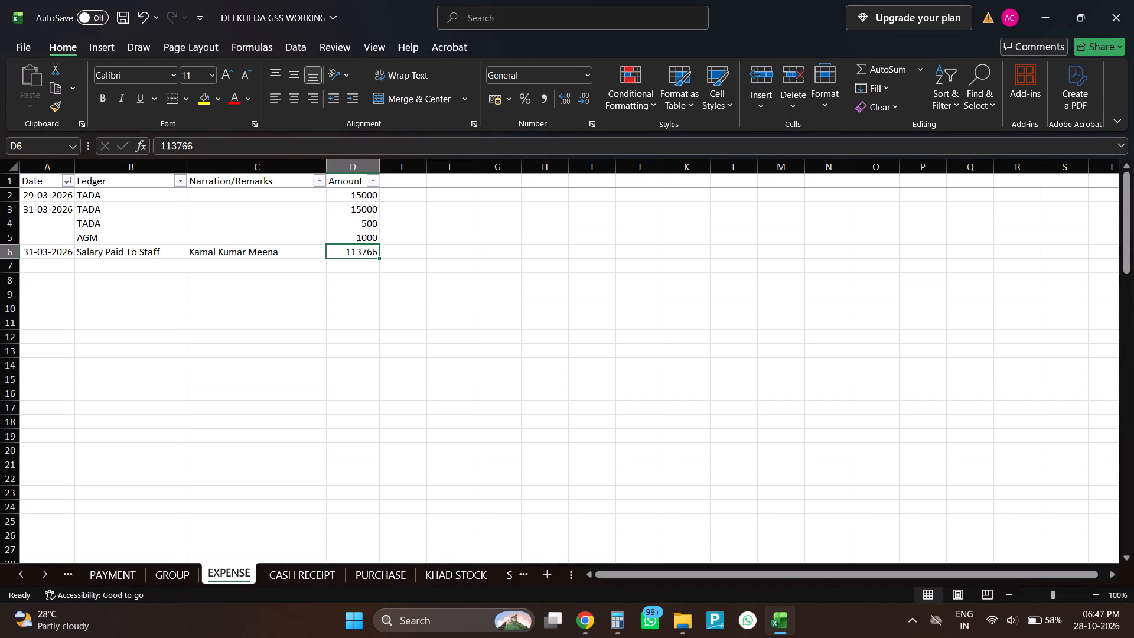
pyautogui.press('Down')
pyautogui.press('Left')
pyautogui.press('Left')
pyautogui.press('Left')
pyautogui.press('Left')
pyautogui.press('Left')
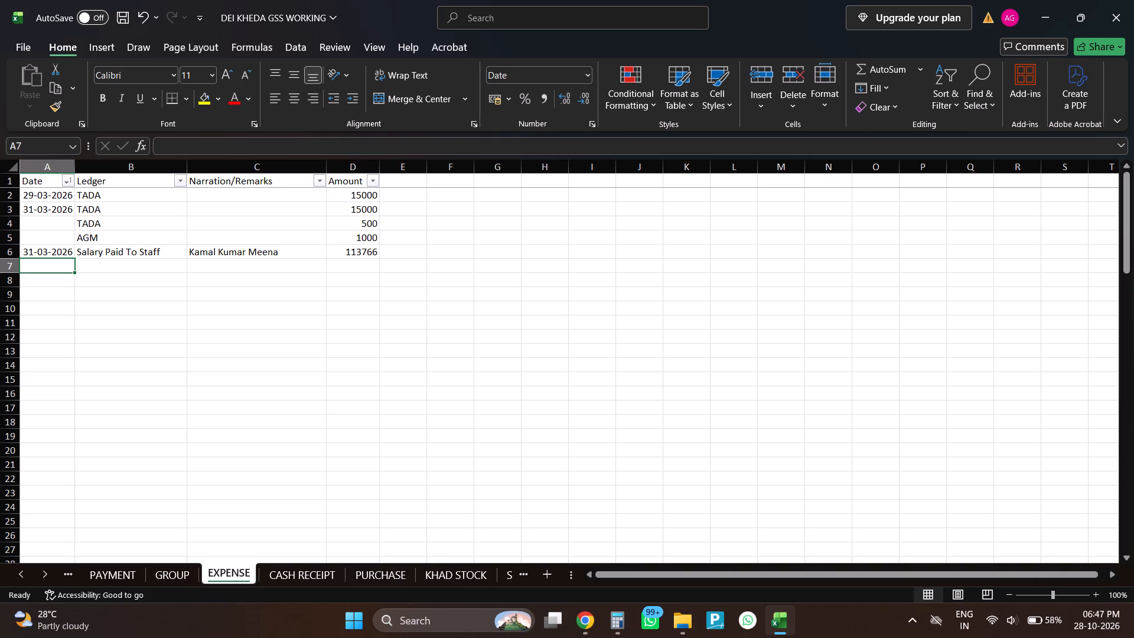
pyautogui.hotkey('shift', 'Right')
pyautogui.hotkey('shift', 'Right')
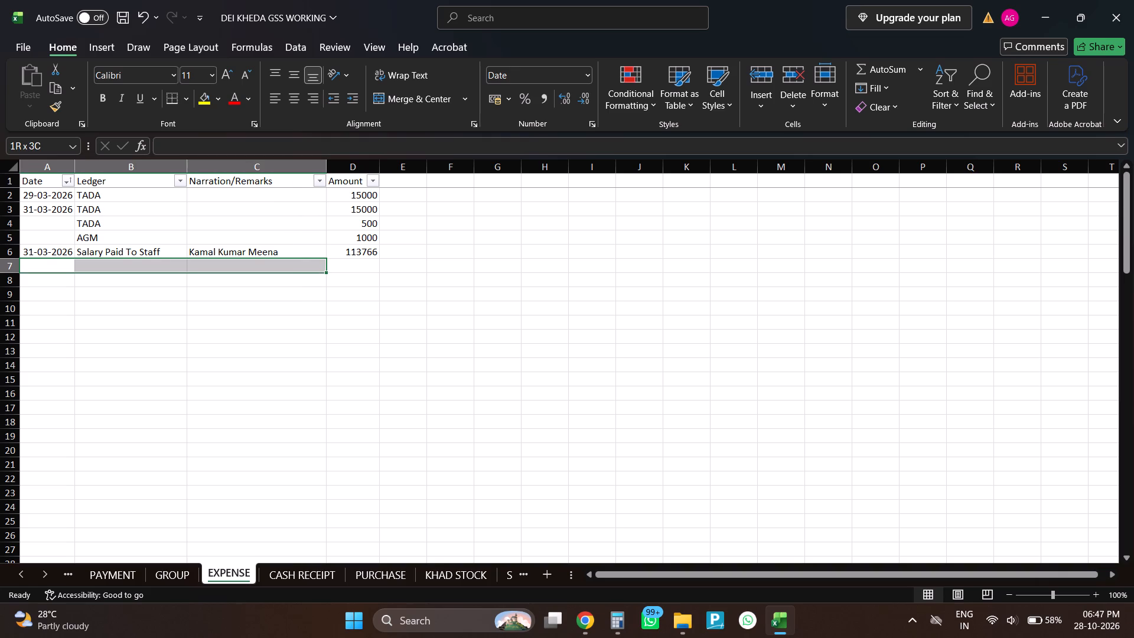
pyautogui.hotkey('ctrl', 'd')
# Calculate 38946 × 6 + 39700 in Calculator and enter the result, 273376, as the amount in row 7 of the EXPENSE sheet.
pyautogui.press('Right')
pyautogui.press('Right')
pyautogui.press('Right')
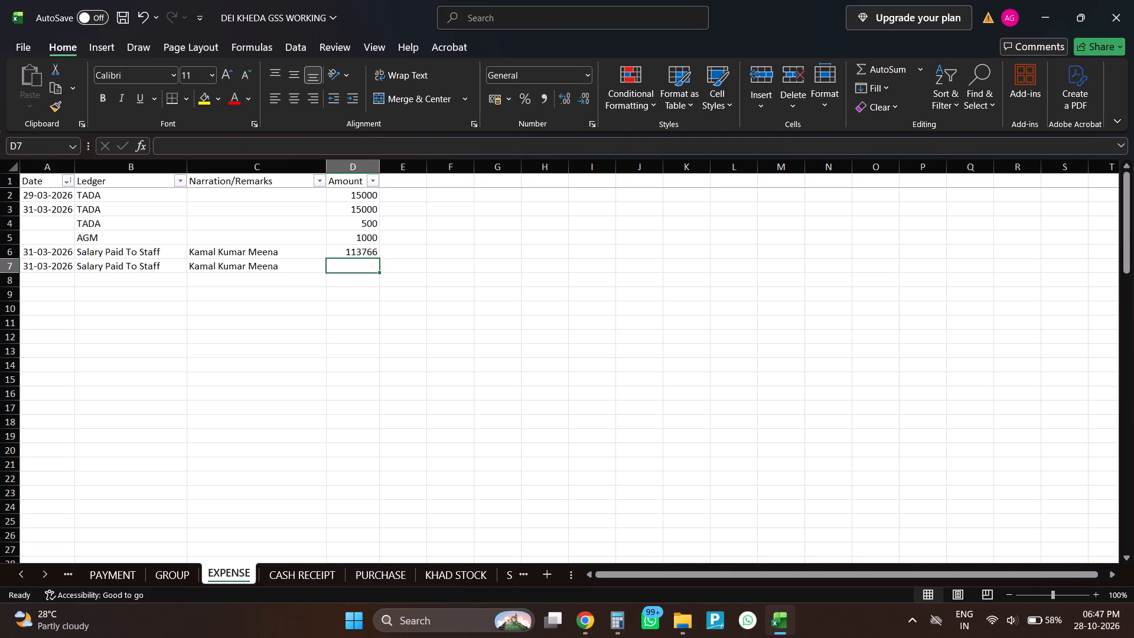
pyautogui.press('super+2')
pyautogui.press('Escape')
pyautogui.press('Escape')
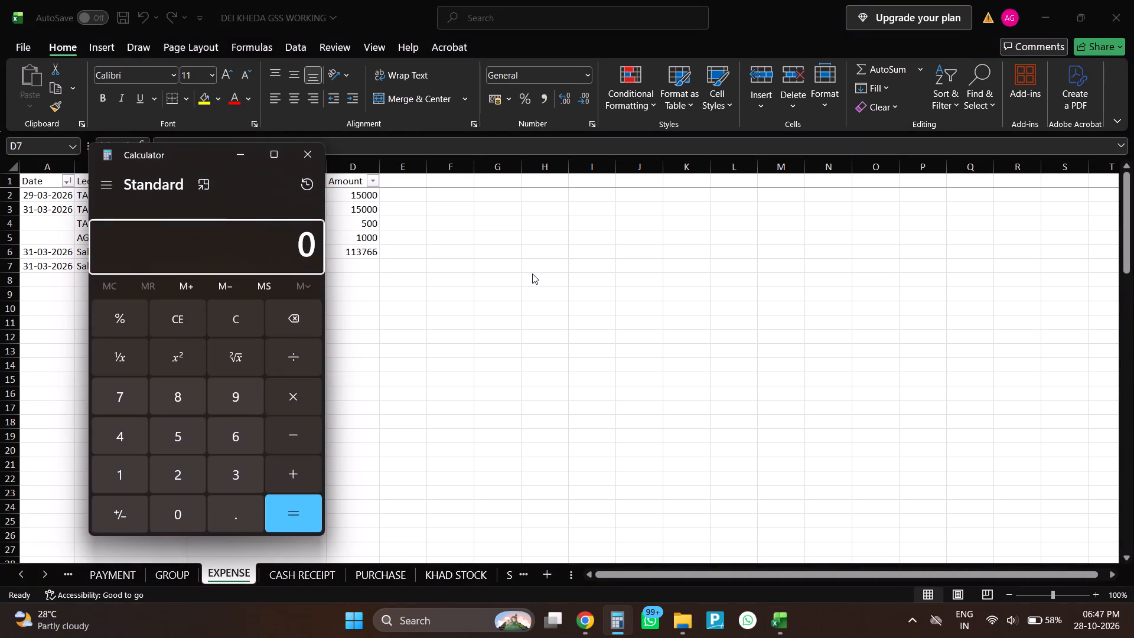
pyautogui.press('Escape')
pyautogui.press('Escape')
pyautogui.write('389')
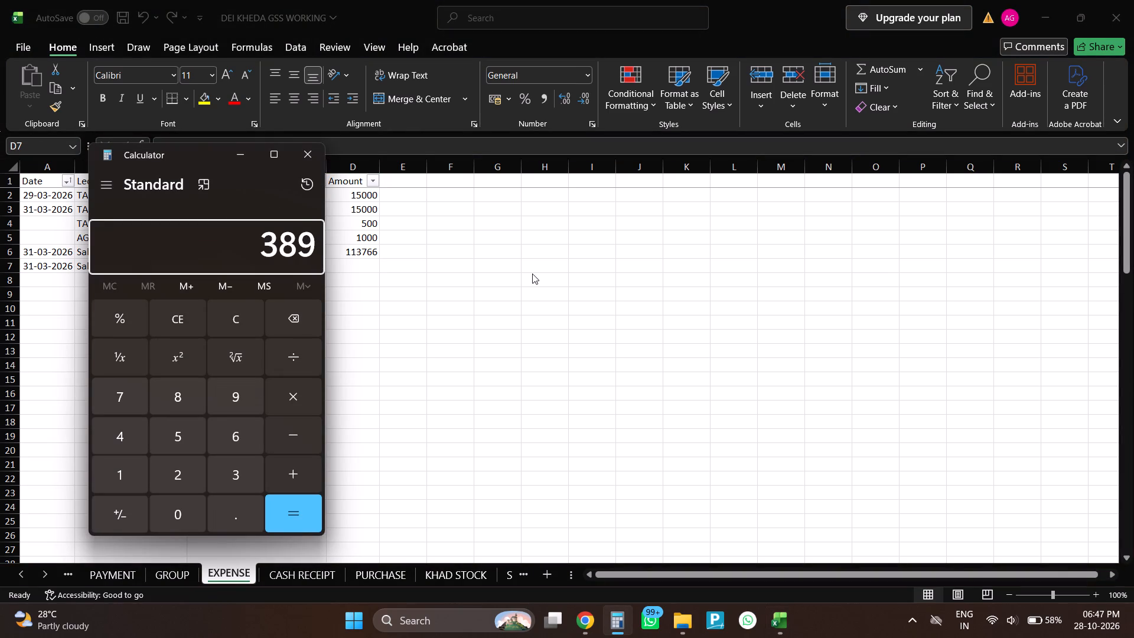
pyautogui.write('46')
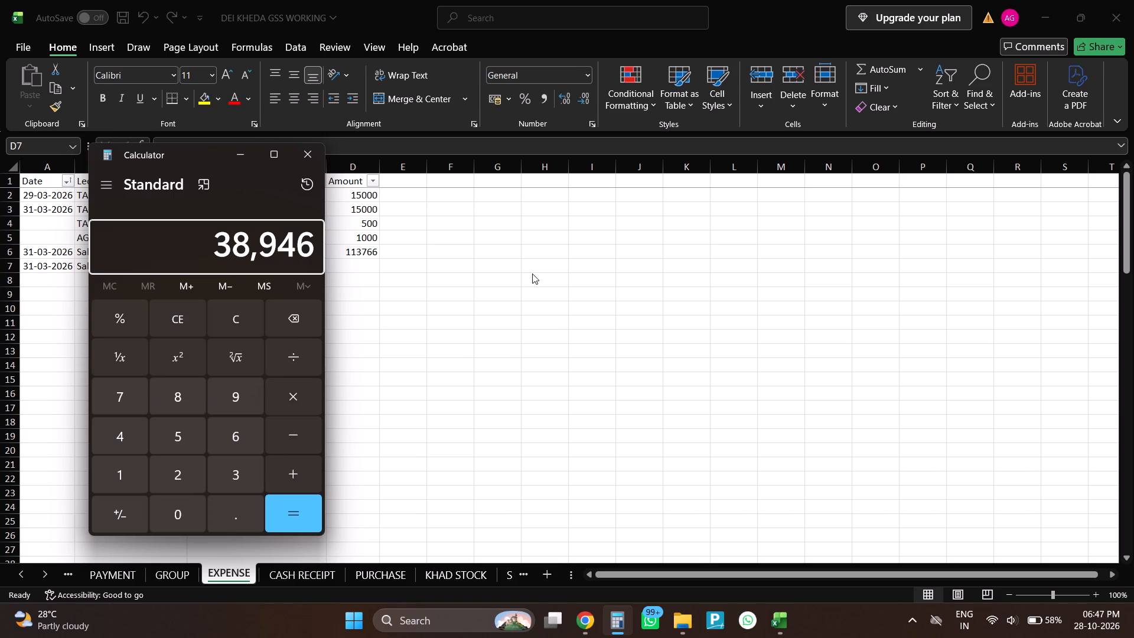
pyautogui.press('*')
pyautogui.press('6')
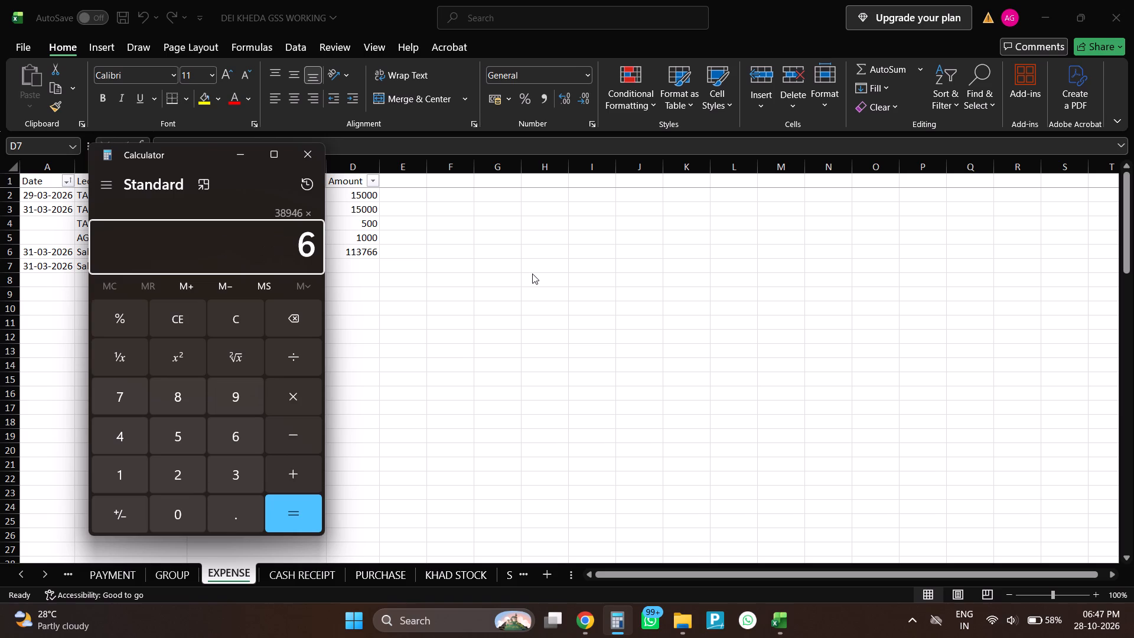
pyautogui.press('Return')
pyautogui.write('+++++')
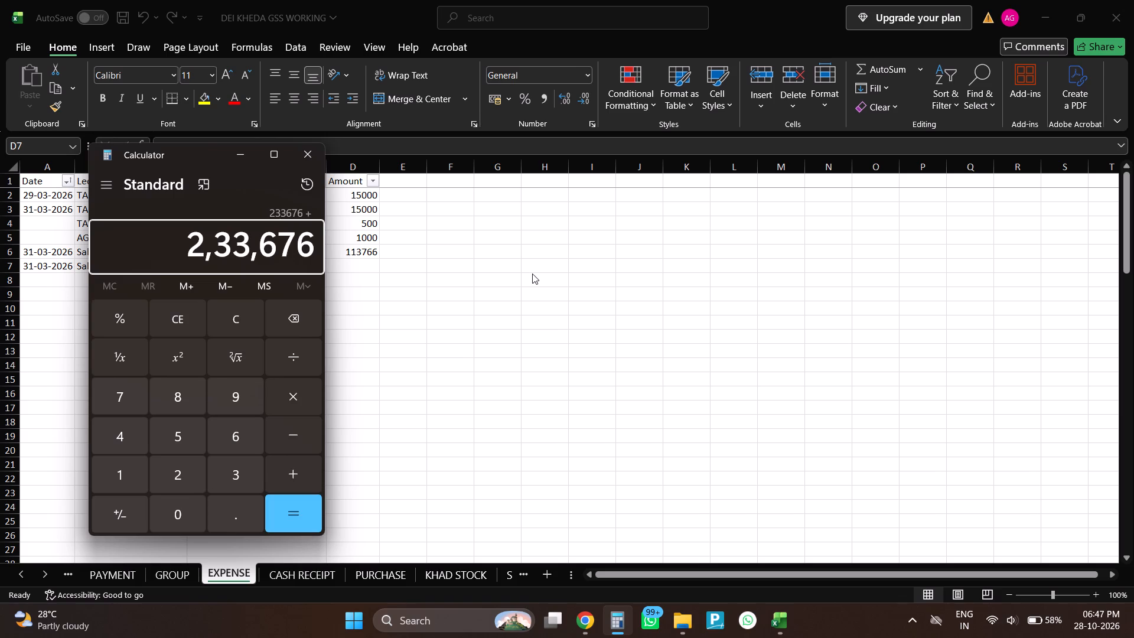
pyautogui.write('39700')
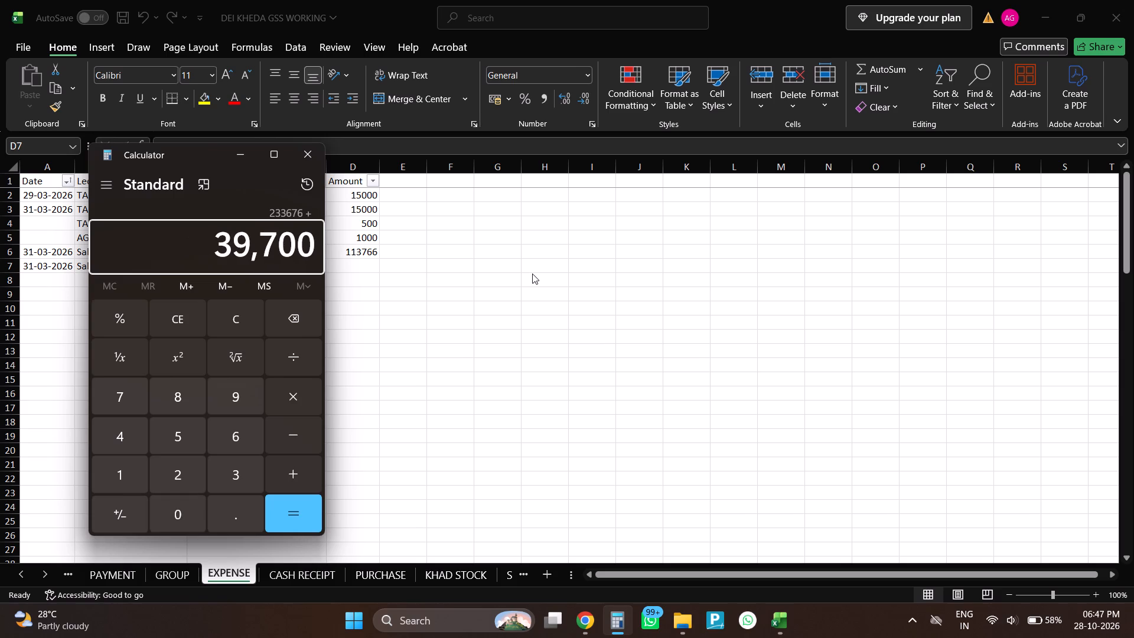
pyautogui.write('++++++')
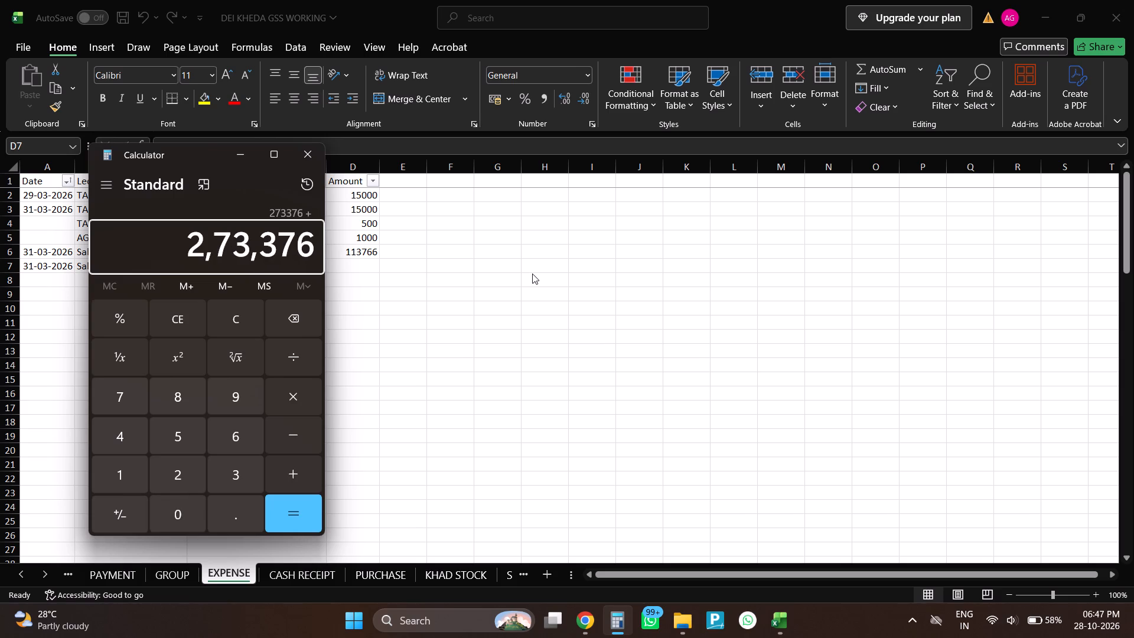
pyautogui.hotkey('ctrl', 'c')
pyautogui.hotkey('alt', 'Tab')
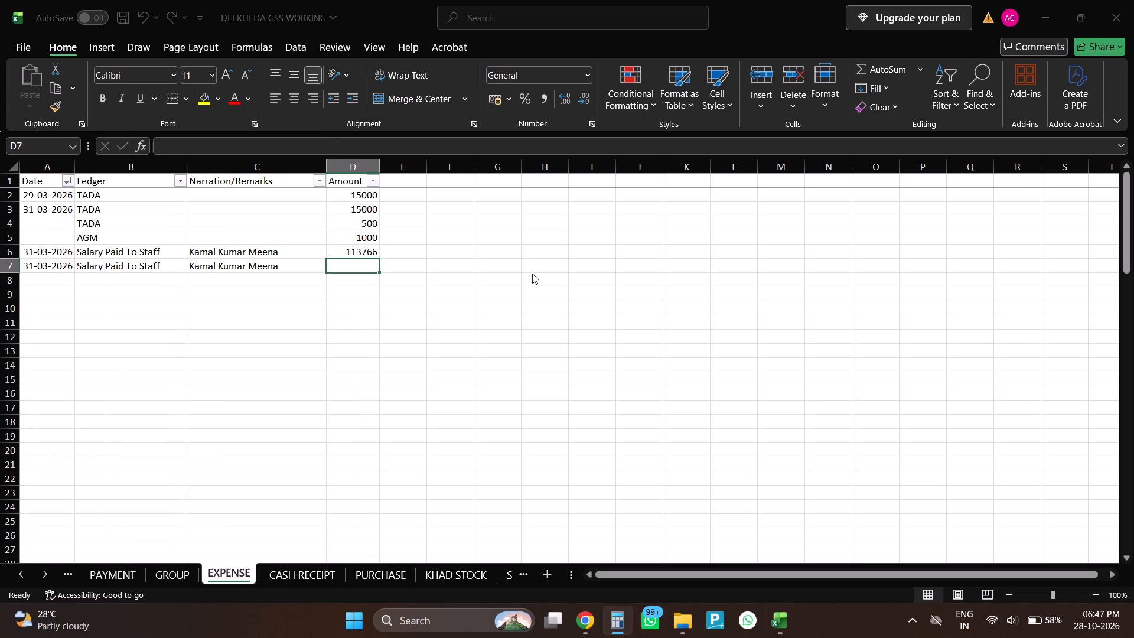
pyautogui.hotkey('ctrl', 'v')
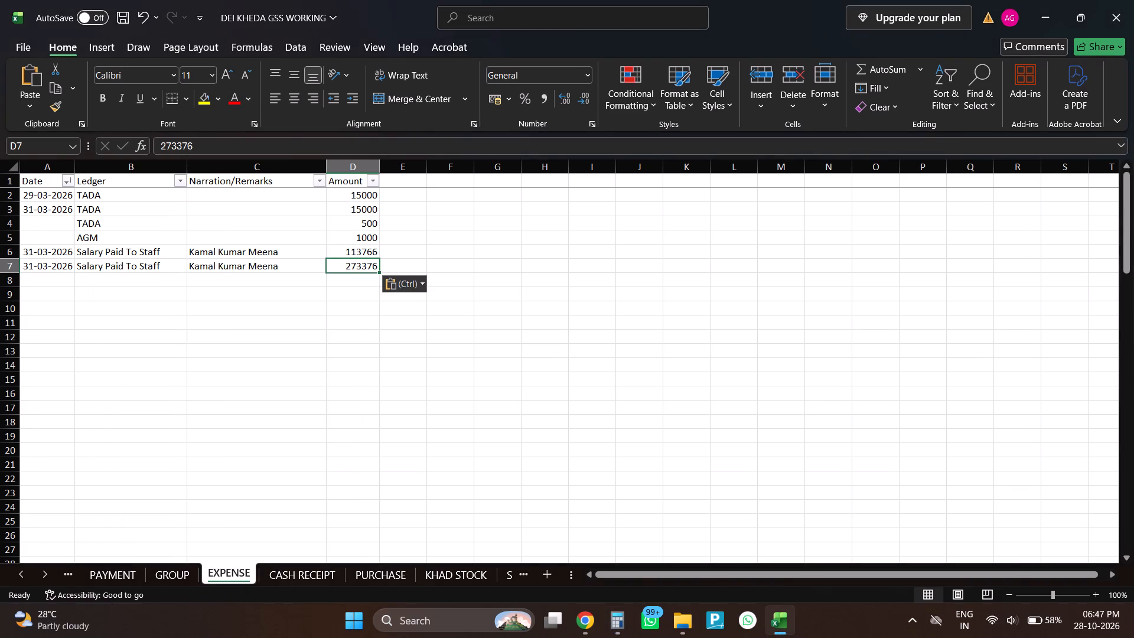
pyautogui.hotkey('alt', 'Tab')
pyautogui.hotkey('alt', 'Tab')
# Fill the date, Salary Paid To Staff ledger and staff-name narration from row 7 down into row 8.
pyautogui.press('Down')
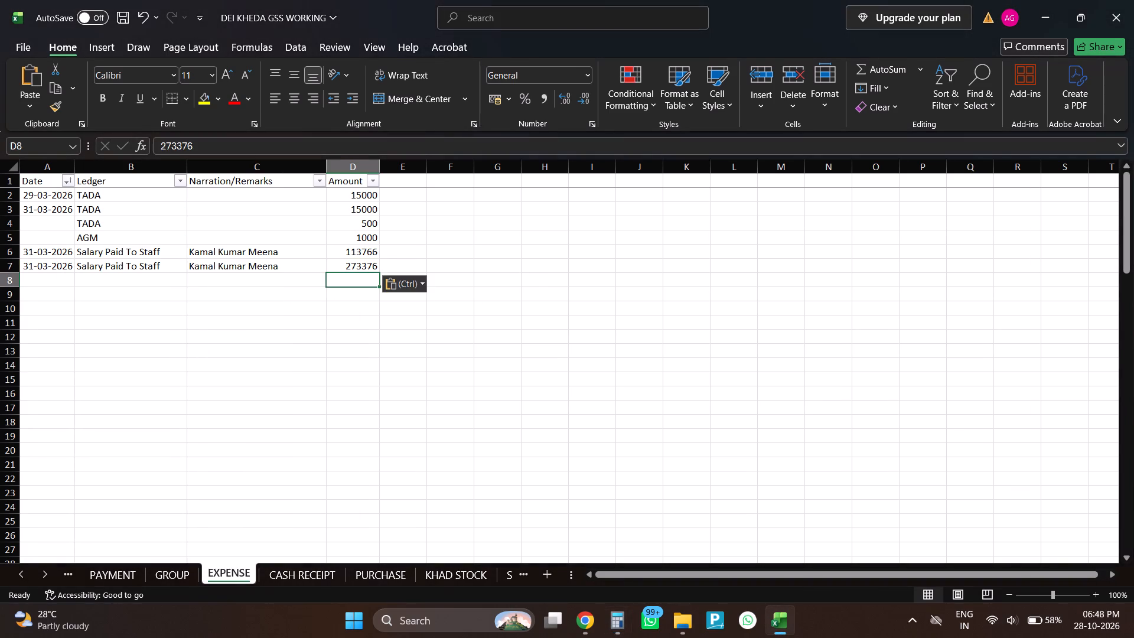
pyautogui.press('Left')
pyautogui.press('Left')
pyautogui.press('Left')
pyautogui.press('Left')
pyautogui.press('Left')
pyautogui.press('Left')
pyautogui.press('Left')
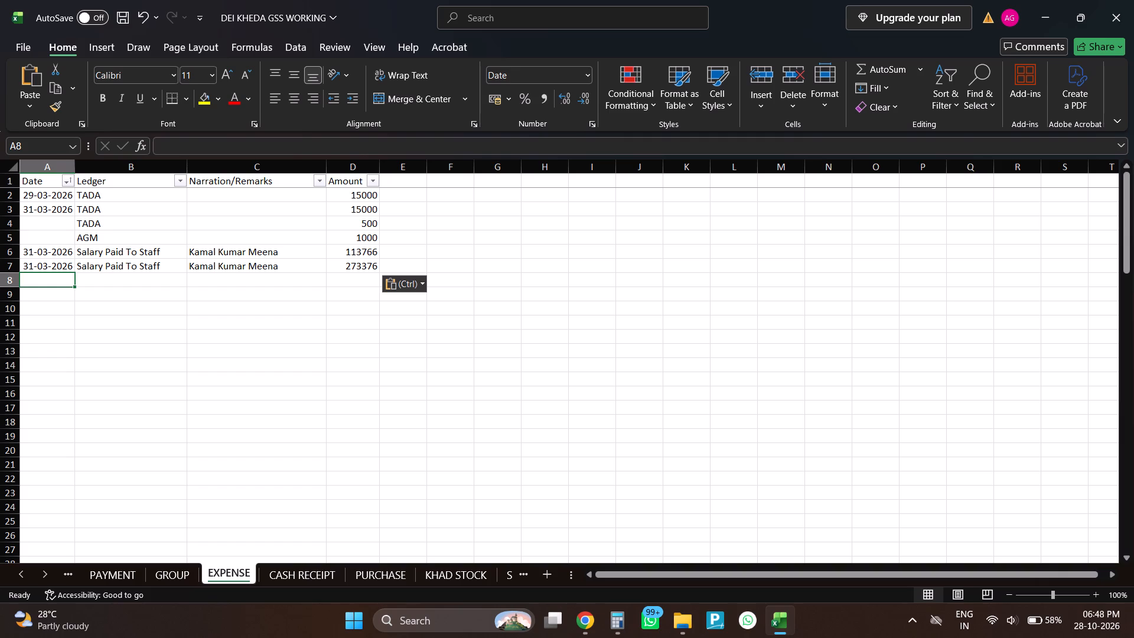
pyautogui.hotkey('ctrl', 'd')
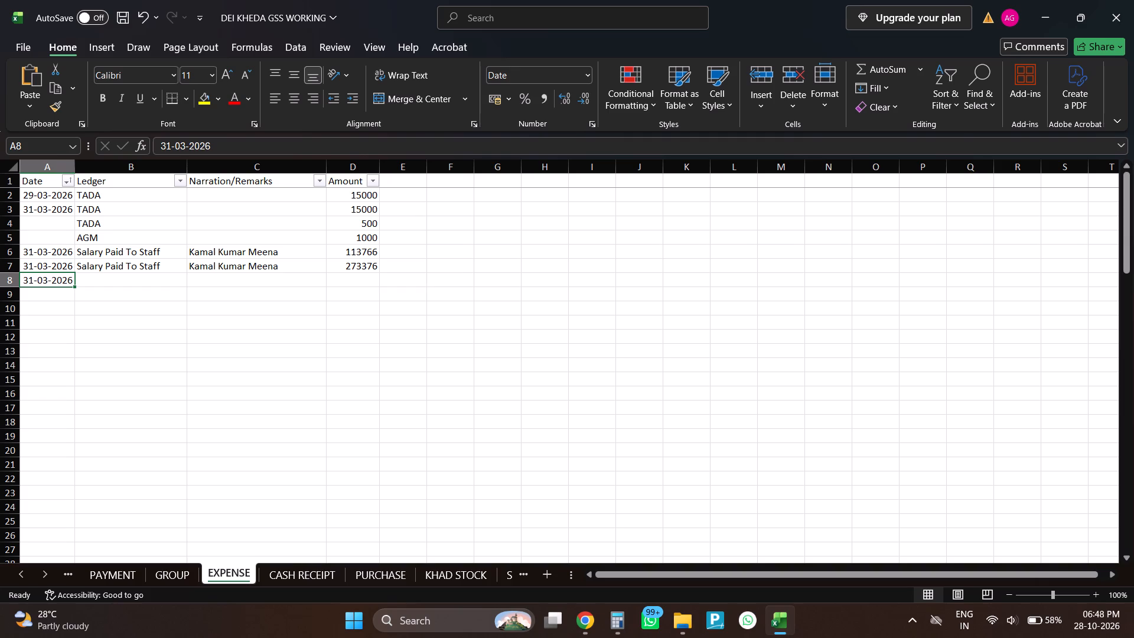
pyautogui.press('Right')
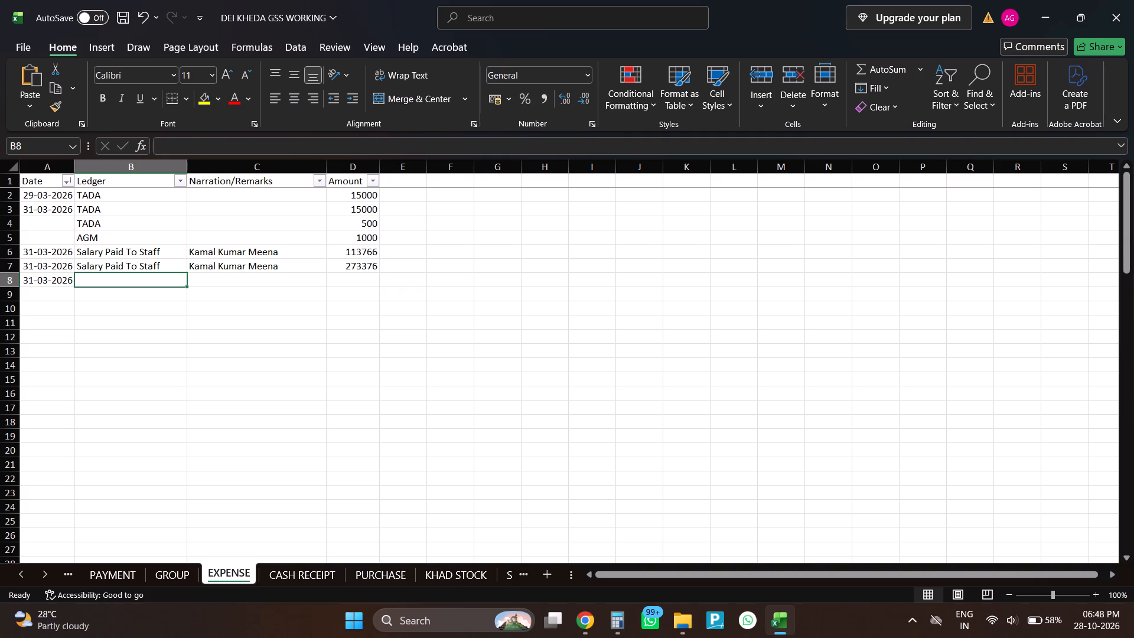
pyautogui.hotkey('shift', 'Right')
pyautogui.hotkey('ctrl', 'd')
# Calculate 39700 + 39700 in Calculator and enter the result, 79400, as the amount in row 8 of the EXPENSE sheet.
pyautogui.press('Right')
pyautogui.press('Right')
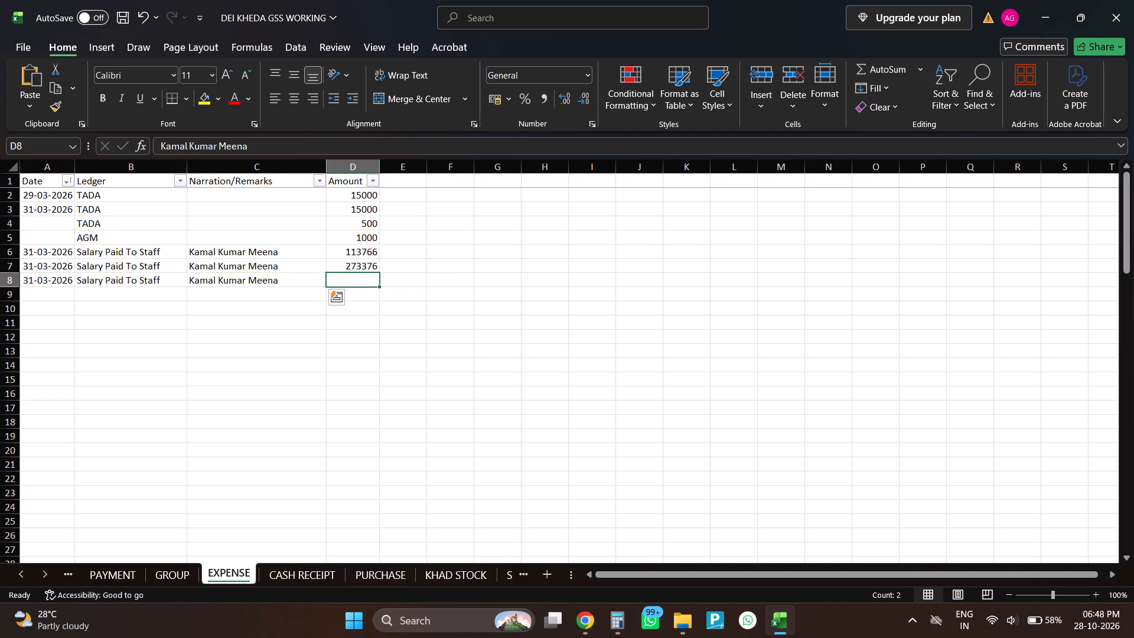
pyautogui.press('super+2')
pyautogui.press('Escape')
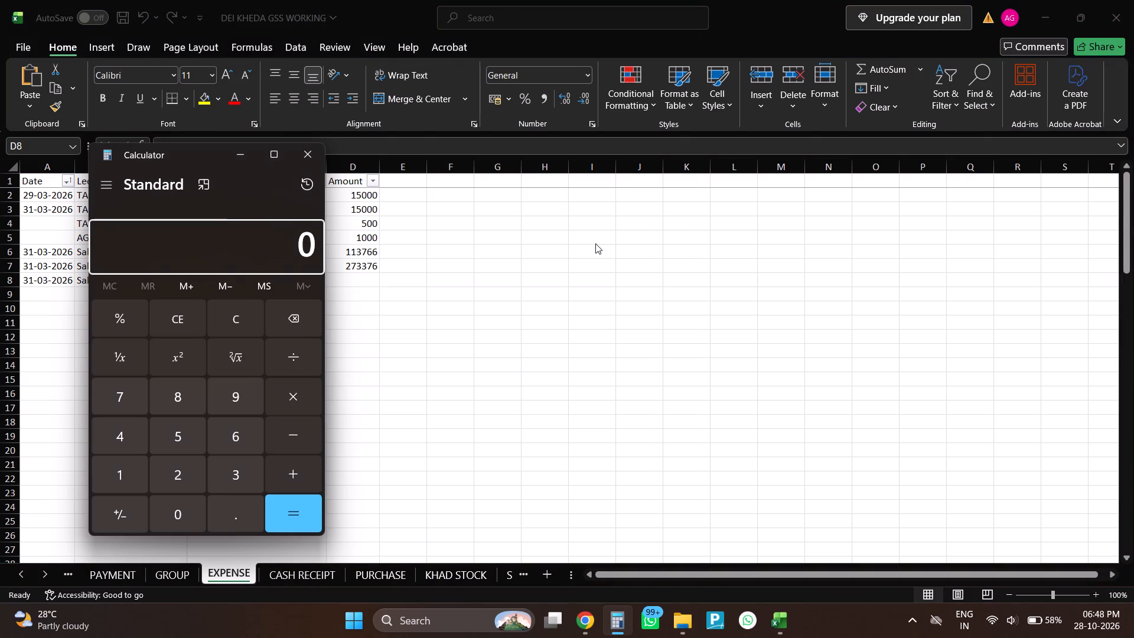
pyautogui.press('Escape')
pyautogui.press('Escape')
pyautogui.press('Escape')
pyautogui.write('39700')
pyautogui.write('++39700+')
pyautogui.hotkey('alt', 'Tab')
pyautogui.hotkey('alt', 'Tab')
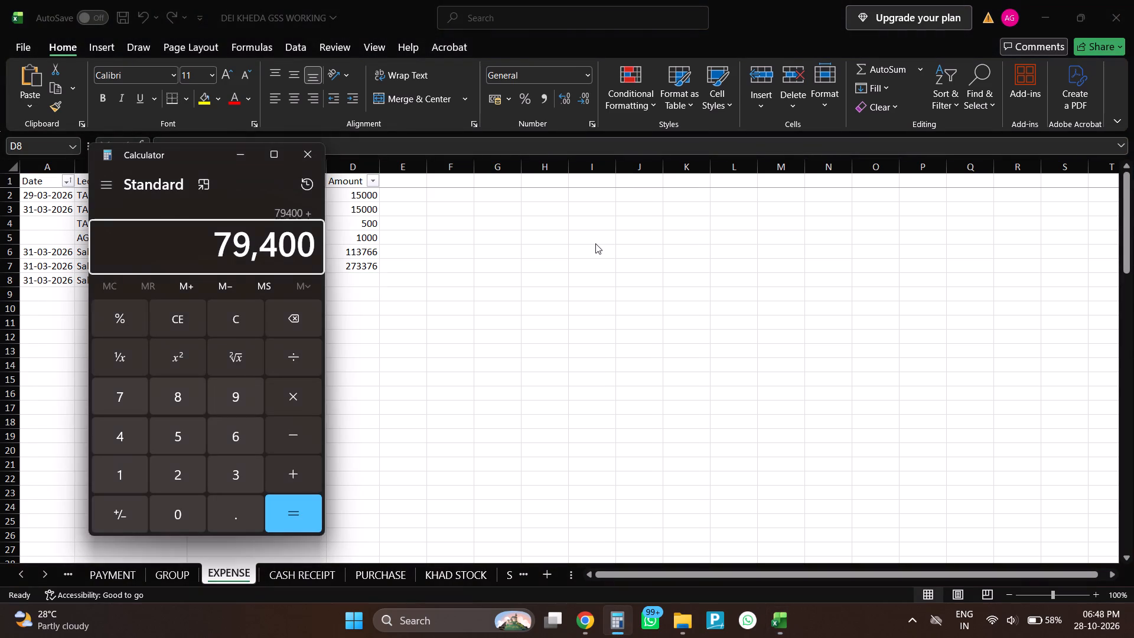
pyautogui.hotkey('ctrl', 'c')
pyautogui.hotkey('alt', 'Tab')
pyautogui.hotkey('ctrl', 'v')
pyautogui.press('Return')
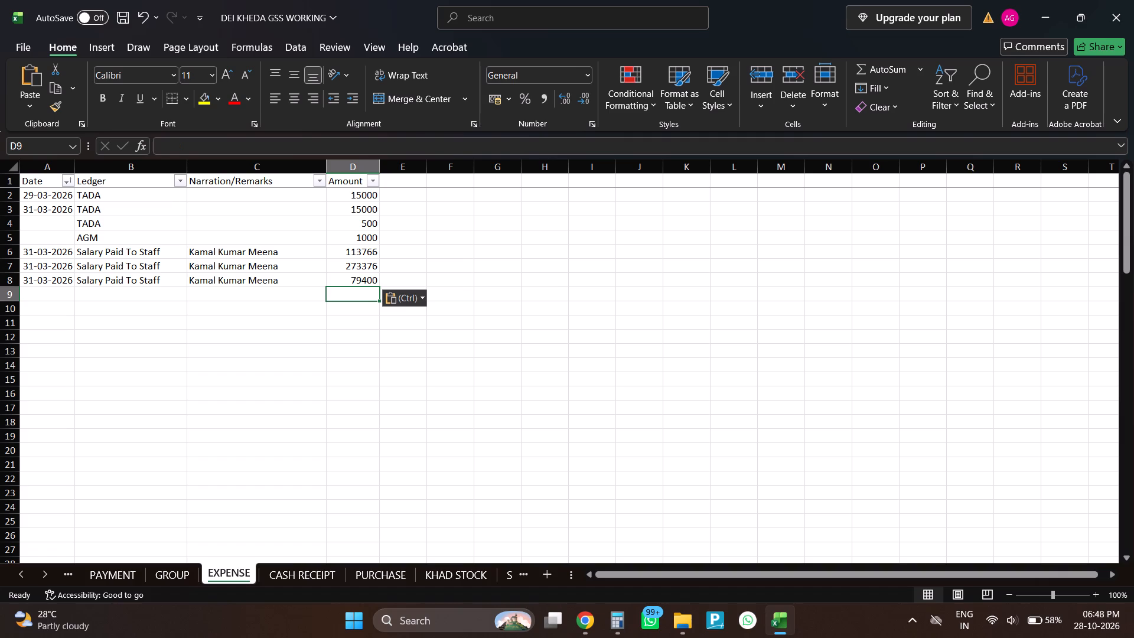
pyautogui.hotkey('alt', 'Tab')
pyautogui.hotkey('alt', 'Tab')
# Fill the date 31-03-2026 from row 8 down into the Date column of row 9.
pyautogui.press('Left')
pyautogui.press('Left')
pyautogui.press('Left')
pyautogui.press('Left')
pyautogui.press('Left')
pyautogui.press('Left')
pyautogui.press('Left')
pyautogui.press('Left')
pyautogui.press('Left')
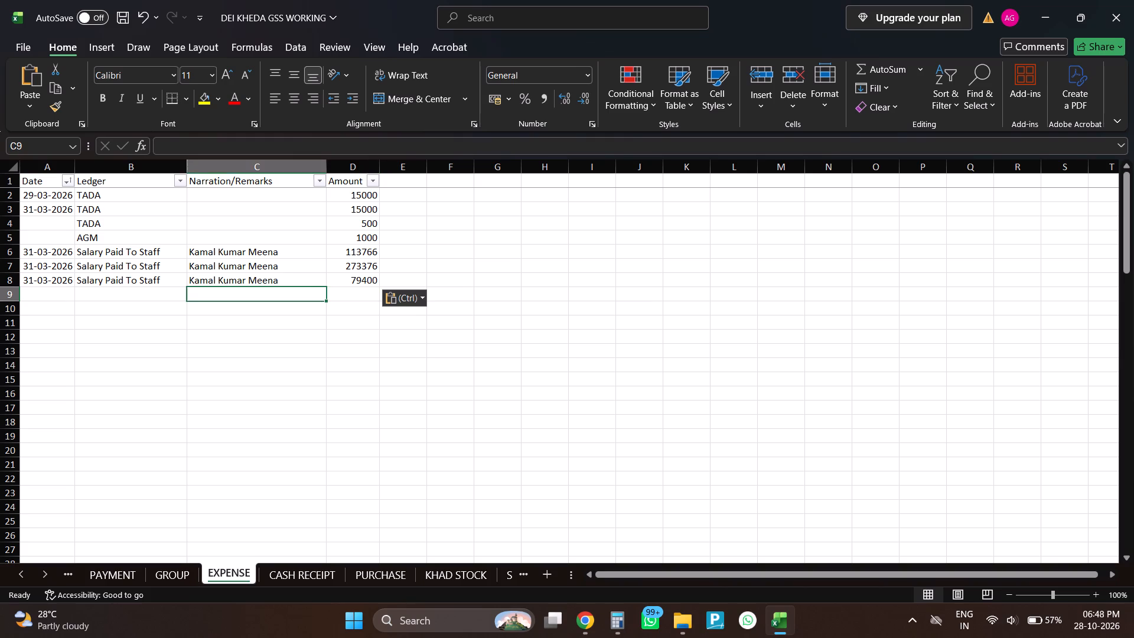
pyautogui.hotkey('ctrl', 'd')
# Switch to the YouTube page in Chrome and look through the song's comments and suggested videos.
pyautogui.hotkey('alt', 'Tab')
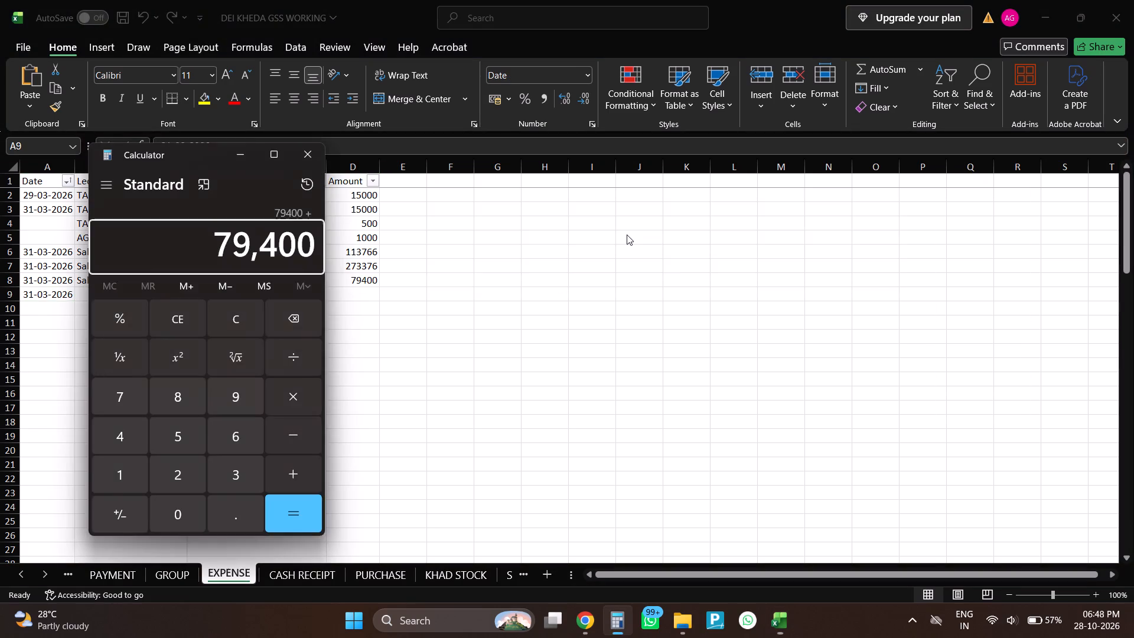
pyautogui.hotkey('alt', 'Tab')
pyautogui.hotkey('alt', 'Tab')
pyautogui.hotkey('alt', 'Tab')
pyautogui.scroll(1, 542, 373)
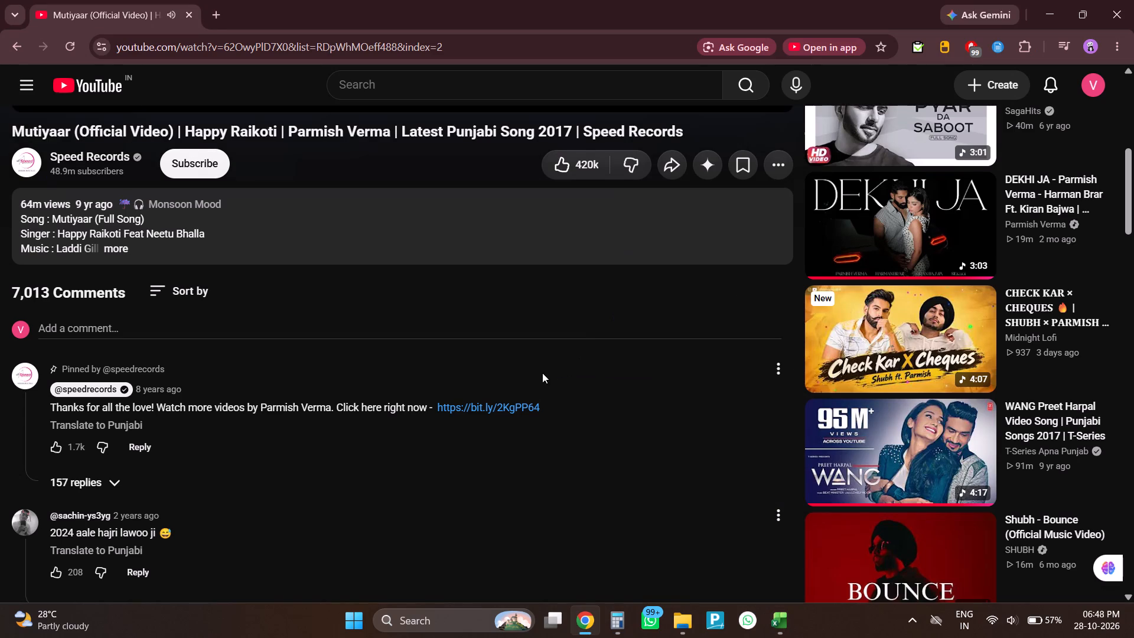
pyautogui.scroll(2, 542, 373)
pyautogui.scroll(-5, 542, 373)
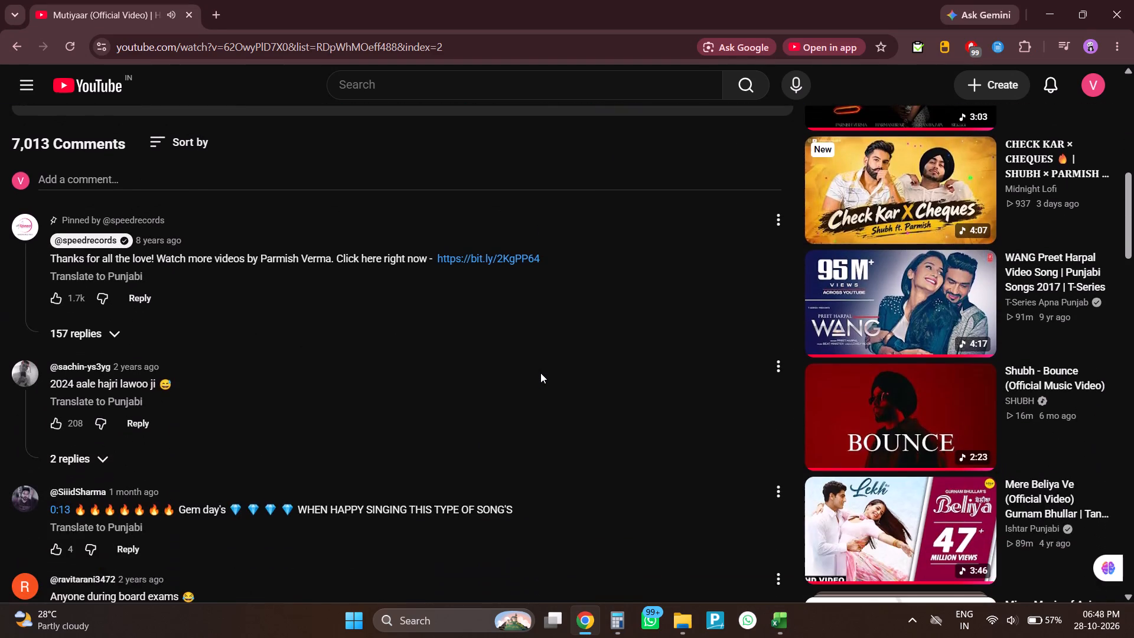
# Read further down the song's comments and suggested videos on the YouTube page.
pyautogui.scroll(-6, 540, 373)
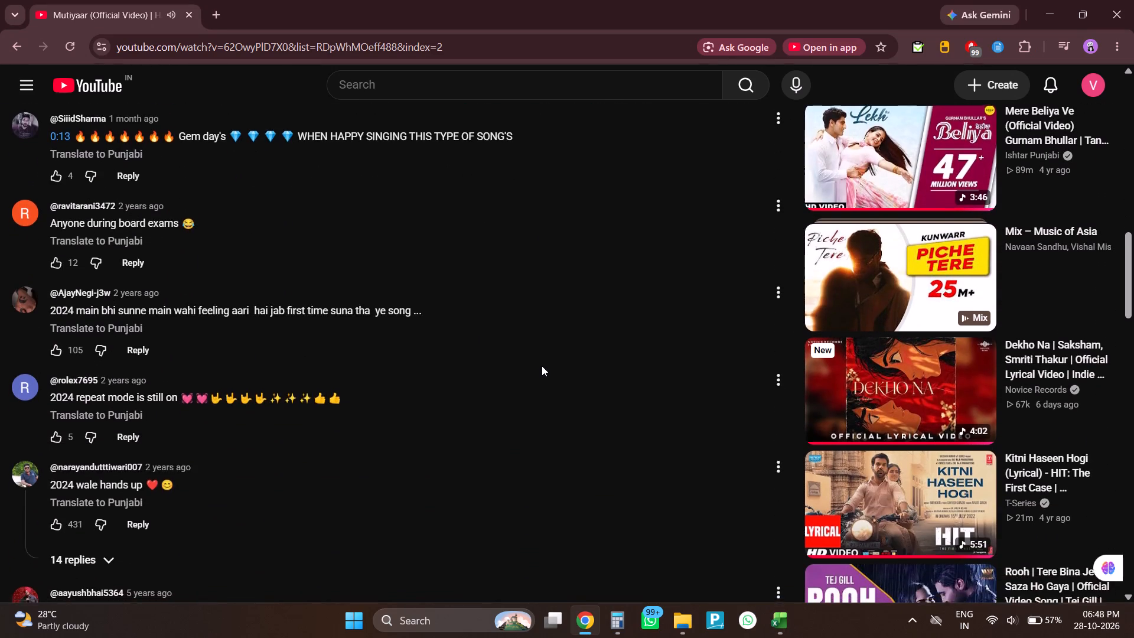
pyautogui.scroll(-4, 542, 366)
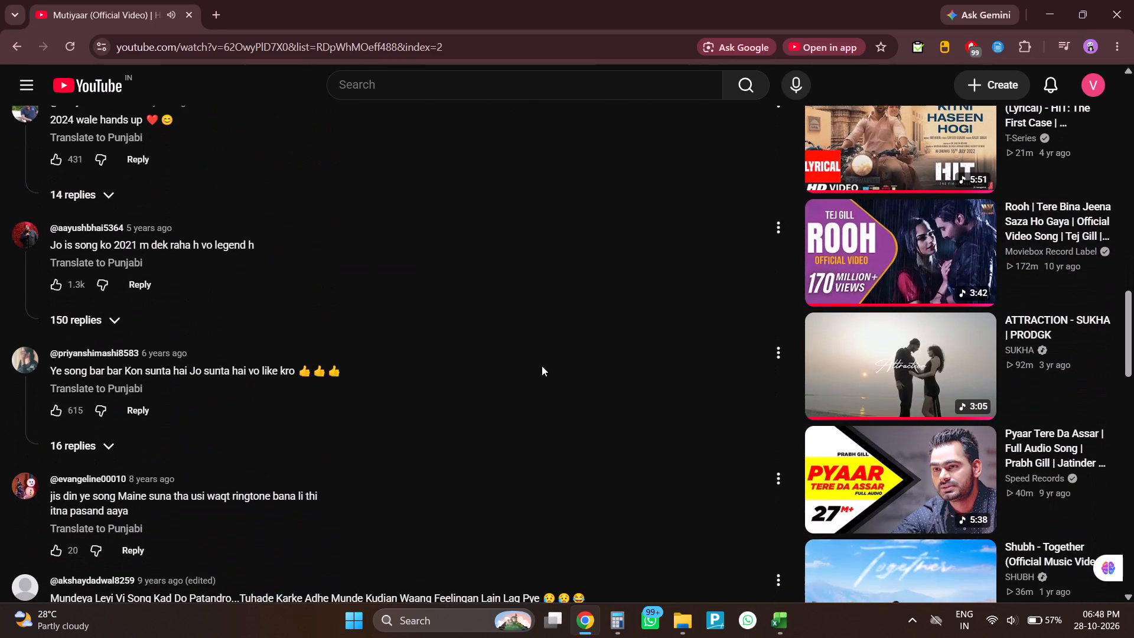
# Switch back to the EXPENSE sheet in Excel and move to the empty Ledger cell of row 9.
pyautogui.hotkey('alt', 'Tab')
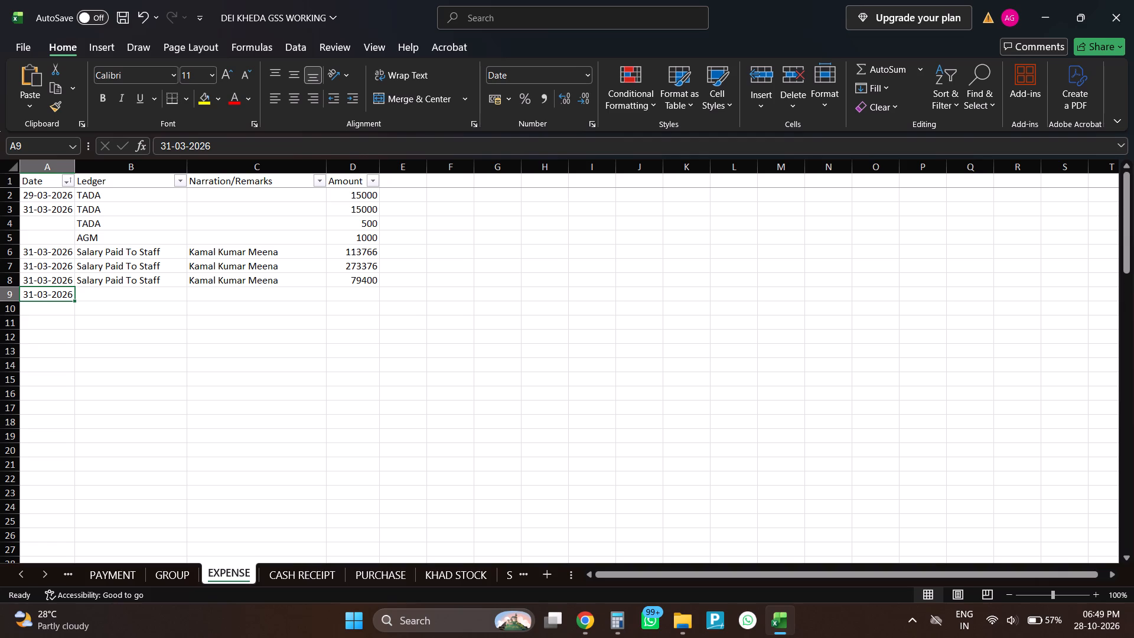
pyautogui.press('Right')
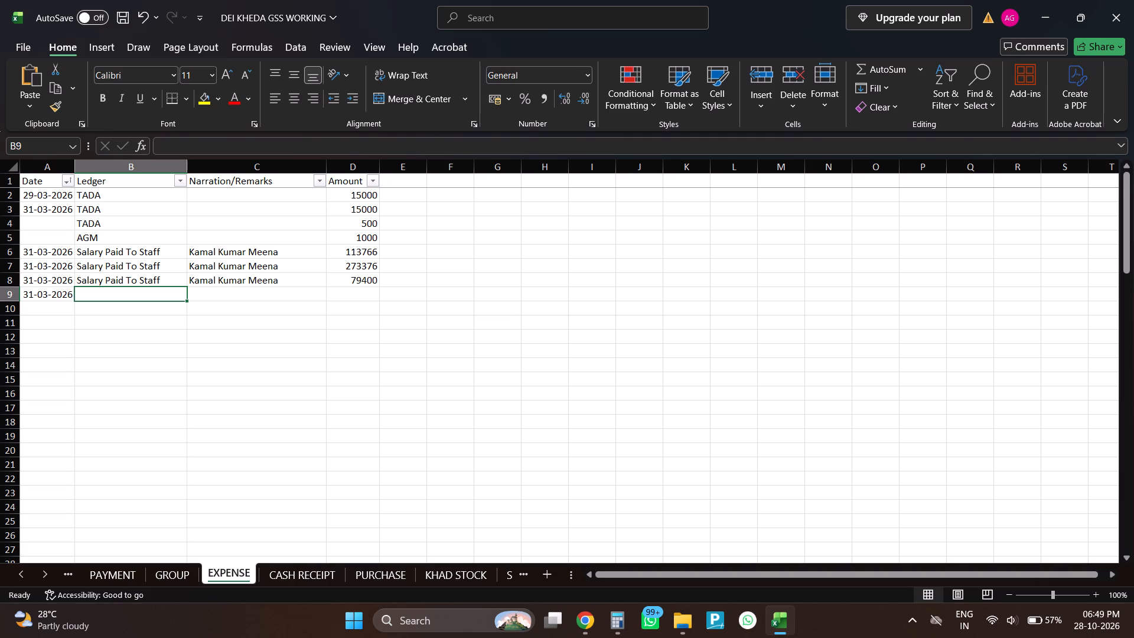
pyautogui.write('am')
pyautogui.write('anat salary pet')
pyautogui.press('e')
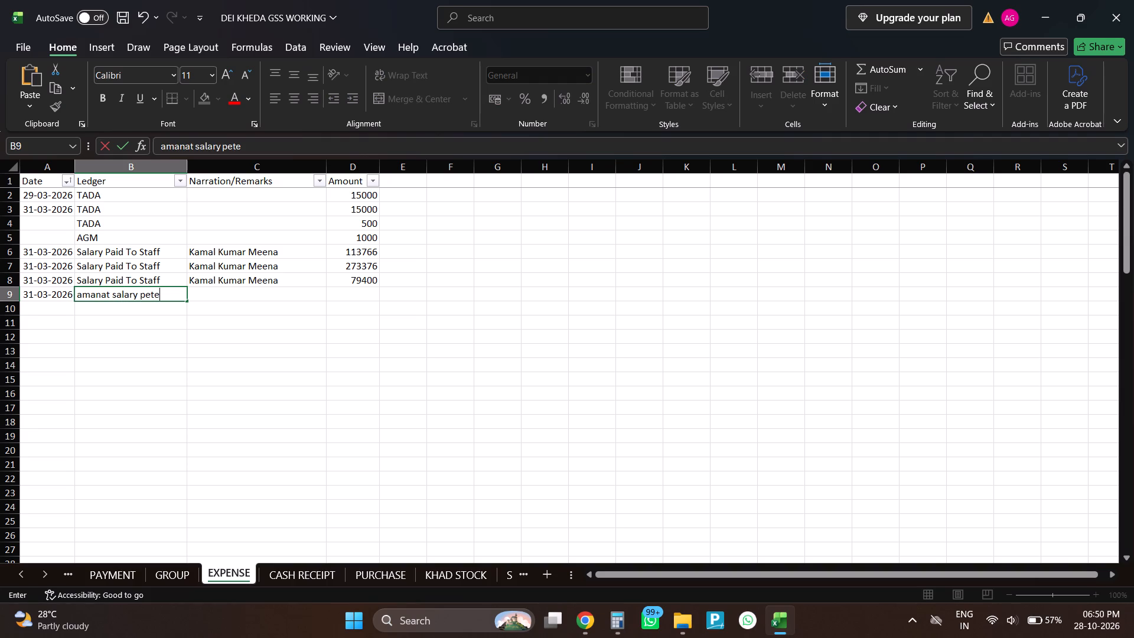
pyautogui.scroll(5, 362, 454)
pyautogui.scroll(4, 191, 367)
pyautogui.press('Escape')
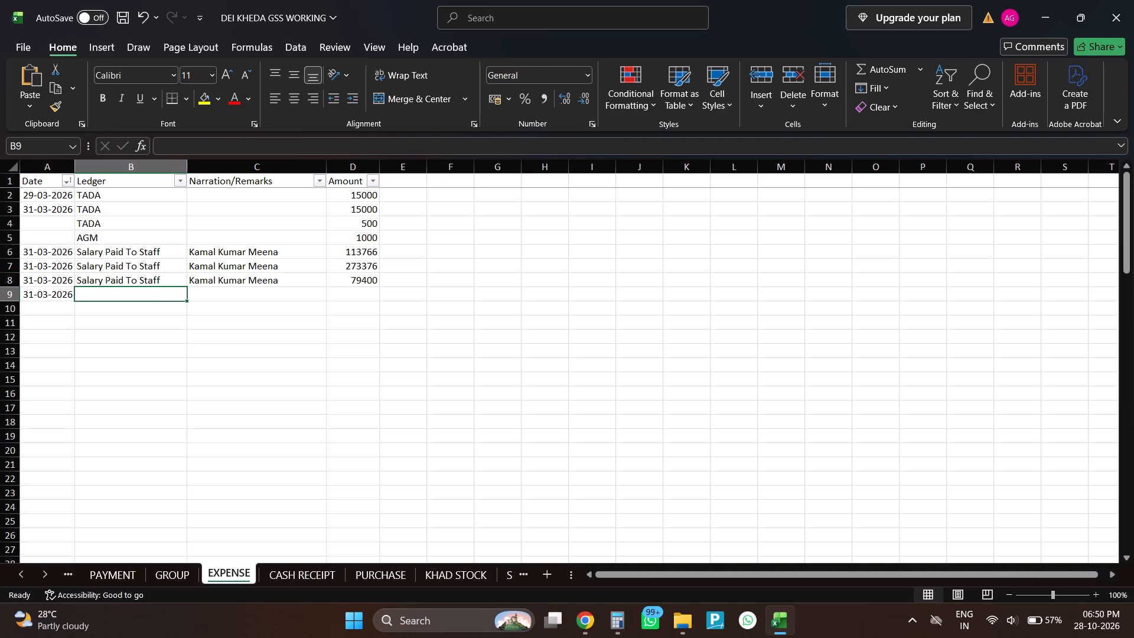
# Check the ledger names in the CASH RECEIPT sheet and enter Amanat as the ledger in row 9 of the EXPENSE sheet.
pyautogui.click(305, 580)
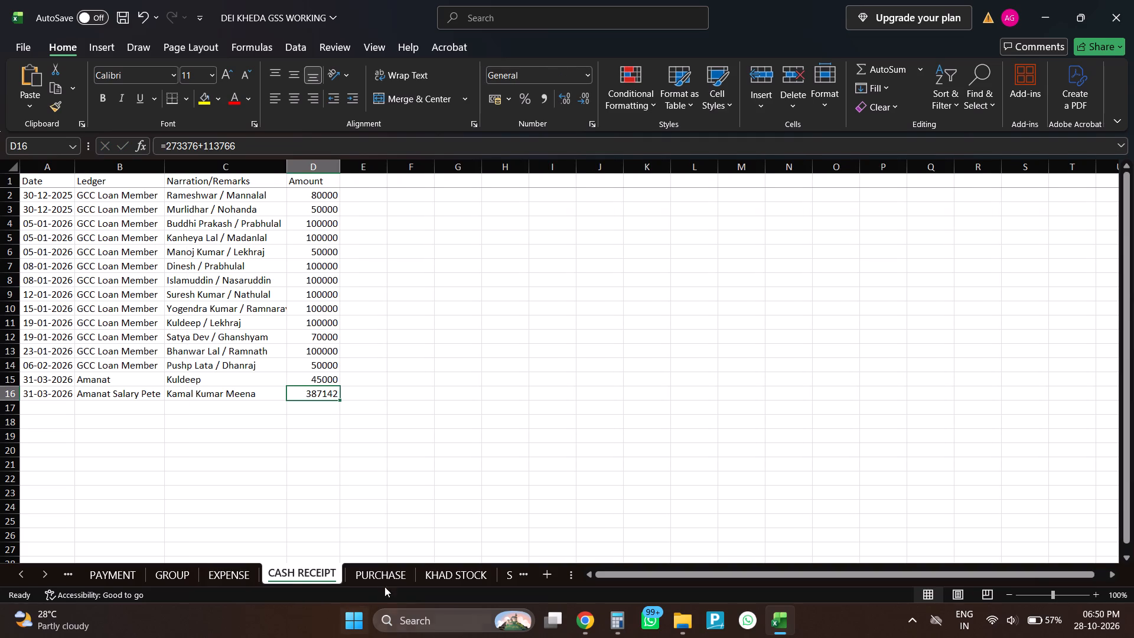
pyautogui.click(239, 578)
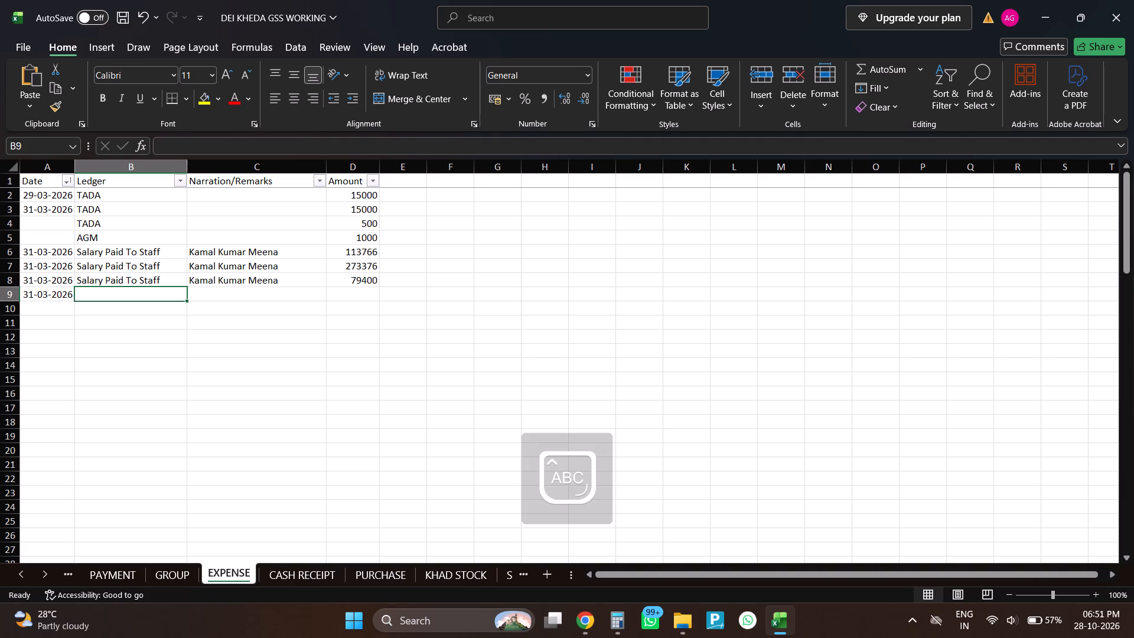
pyautogui.write('manat')
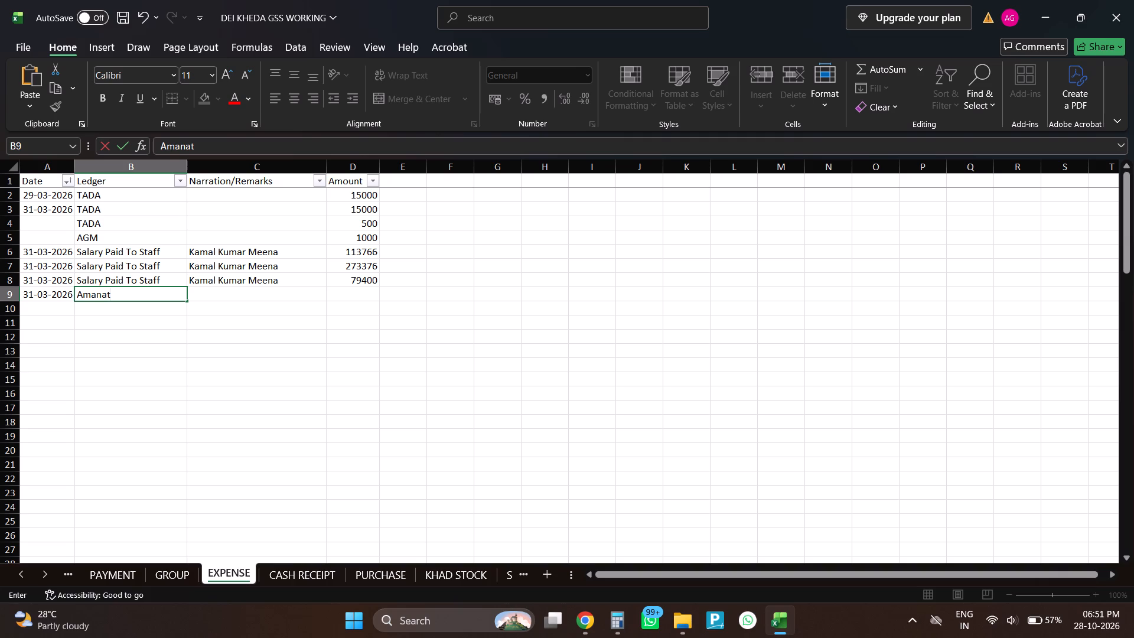
pyautogui.press('Return')
# Fill the staff-name narration from row 8 down into row 9 and enter 25000 as that row's amount.
pyautogui.press('Up')
pyautogui.press('Right')
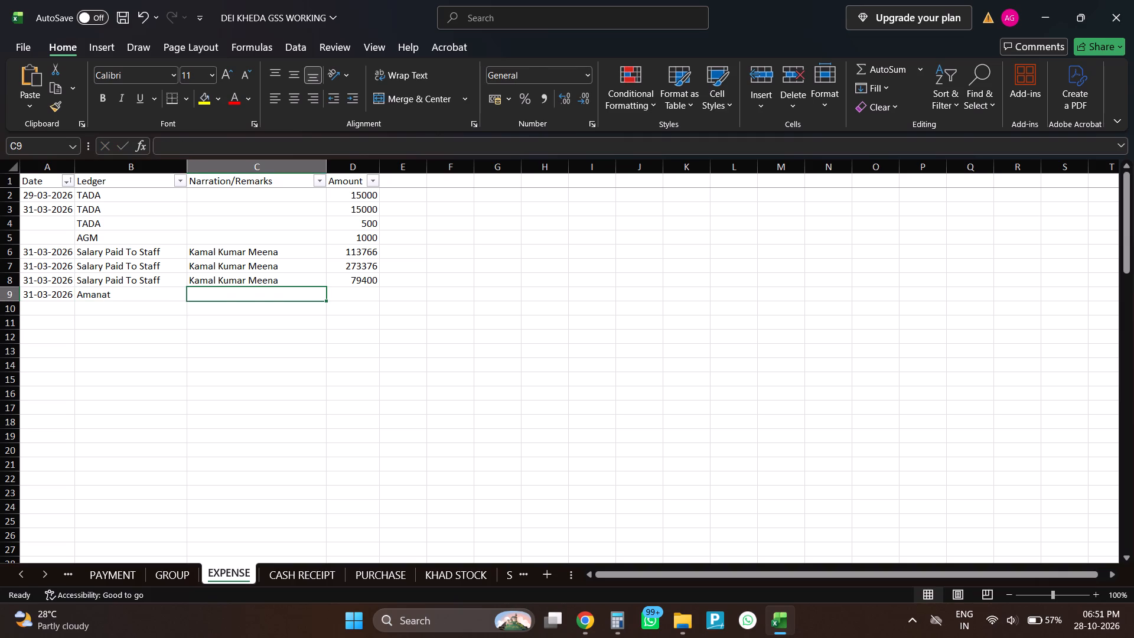
pyautogui.hotkey('ctrl', 'd')
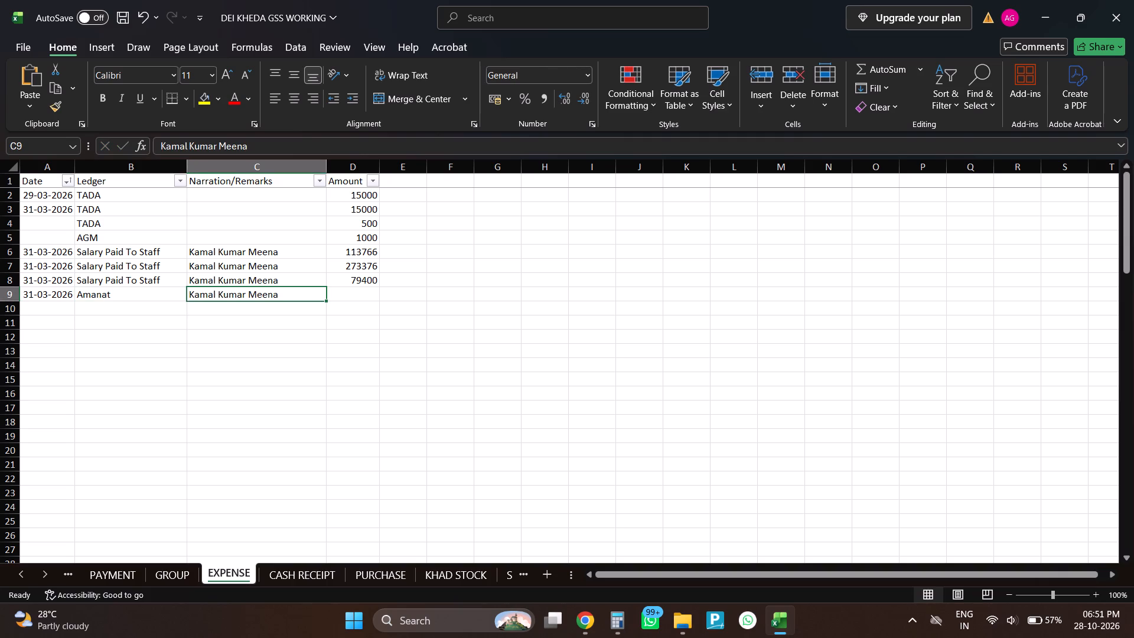
pyautogui.press('Right')
pyautogui.write('25000')
pyautogui.press('Return')
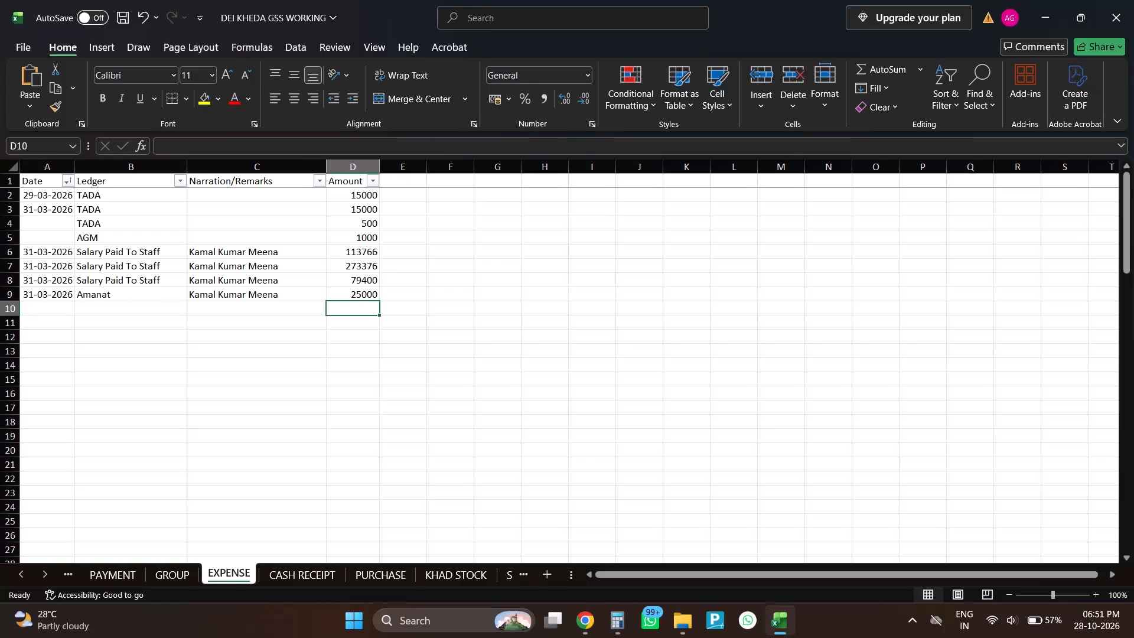
# Extend the ledger name in row 9 of the EXPENSE sheet to Amanat Salary Pete.
pyautogui.press('Left')
pyautogui.press('Left')
pyautogui.press('Left')
pyautogui.press('Up')
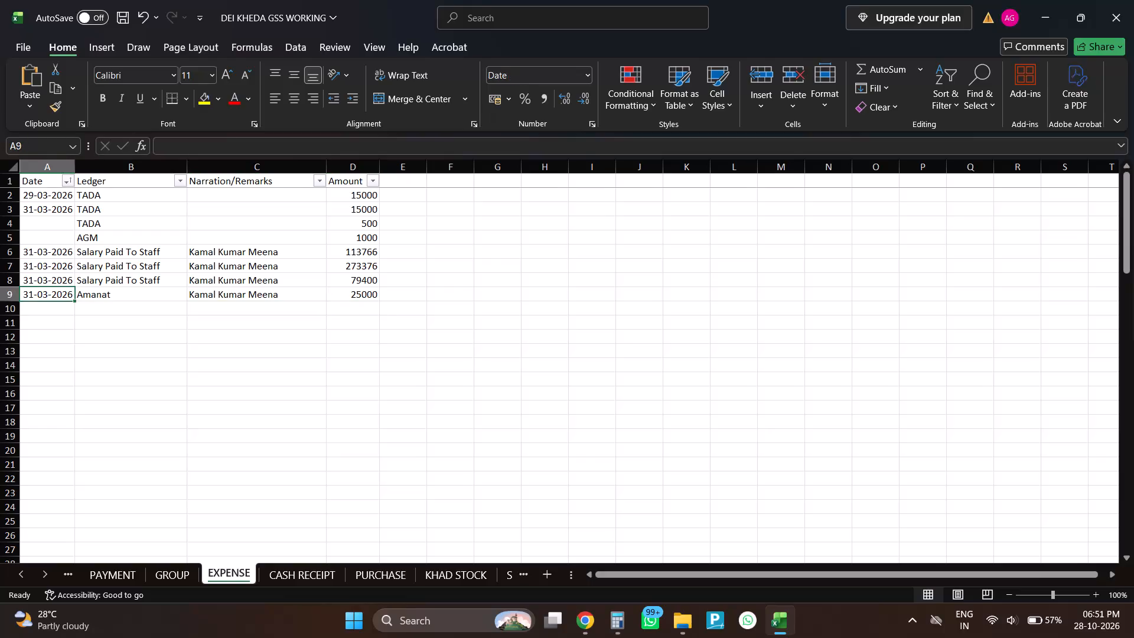
pyautogui.press('Right')
pyautogui.press('F2')
pyautogui.press('space')
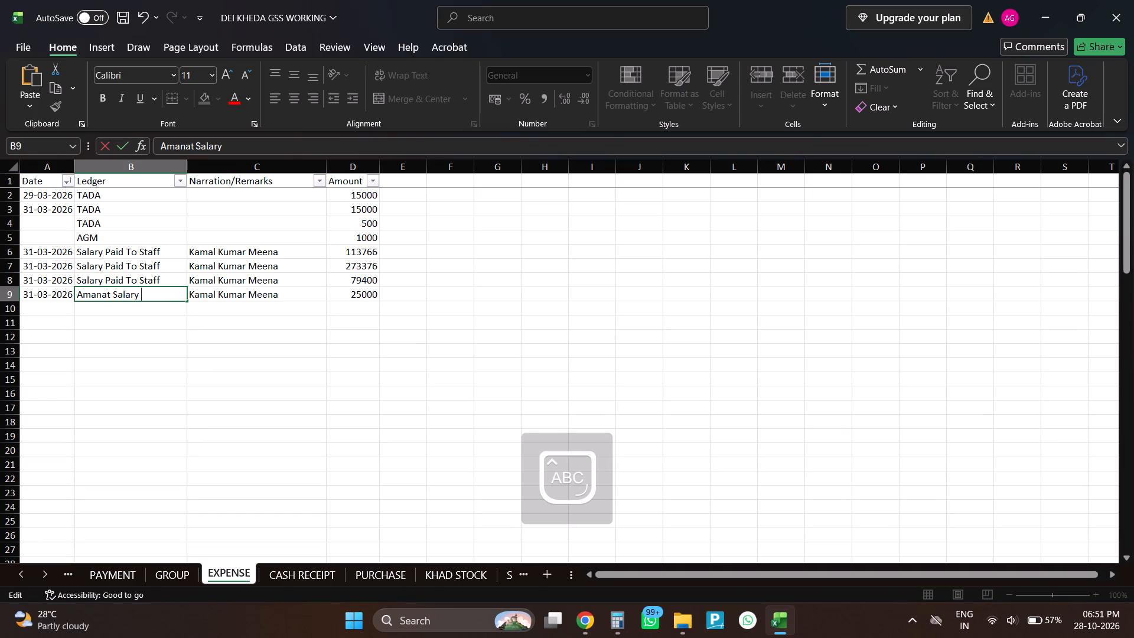
pyautogui.write('ete')
pyautogui.press('Return')
pyautogui.press('Up')
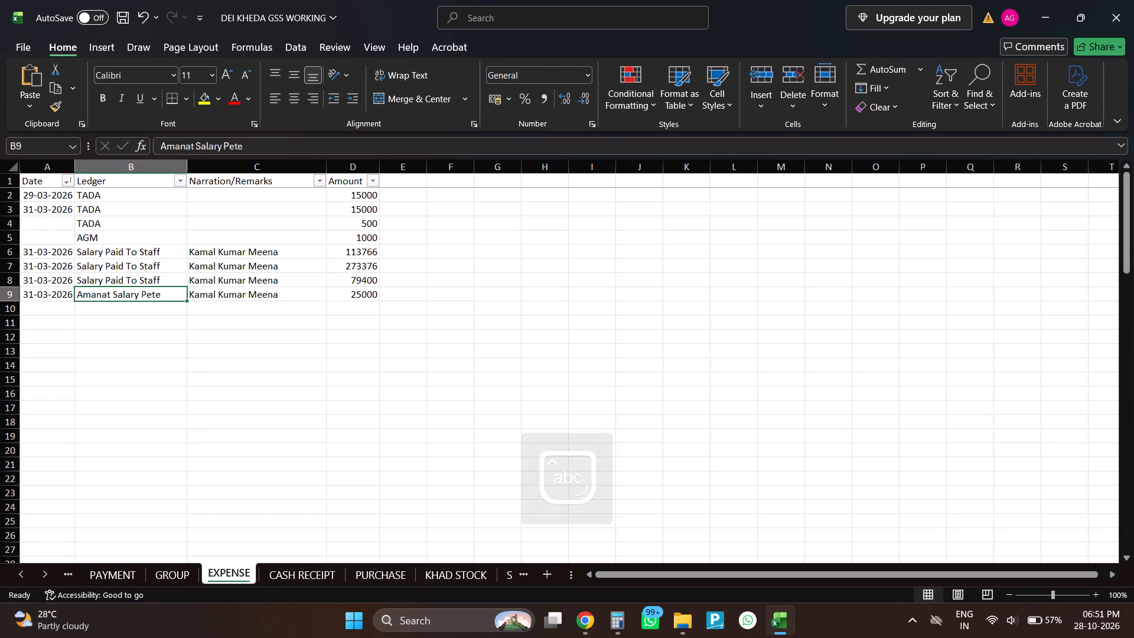
pyautogui.press('Right')
pyautogui.press('Left')
pyautogui.press('Left')
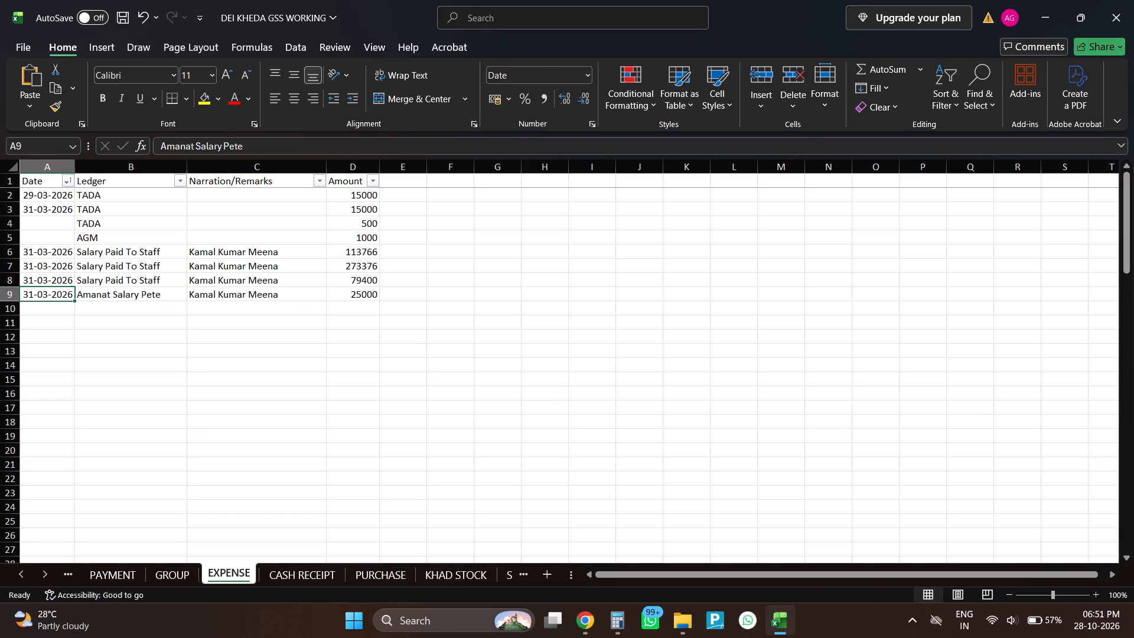
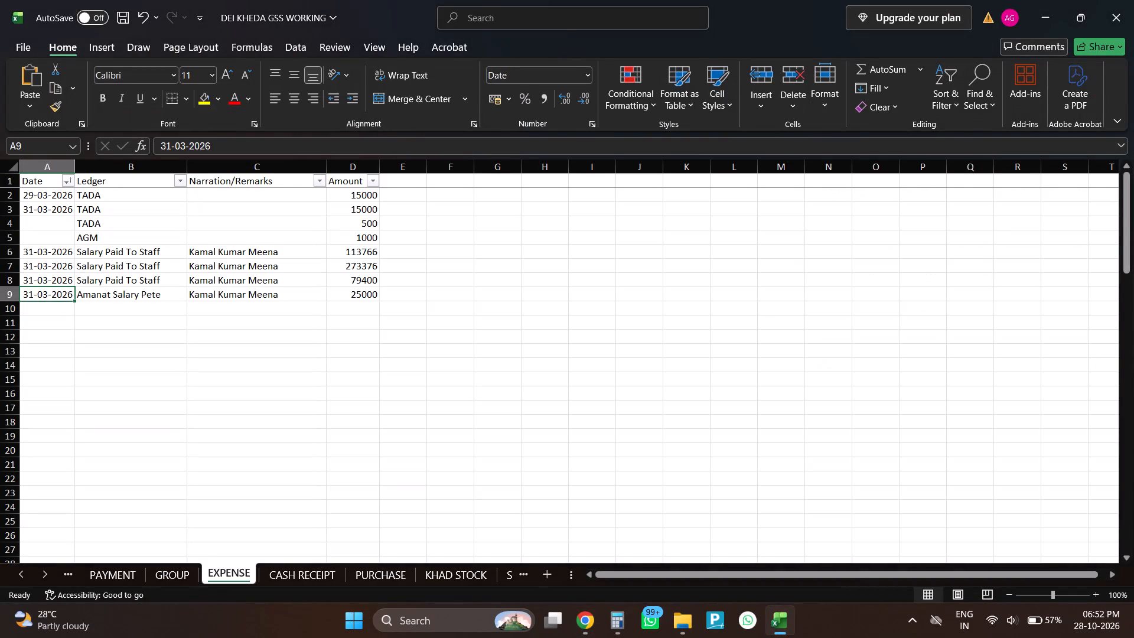
# Switch to the YouTube video in Chrome and set its volume to a low level.
pyautogui.hotkey('alt', 'Tab')
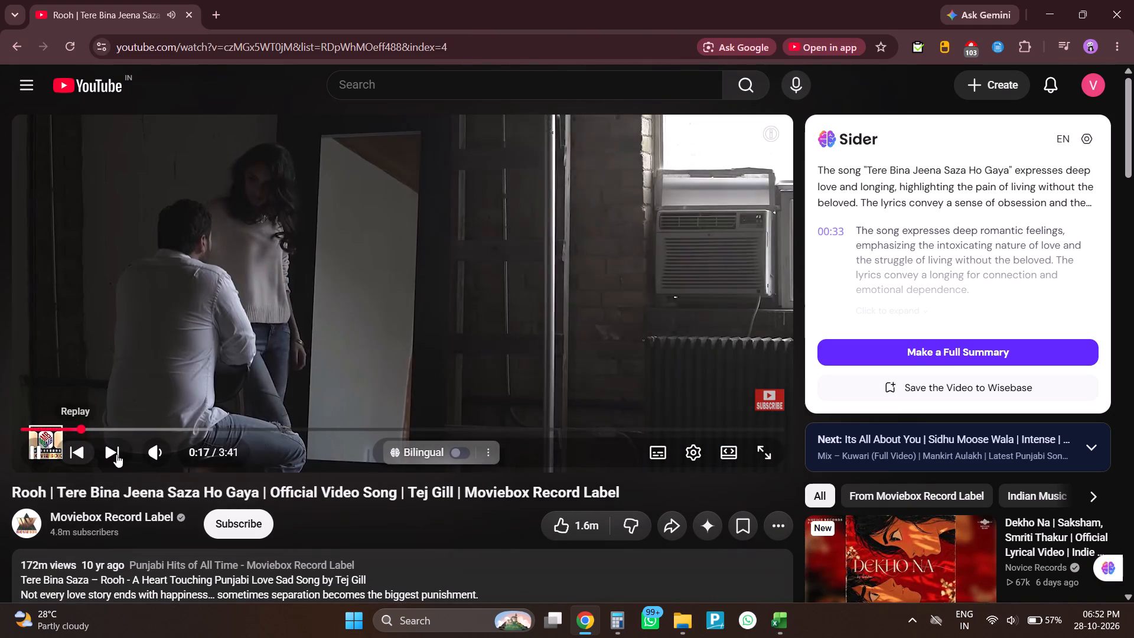
pyautogui.click(174, 451)
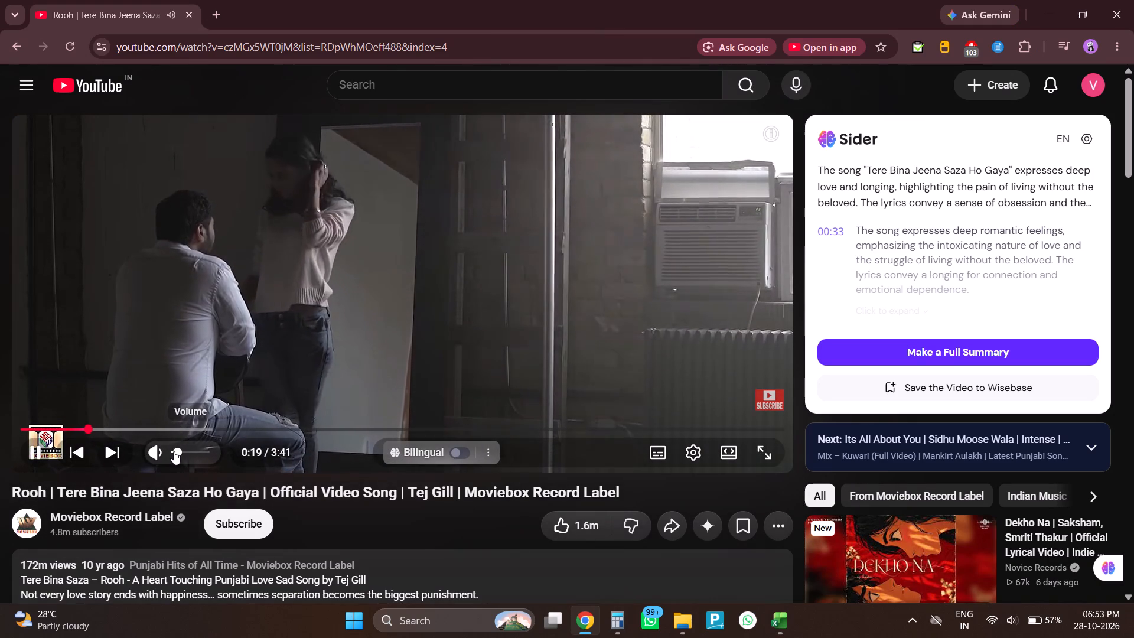
# Back in Excel's EXPENSE sheet, fill the row 9 date down into row 10 and enter Salary Paid To Staff as its ledger.
pyautogui.hotkey('alt', 'Tab')
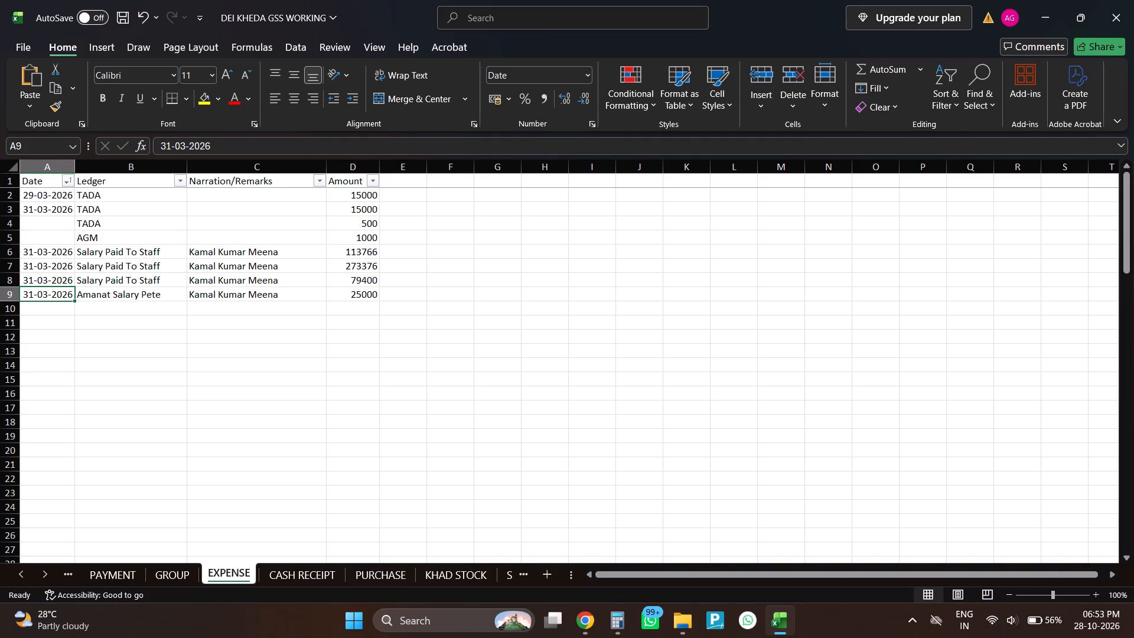
pyautogui.press('Down')
pyautogui.hotkey('ctrl', 'd')
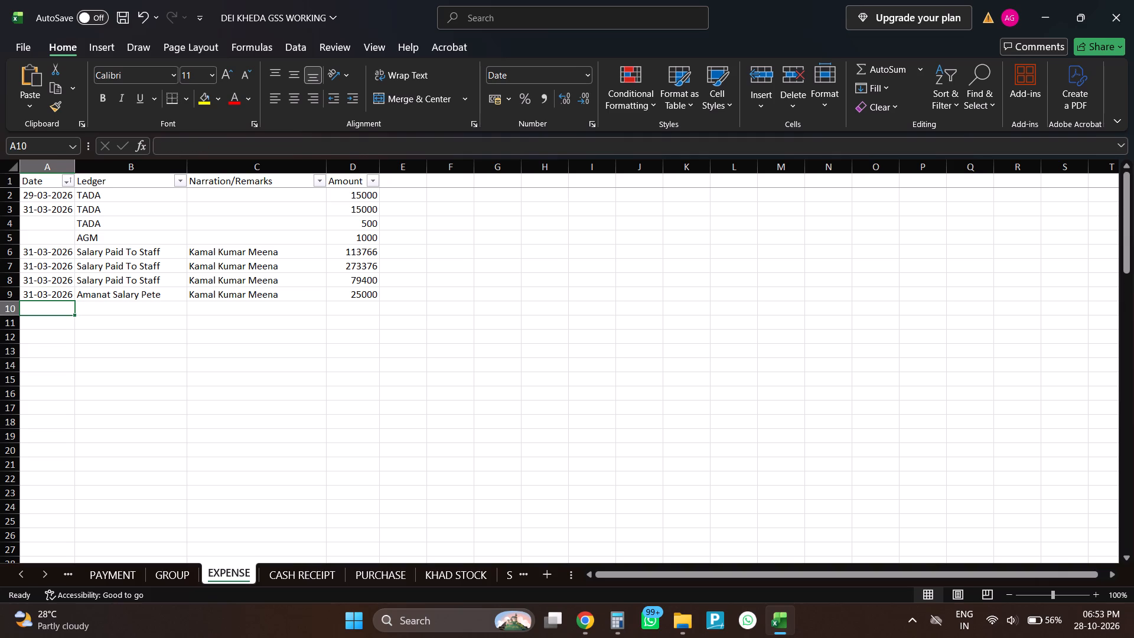
pyautogui.press('Right')
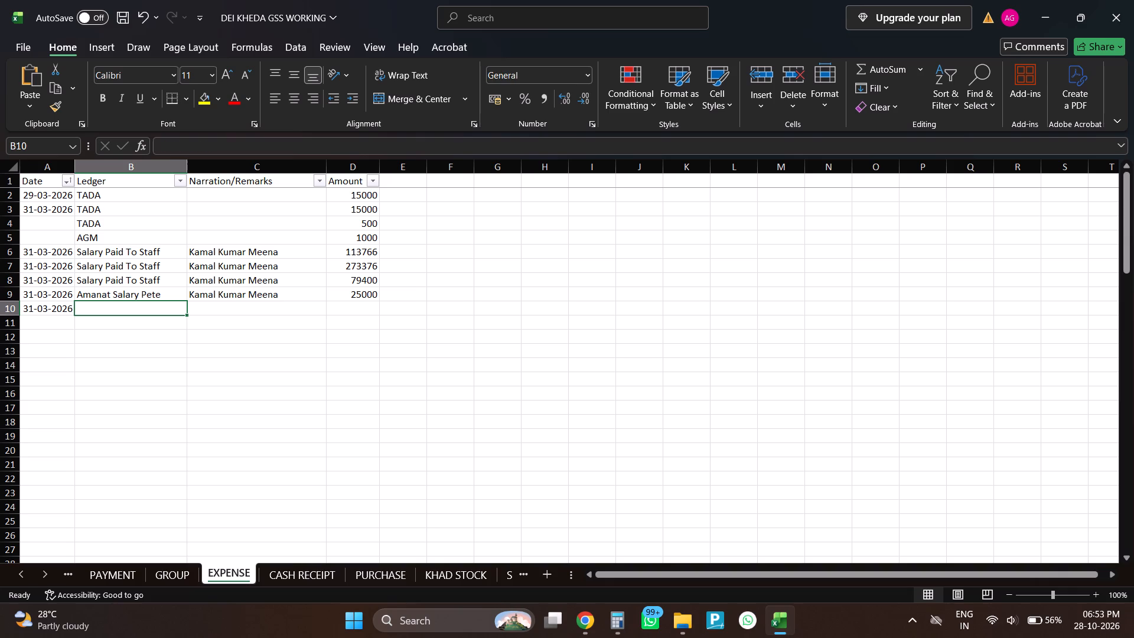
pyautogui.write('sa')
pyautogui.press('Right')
# Enter a different staff member's name as the narration in row 10 and 40000 as that row's amount.
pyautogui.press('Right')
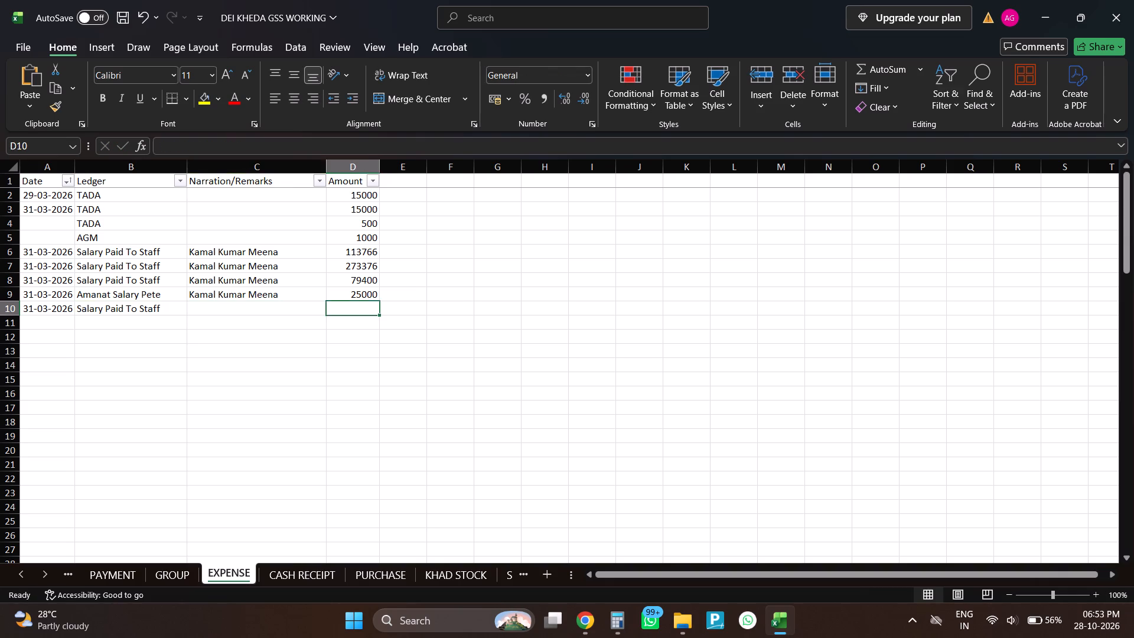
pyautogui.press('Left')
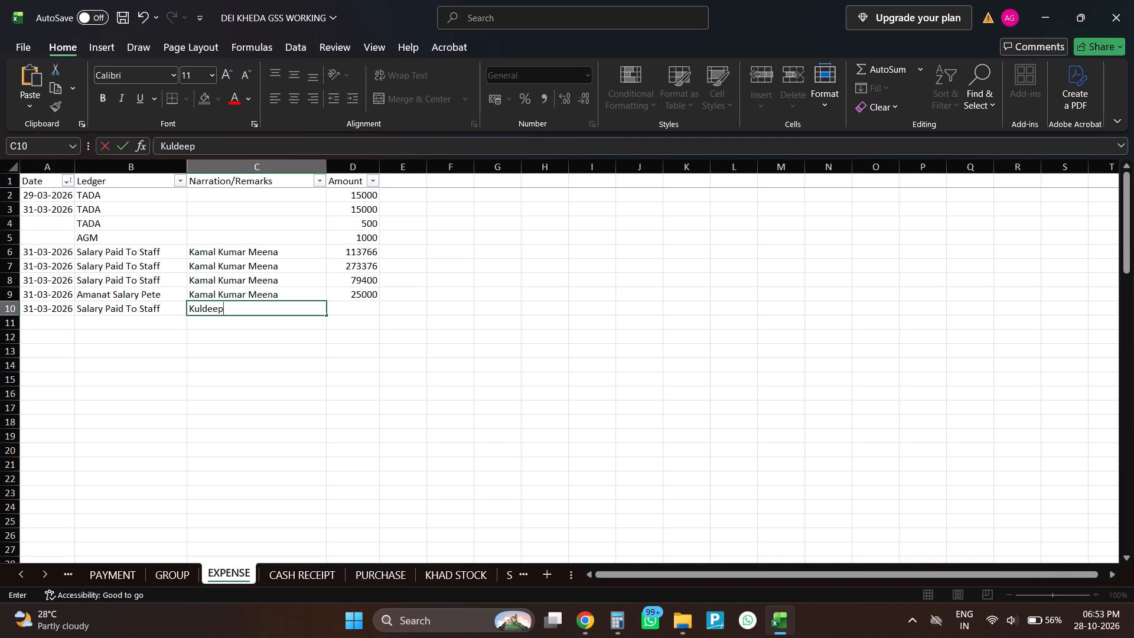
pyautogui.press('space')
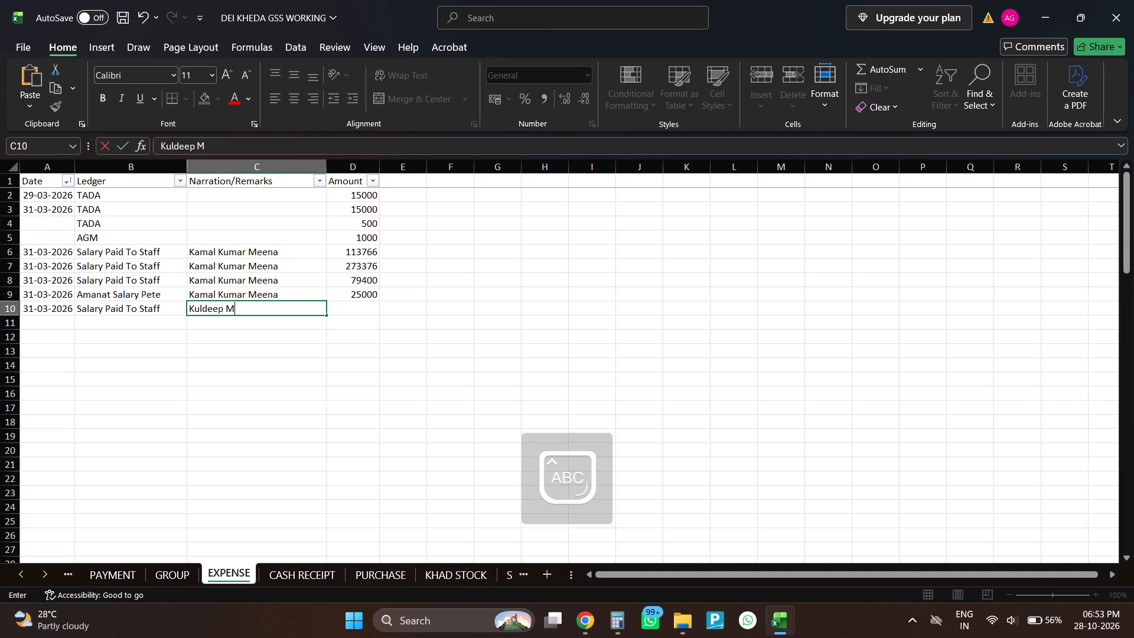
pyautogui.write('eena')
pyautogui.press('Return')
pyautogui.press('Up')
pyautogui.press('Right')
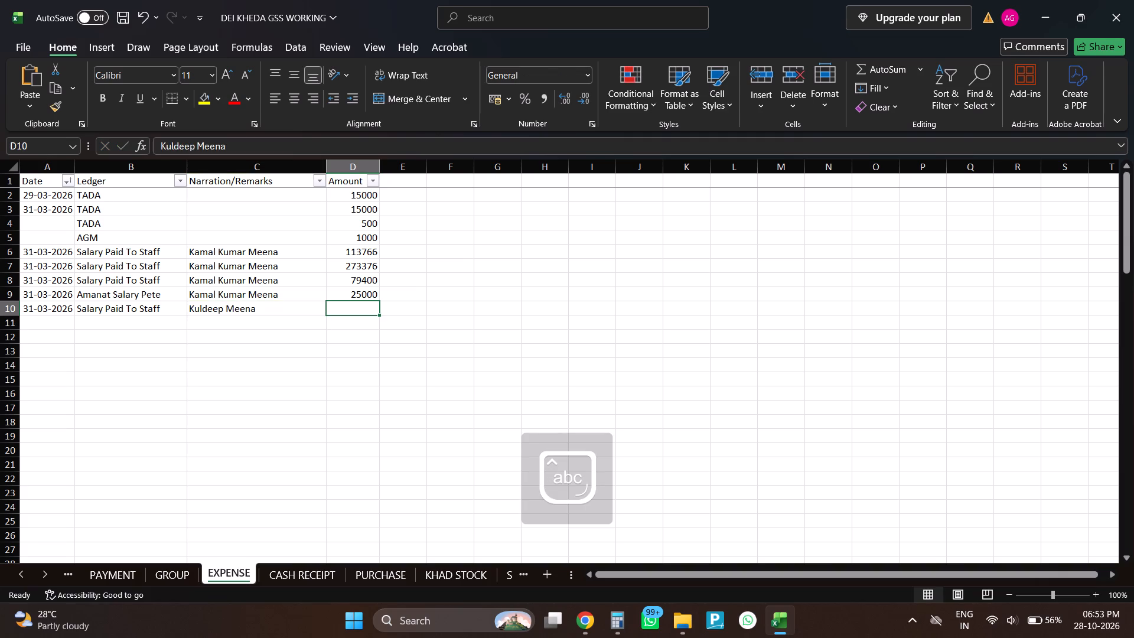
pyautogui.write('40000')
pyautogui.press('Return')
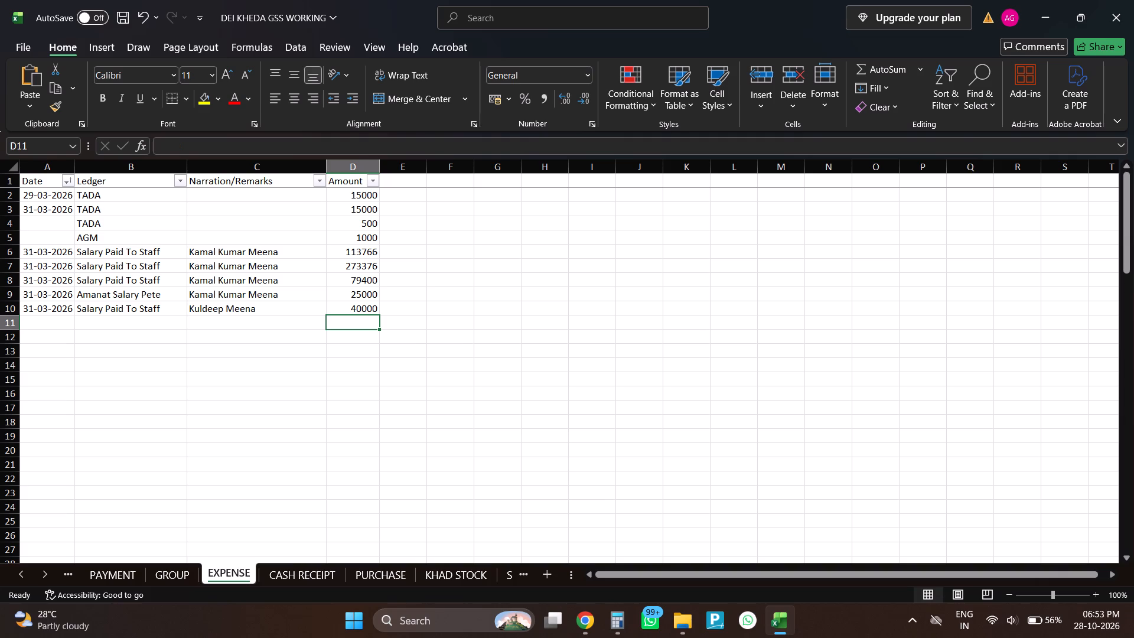
# Start row 11 of the EXPENSE sheet with the date 30-03-2026 and the ledger Salary Paid To Staff.
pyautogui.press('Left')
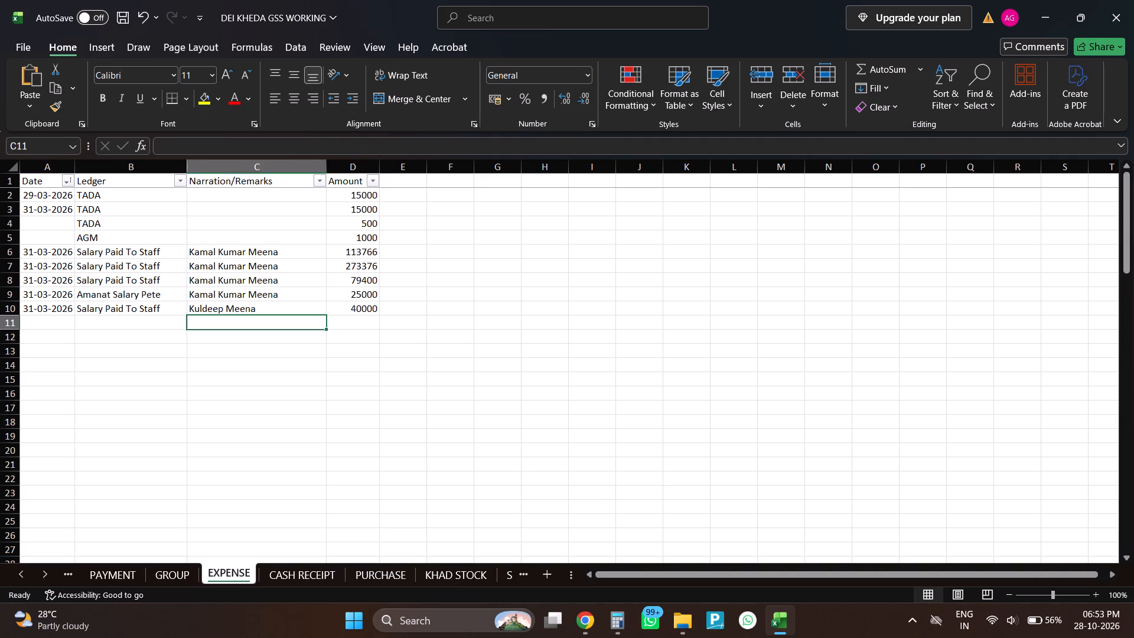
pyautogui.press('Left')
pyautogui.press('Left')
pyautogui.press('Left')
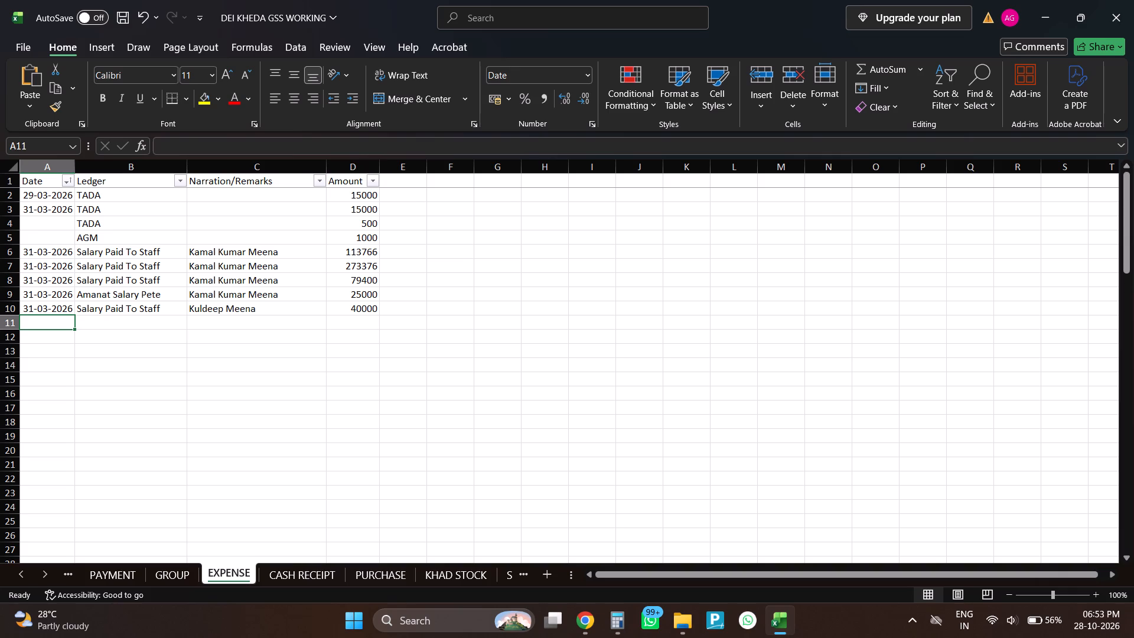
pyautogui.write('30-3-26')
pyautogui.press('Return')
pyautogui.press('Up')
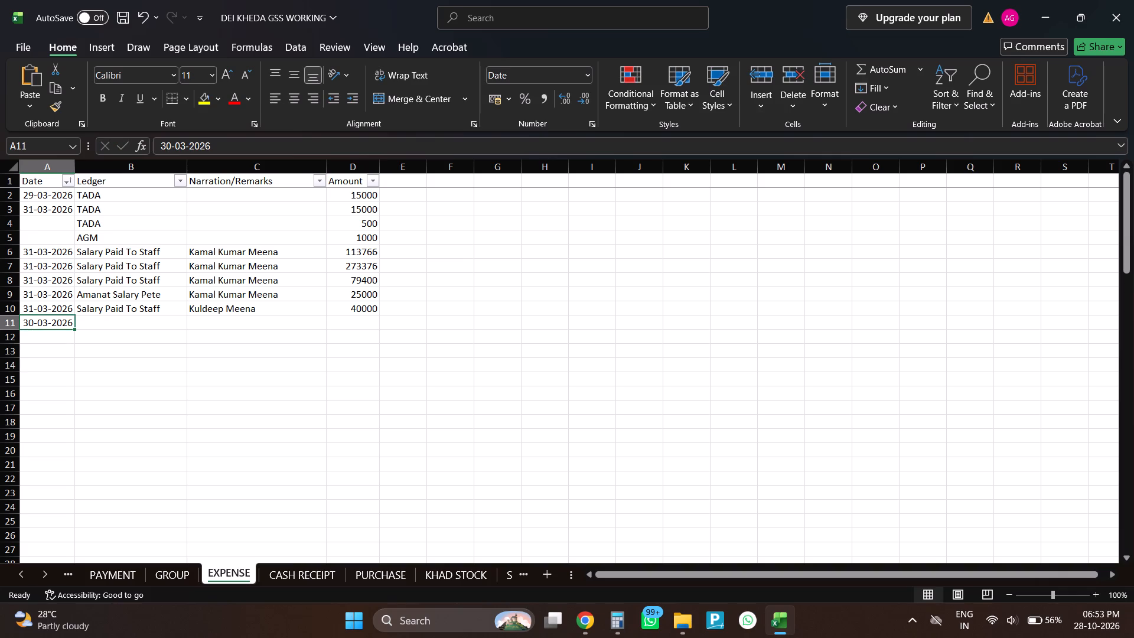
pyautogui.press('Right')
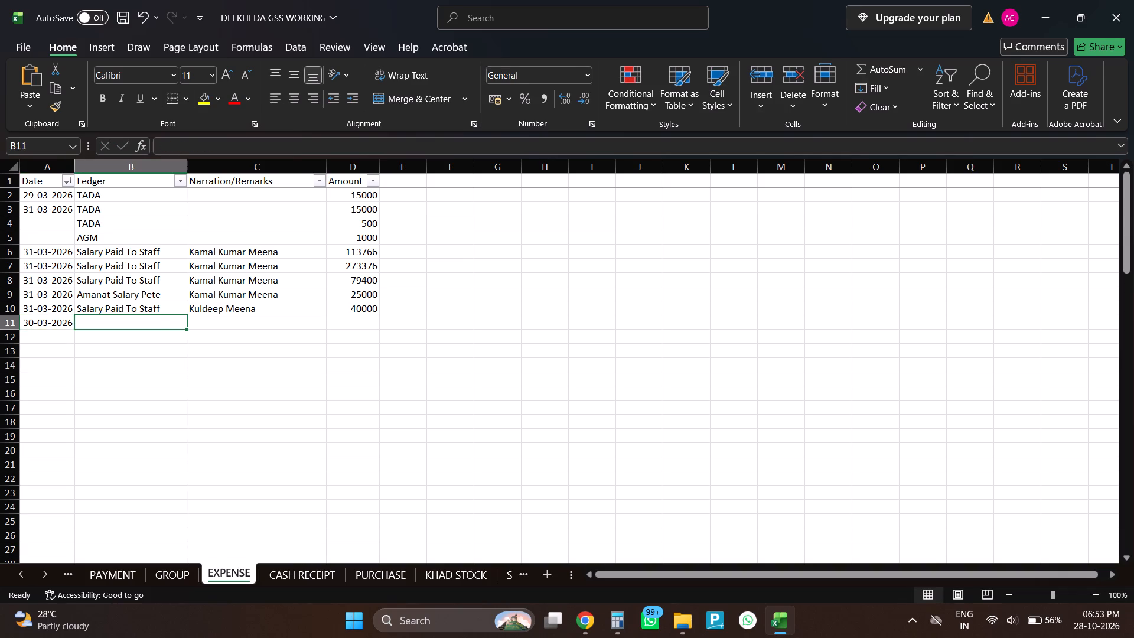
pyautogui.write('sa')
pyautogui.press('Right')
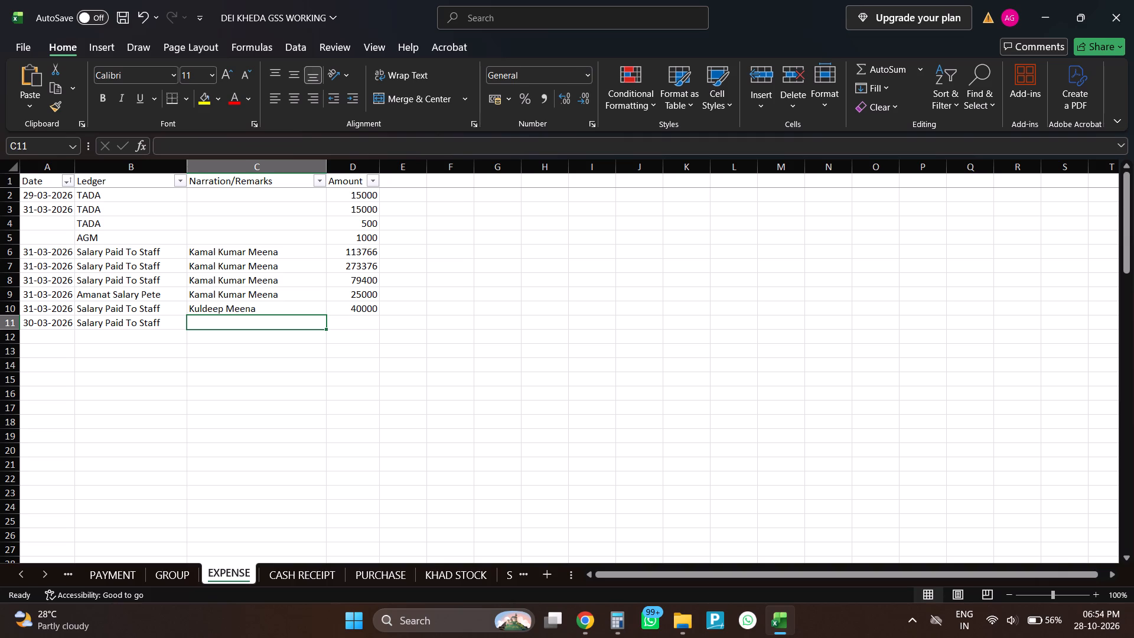
# Fill the staff-name narration from row 10 down into row 11 and enter 20000 as that row's amount.
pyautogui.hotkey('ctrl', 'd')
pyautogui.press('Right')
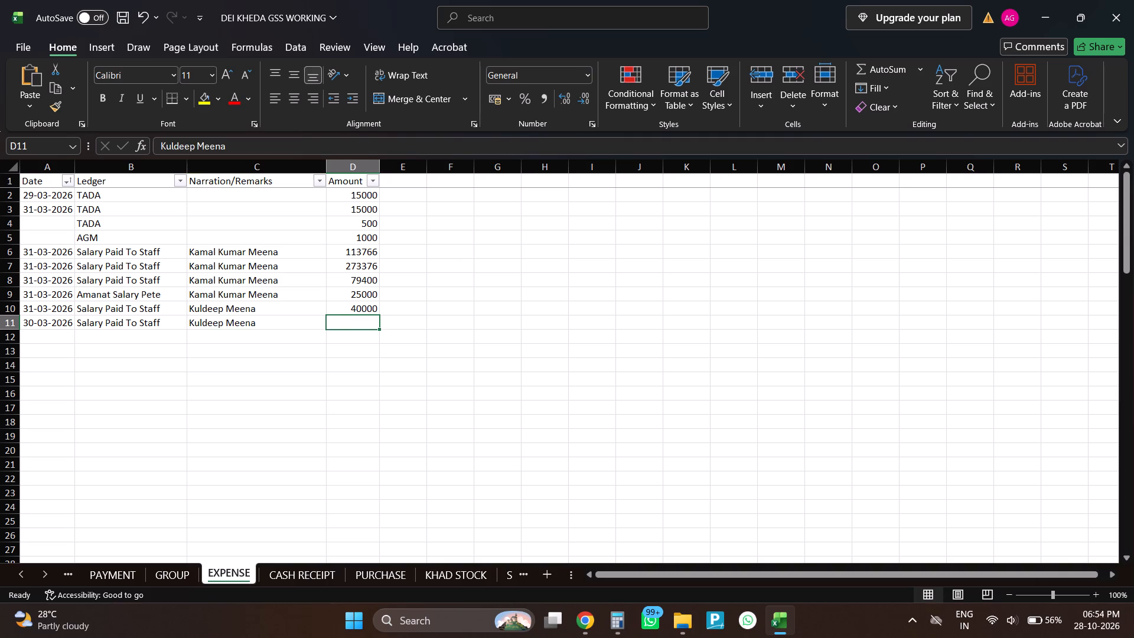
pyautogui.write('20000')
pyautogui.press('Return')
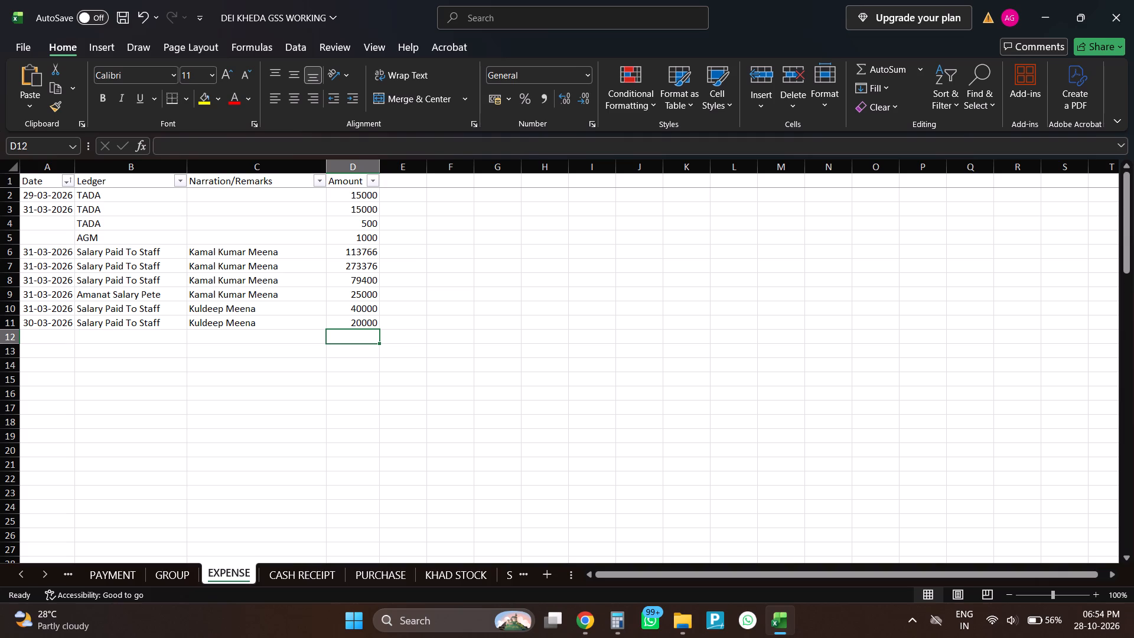
# Move to the empty Date cell of row 12 in the EXPENSE sheet.
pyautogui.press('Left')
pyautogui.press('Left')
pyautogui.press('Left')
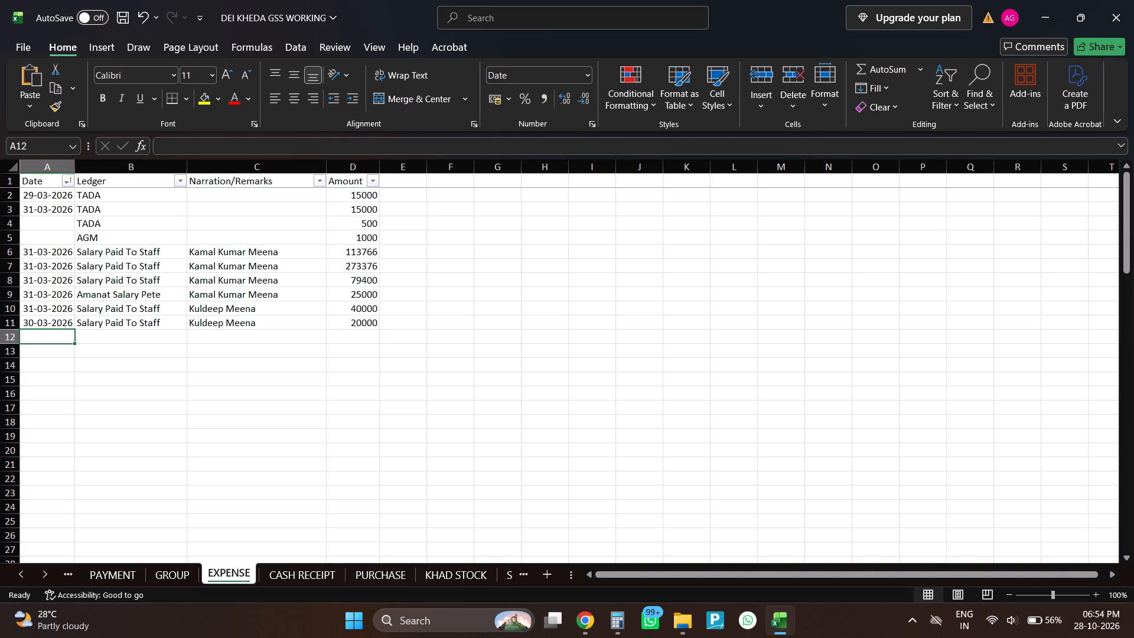
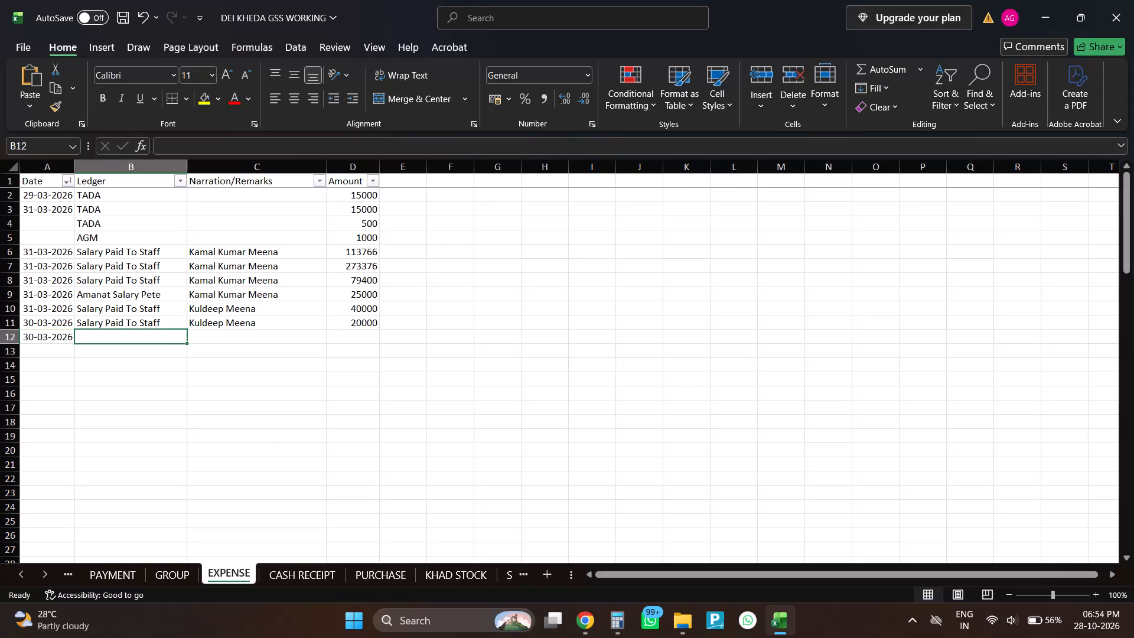
# Complete row 12 with the ledger Salary Paid To Staff, a new staff member's name as narration, and the amount 10500.
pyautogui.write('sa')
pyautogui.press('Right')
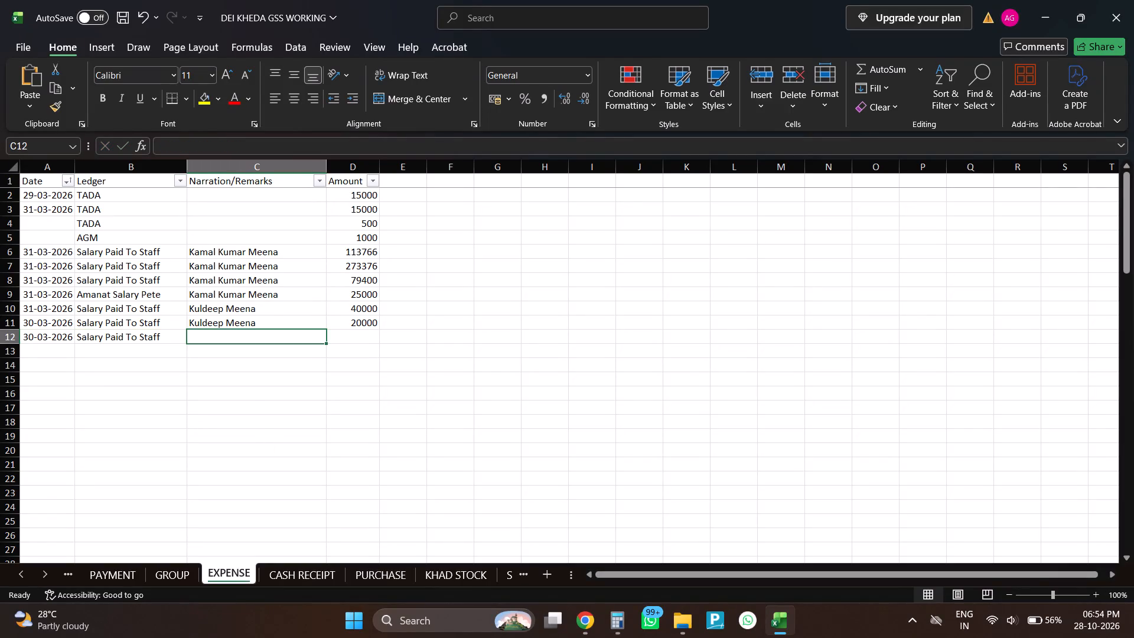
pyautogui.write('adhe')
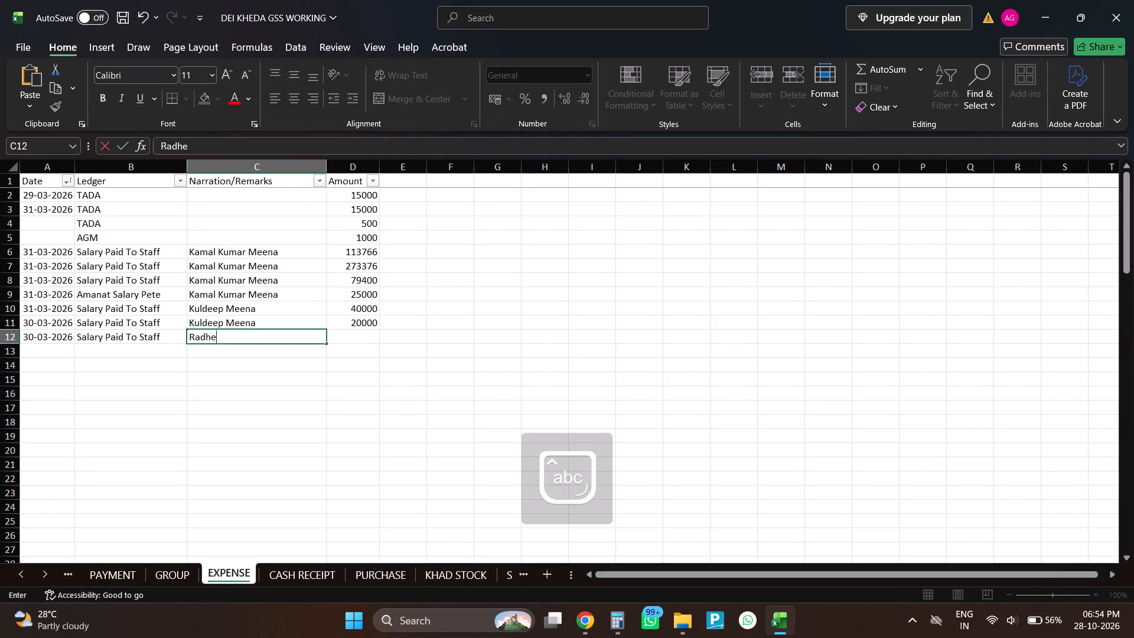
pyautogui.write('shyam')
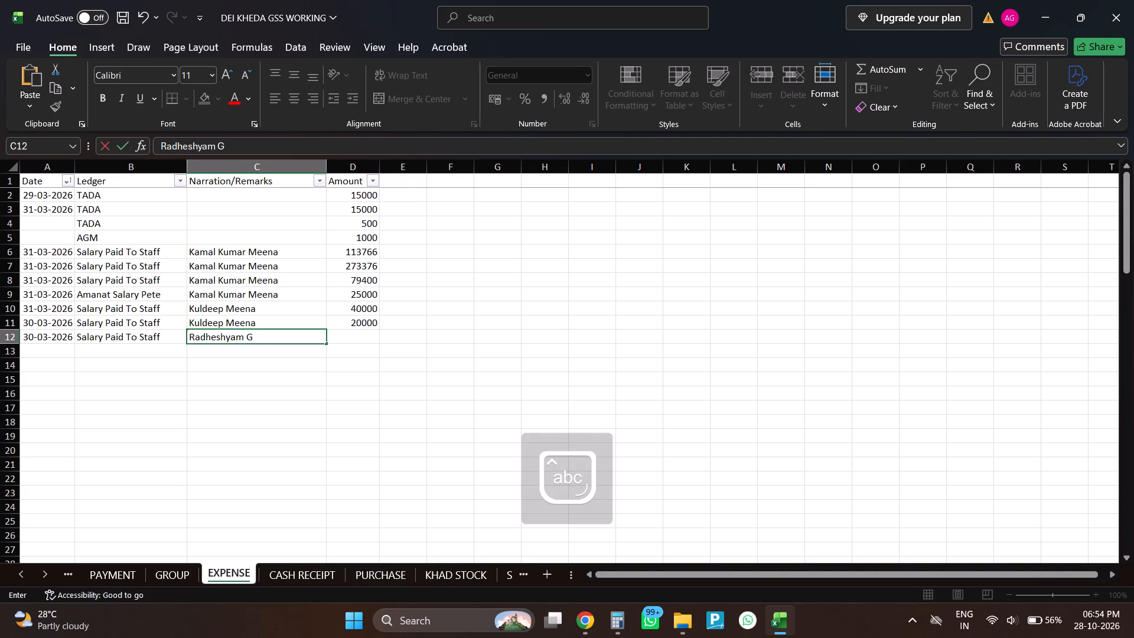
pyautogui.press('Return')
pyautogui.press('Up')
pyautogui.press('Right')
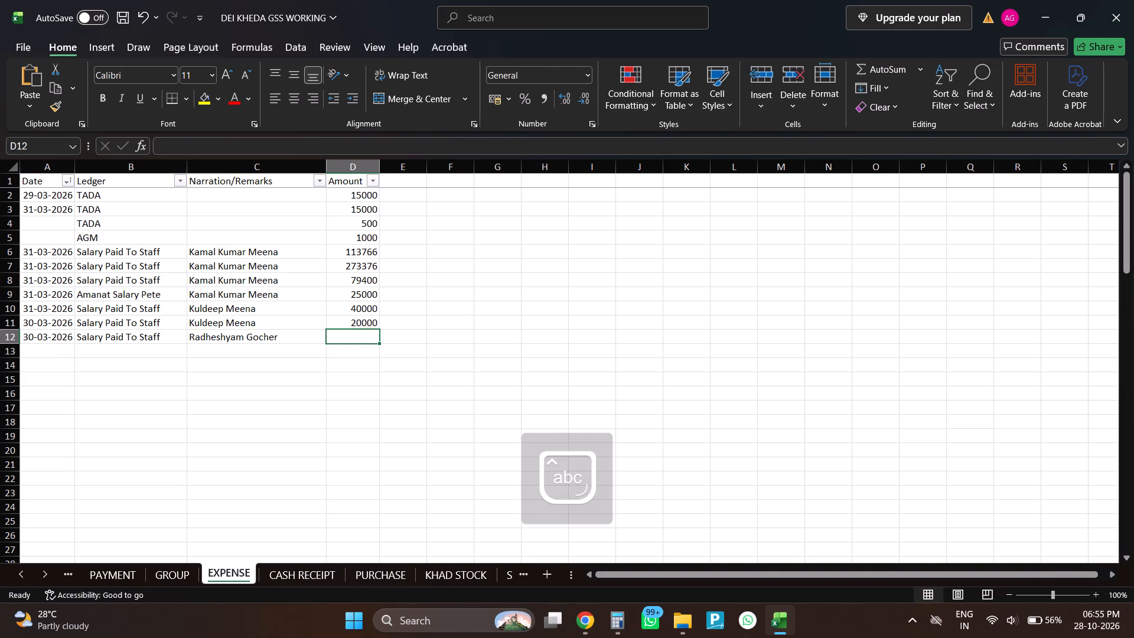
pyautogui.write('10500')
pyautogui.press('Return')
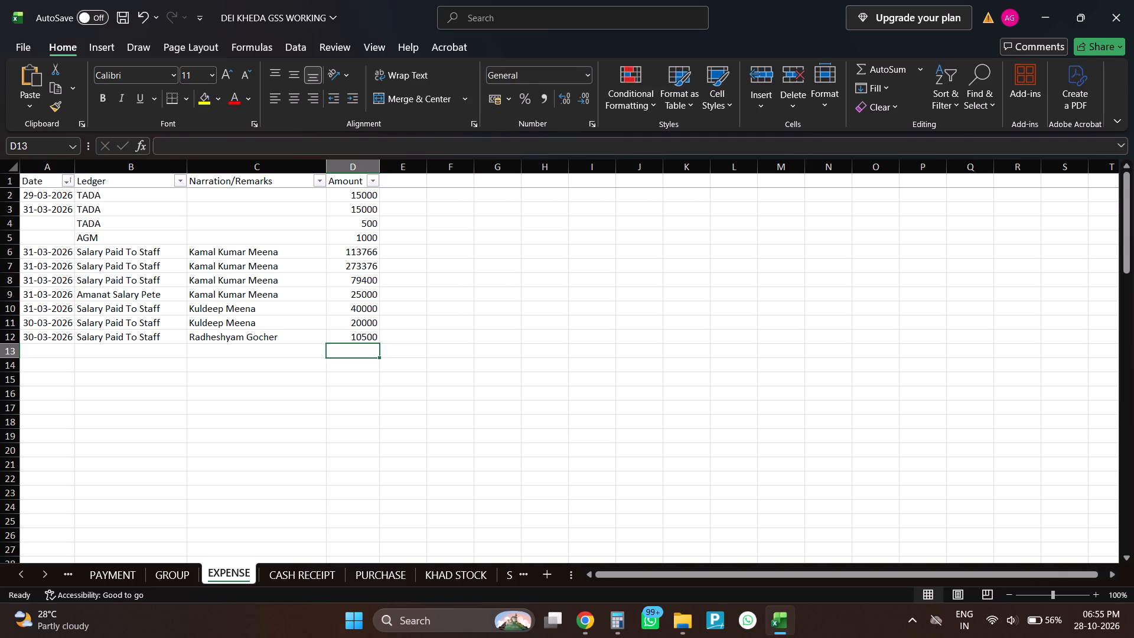
# Enter 15-08-2025 as the date in row 13 of the EXPENSE sheet.
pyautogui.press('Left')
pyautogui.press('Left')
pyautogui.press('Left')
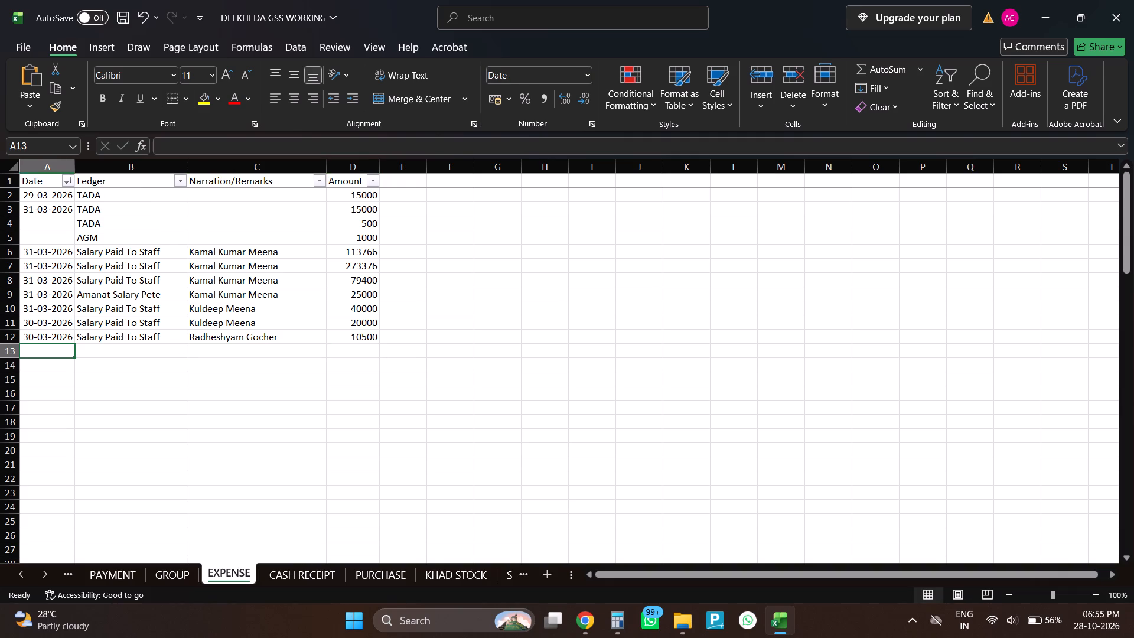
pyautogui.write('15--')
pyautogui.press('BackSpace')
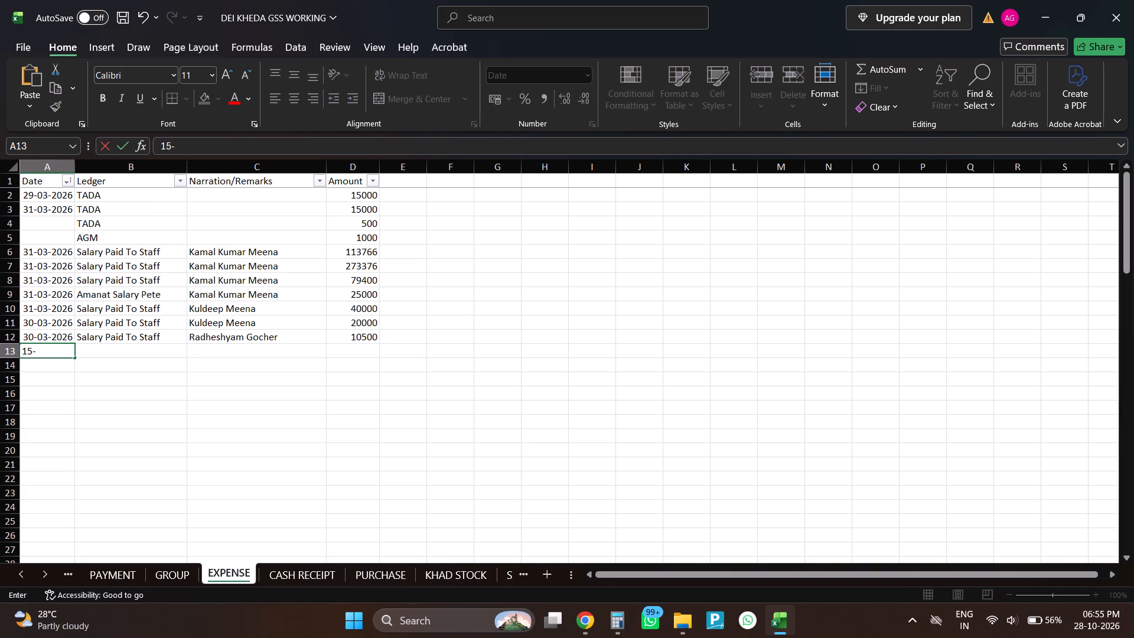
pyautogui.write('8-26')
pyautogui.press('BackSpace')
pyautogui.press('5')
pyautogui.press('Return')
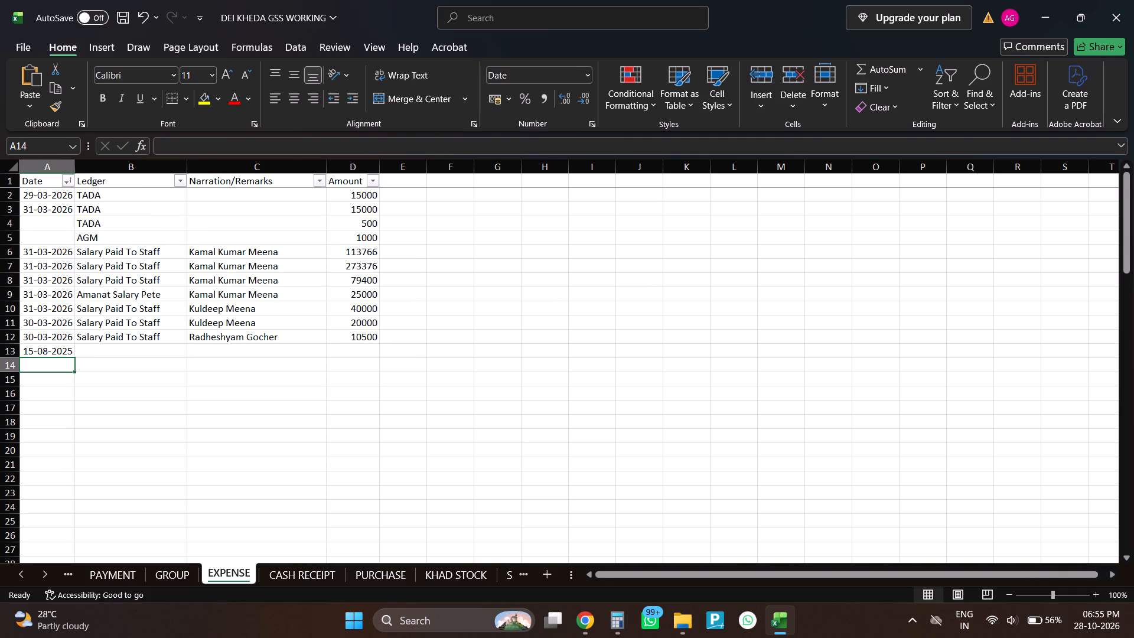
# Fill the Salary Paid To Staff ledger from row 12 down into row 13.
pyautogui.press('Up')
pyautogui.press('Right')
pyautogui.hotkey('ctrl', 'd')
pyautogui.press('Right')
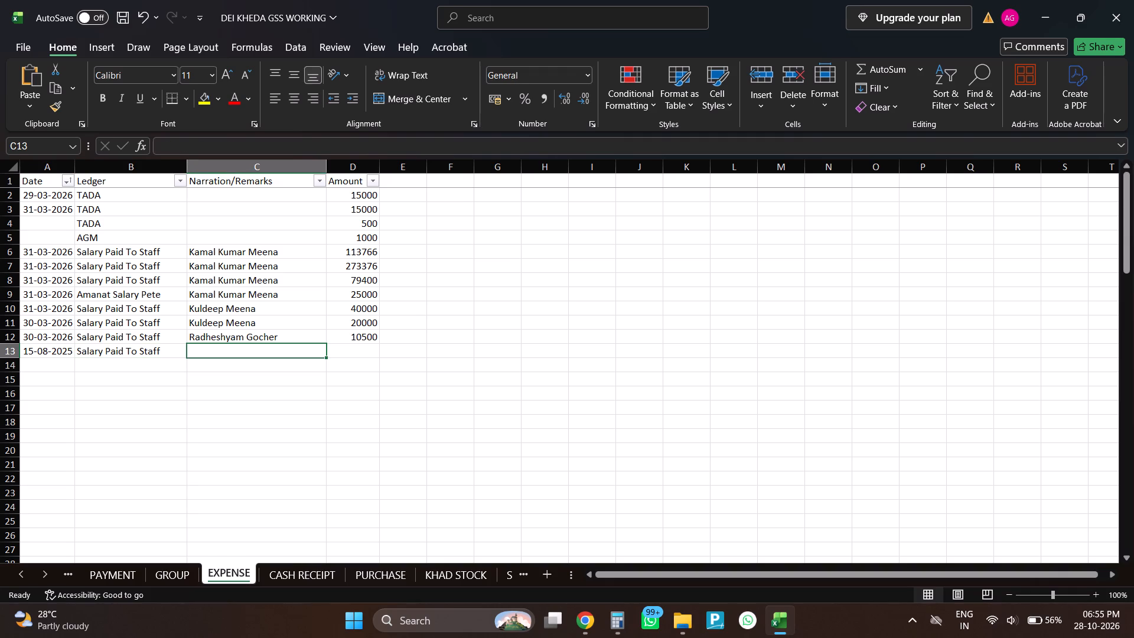
# Set the ledger in row 13 to Function And Festival Exp.
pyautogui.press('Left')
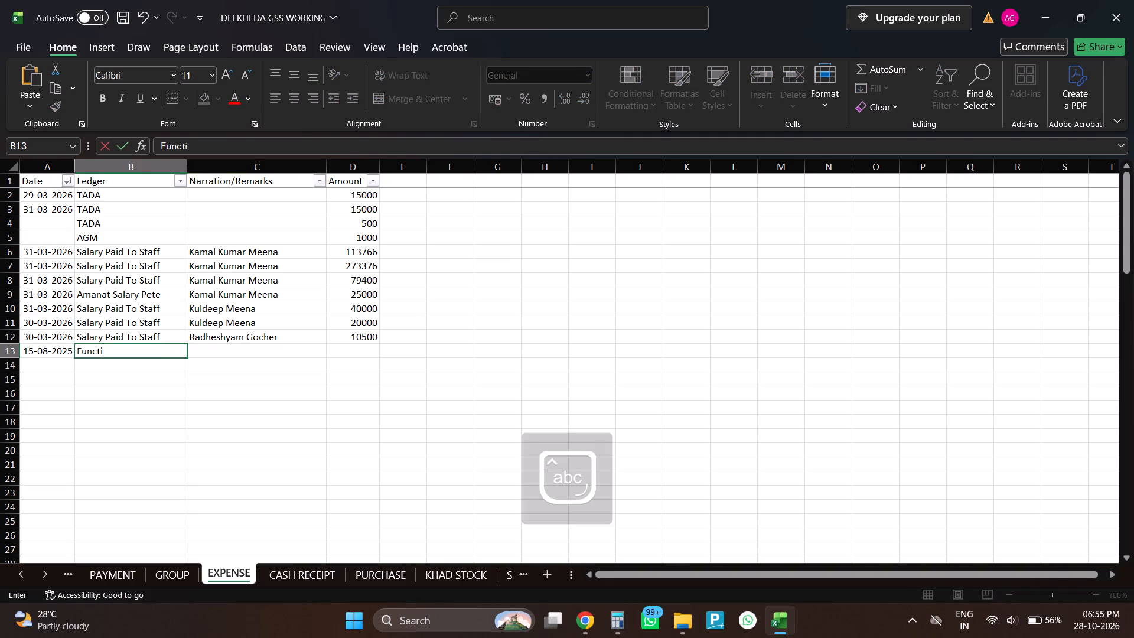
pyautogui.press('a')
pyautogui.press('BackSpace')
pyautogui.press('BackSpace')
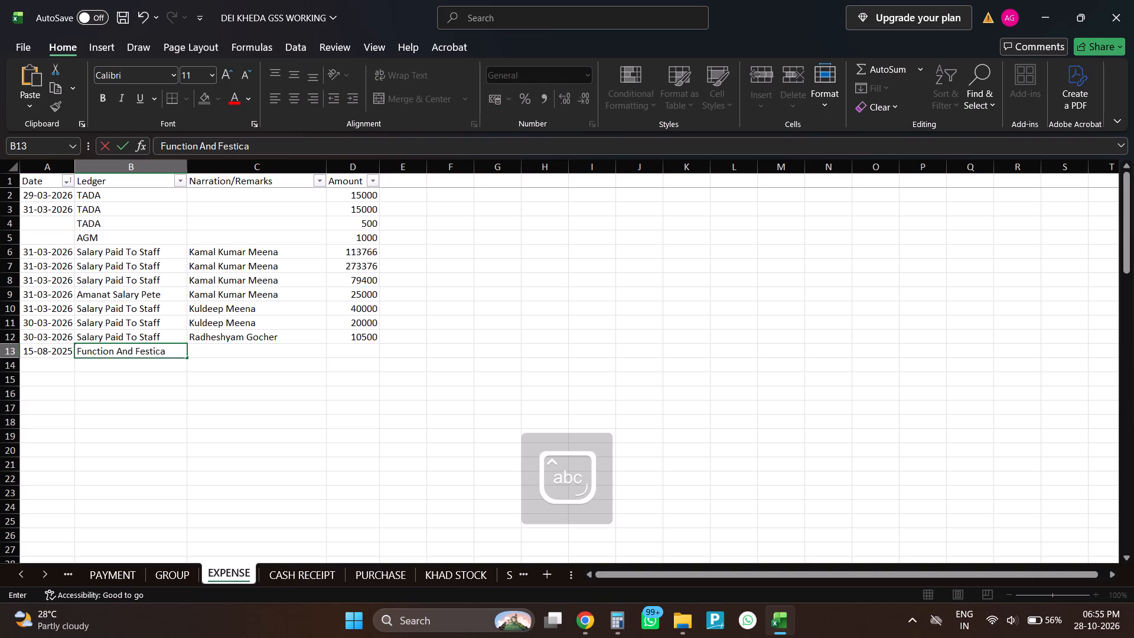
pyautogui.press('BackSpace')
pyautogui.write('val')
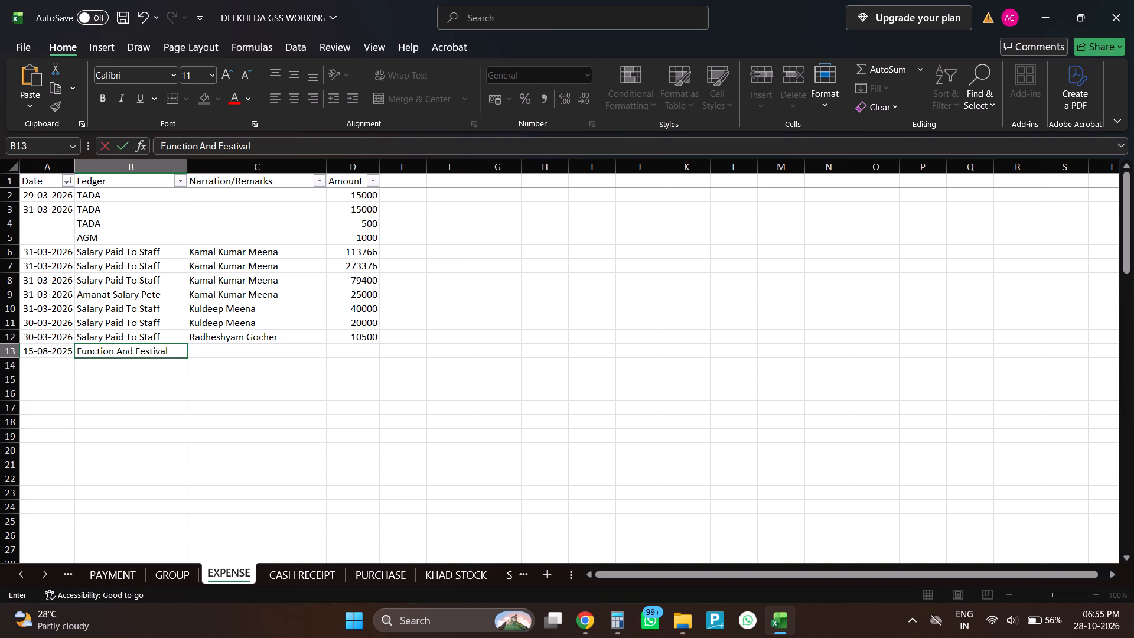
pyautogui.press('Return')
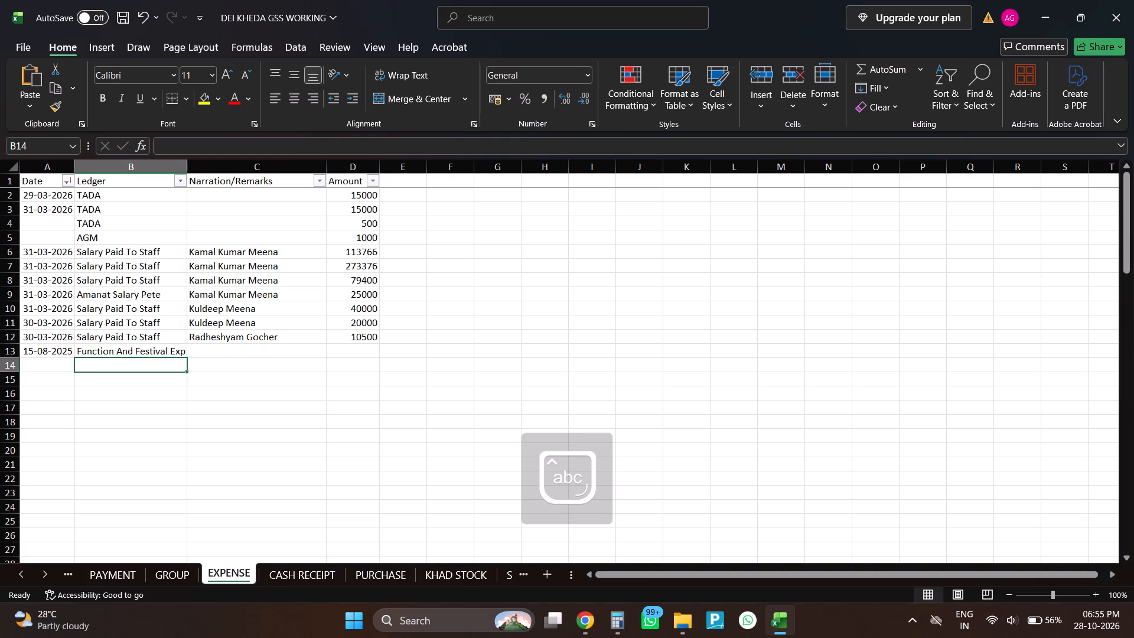
# Enter 2500 as the amount in row 13, leaving its narration blank.
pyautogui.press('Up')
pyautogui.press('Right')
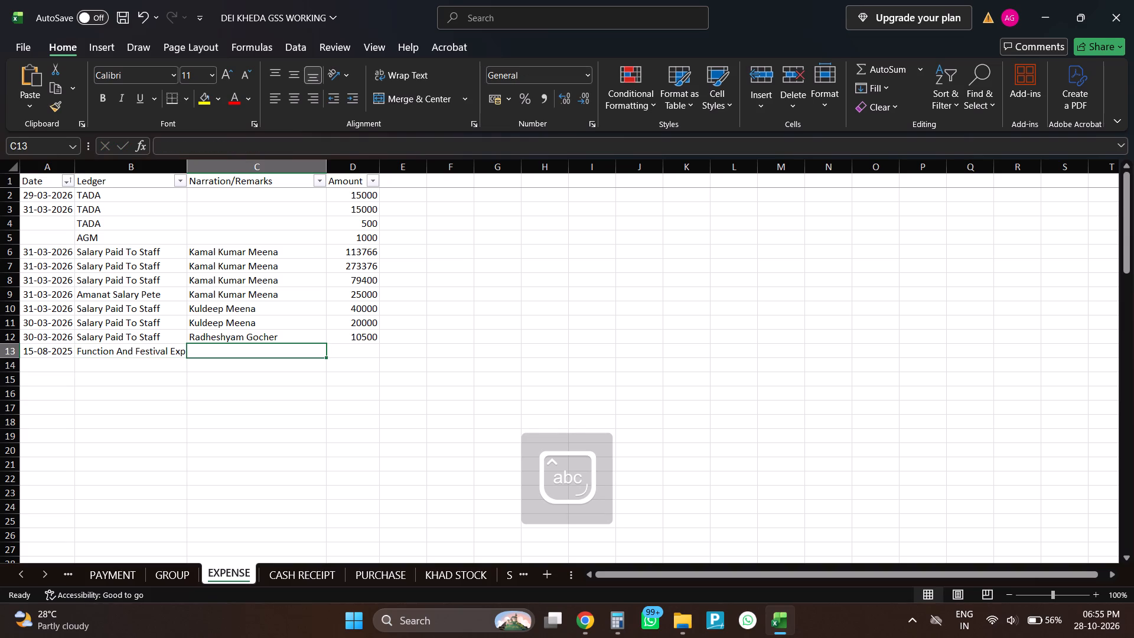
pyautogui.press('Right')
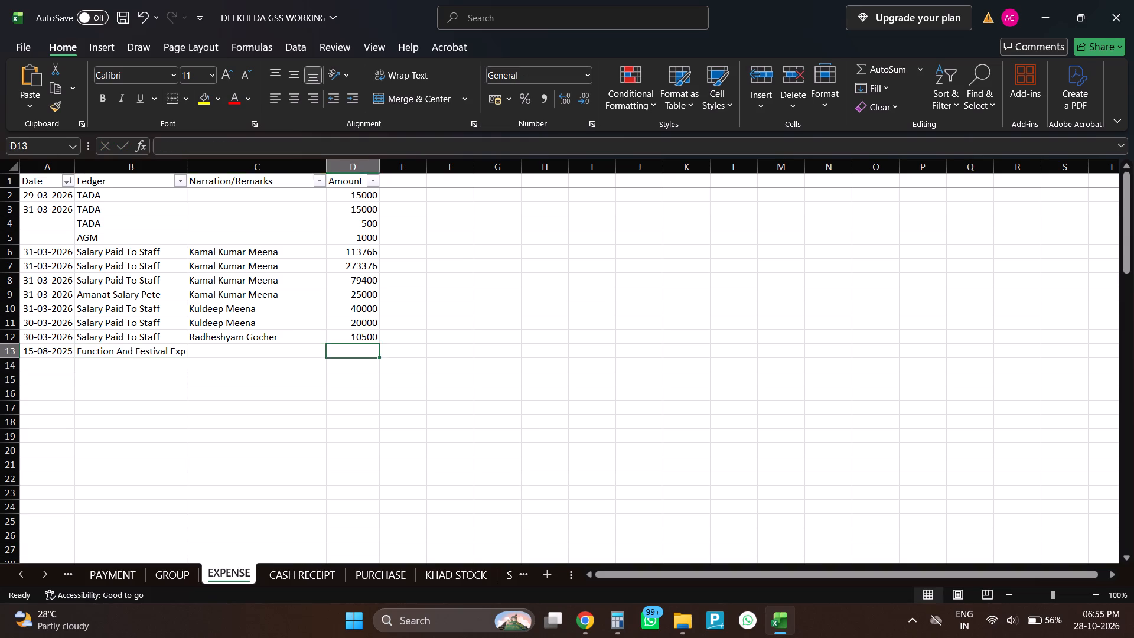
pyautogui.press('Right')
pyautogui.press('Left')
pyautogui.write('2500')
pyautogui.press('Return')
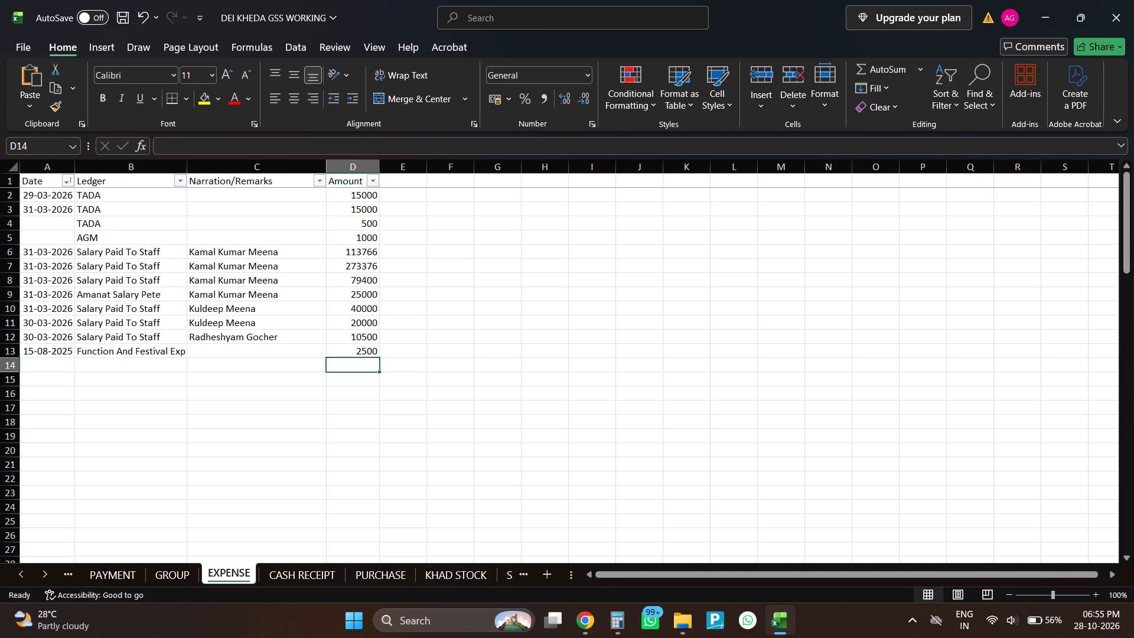
# Add row 14 dated 26-01-2026, with the Function And Festival Exp ledger filled down from row 13 and amount 2950.
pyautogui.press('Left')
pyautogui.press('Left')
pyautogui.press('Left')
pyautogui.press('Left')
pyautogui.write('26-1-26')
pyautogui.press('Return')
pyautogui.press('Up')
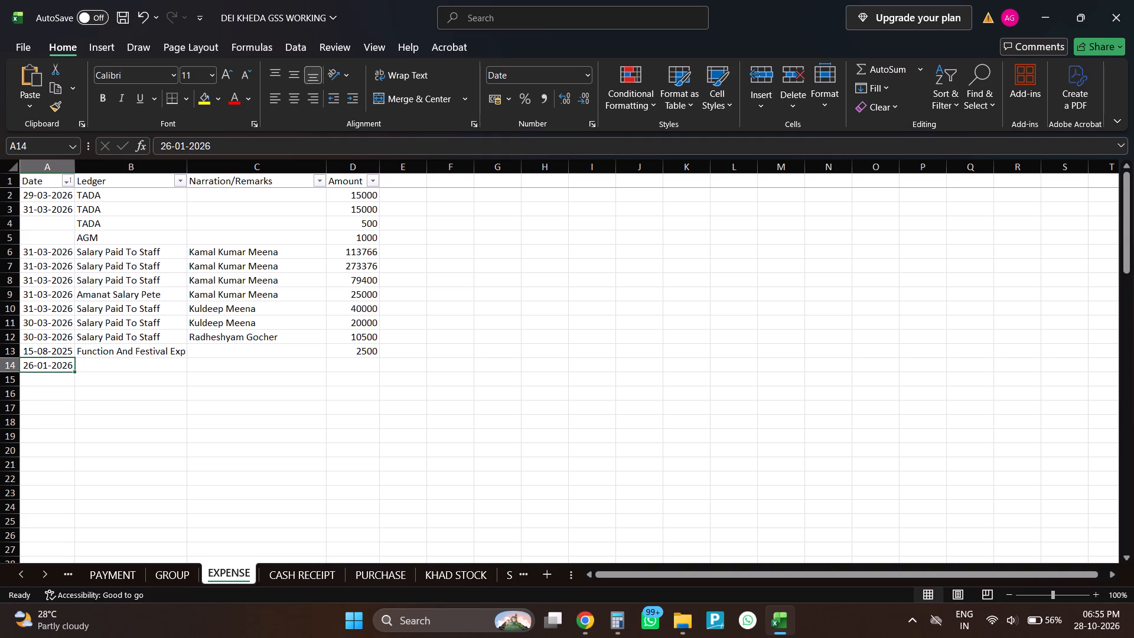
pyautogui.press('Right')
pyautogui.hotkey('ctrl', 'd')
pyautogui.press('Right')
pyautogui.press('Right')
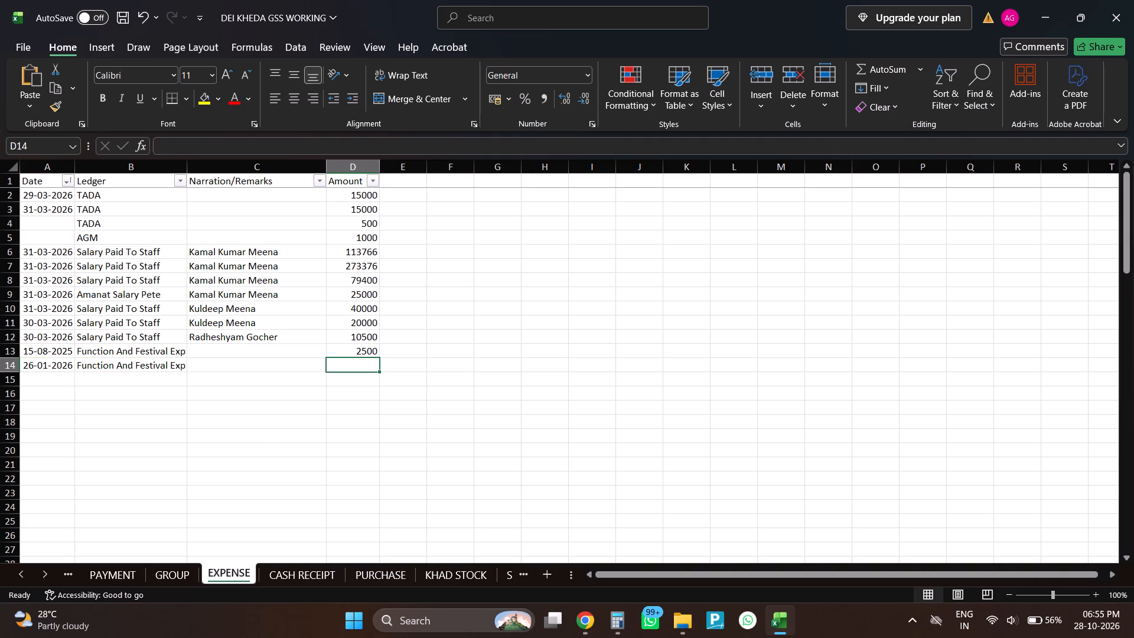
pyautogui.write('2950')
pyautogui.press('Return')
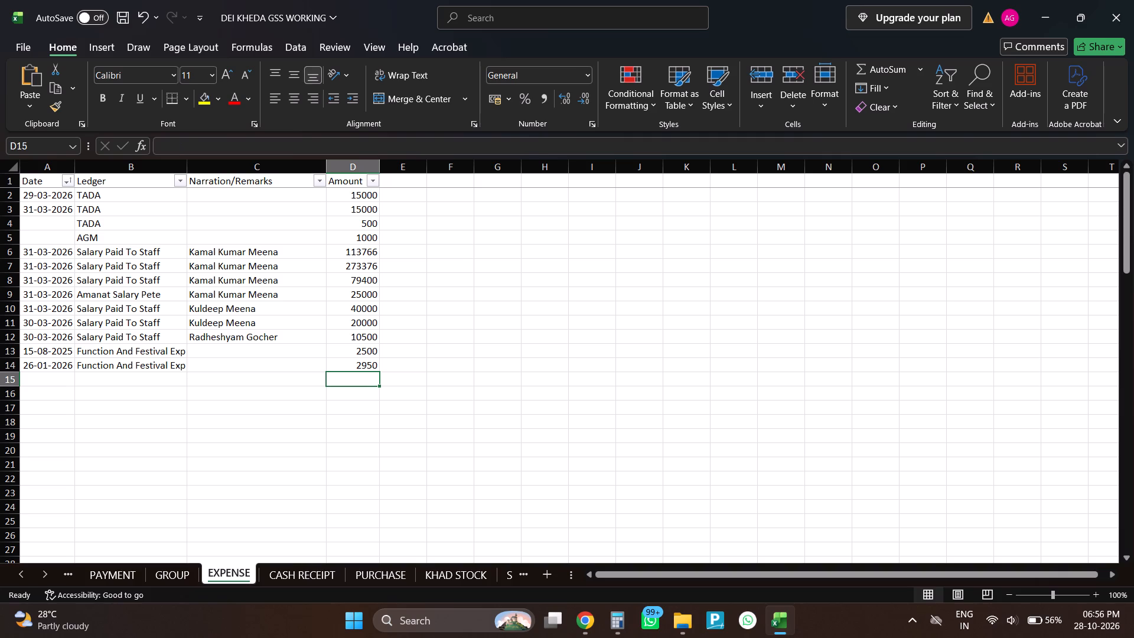
# Add row 15 dated 20-11-2025 with the ledger Hammali and amount 2250, leaving the narration blank.
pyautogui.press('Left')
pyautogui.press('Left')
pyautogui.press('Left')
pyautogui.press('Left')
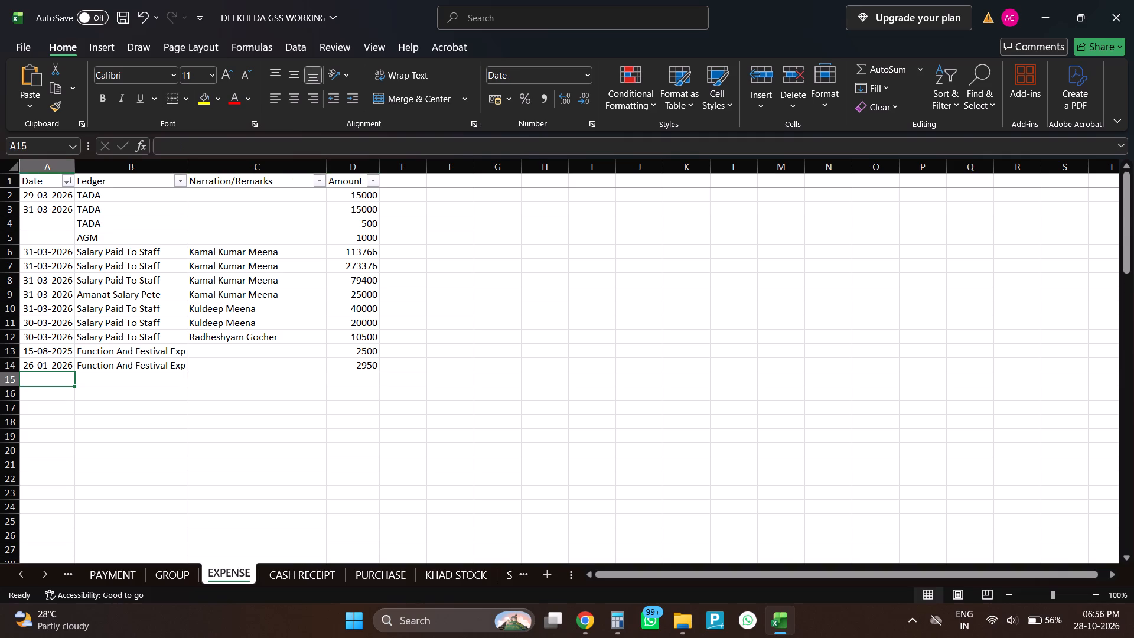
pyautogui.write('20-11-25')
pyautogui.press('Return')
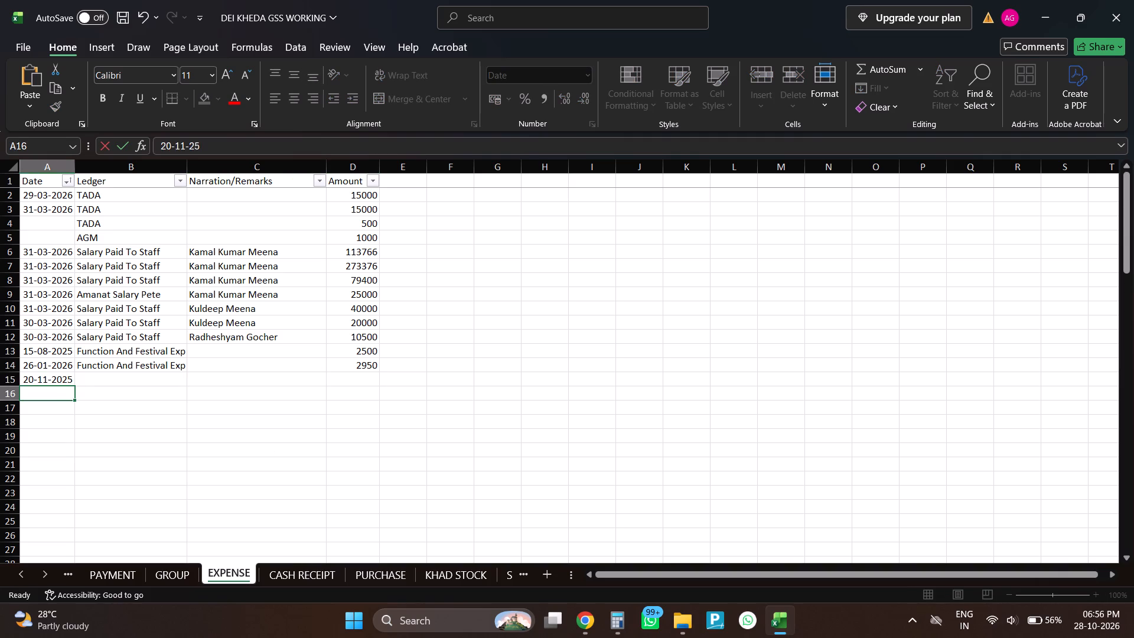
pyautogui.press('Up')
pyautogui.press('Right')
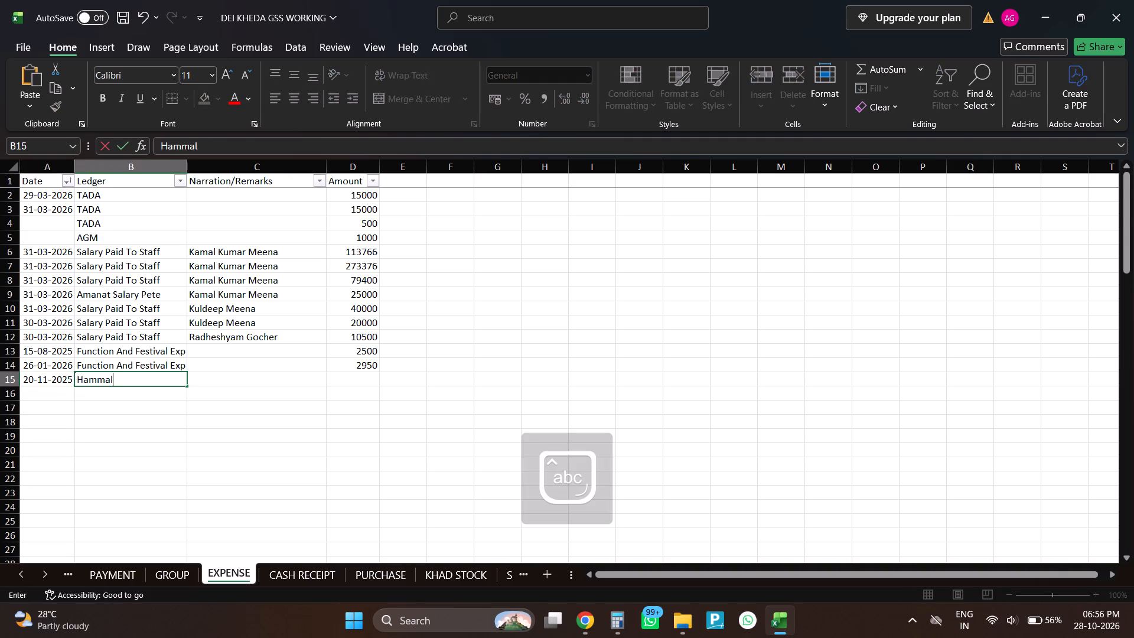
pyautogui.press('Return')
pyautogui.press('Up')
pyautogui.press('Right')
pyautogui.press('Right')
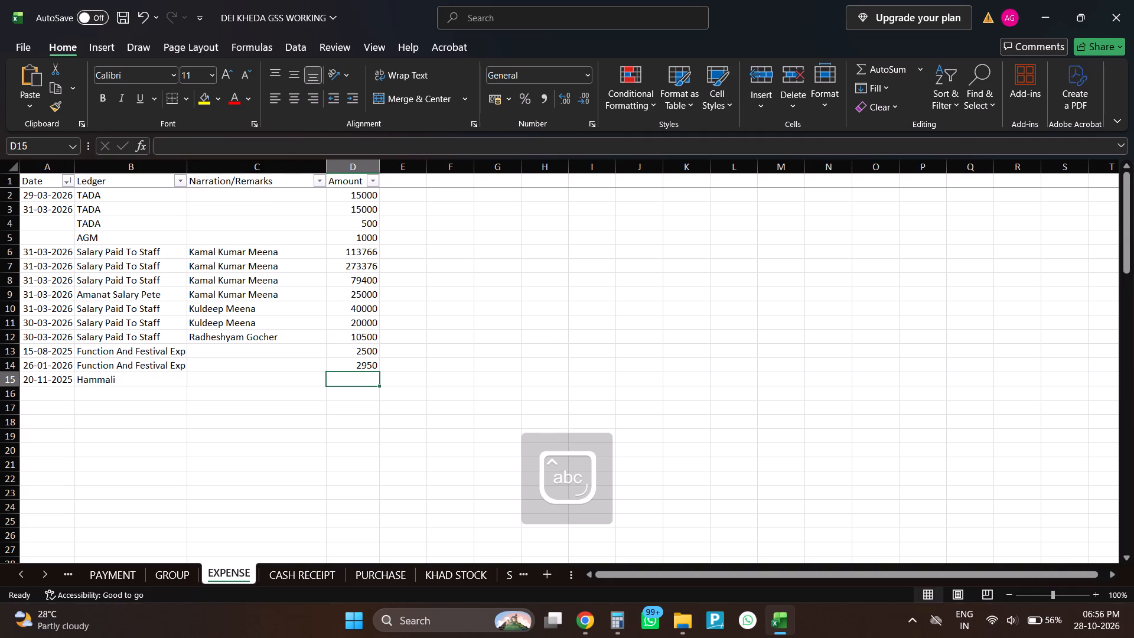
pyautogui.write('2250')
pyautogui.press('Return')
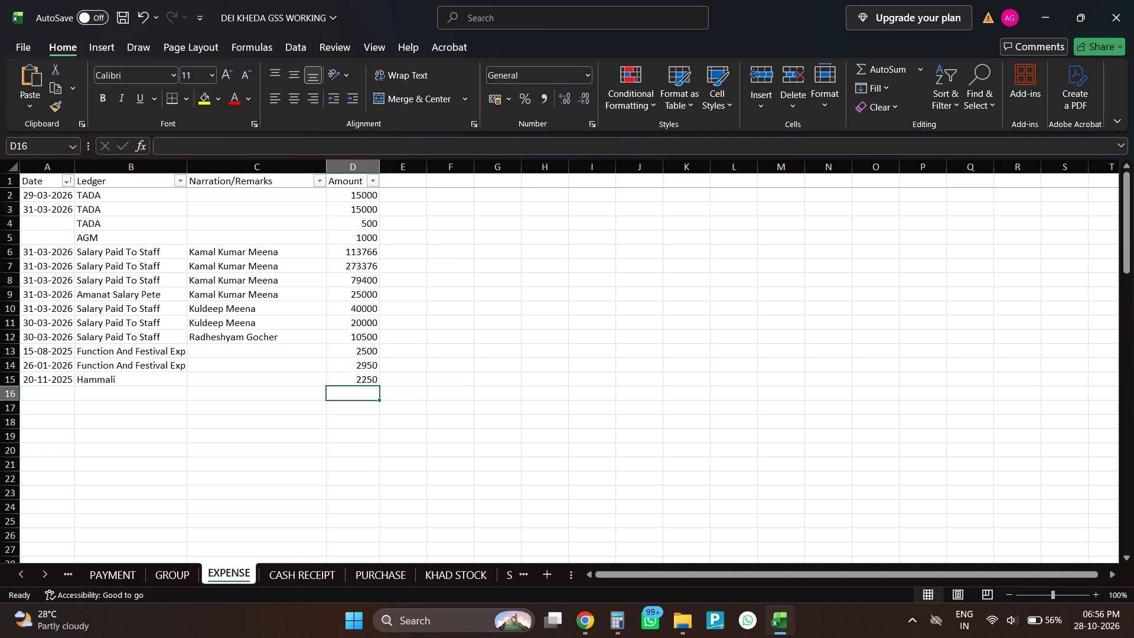
# Enter 24-11-2025 as the date in row 16 and move to its Ledger cell.
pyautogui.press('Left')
pyautogui.press('Left')
pyautogui.press('Left')
pyautogui.press('Left')
pyautogui.write('24-11-25')
pyautogui.press('Return')
pyautogui.press('Up')
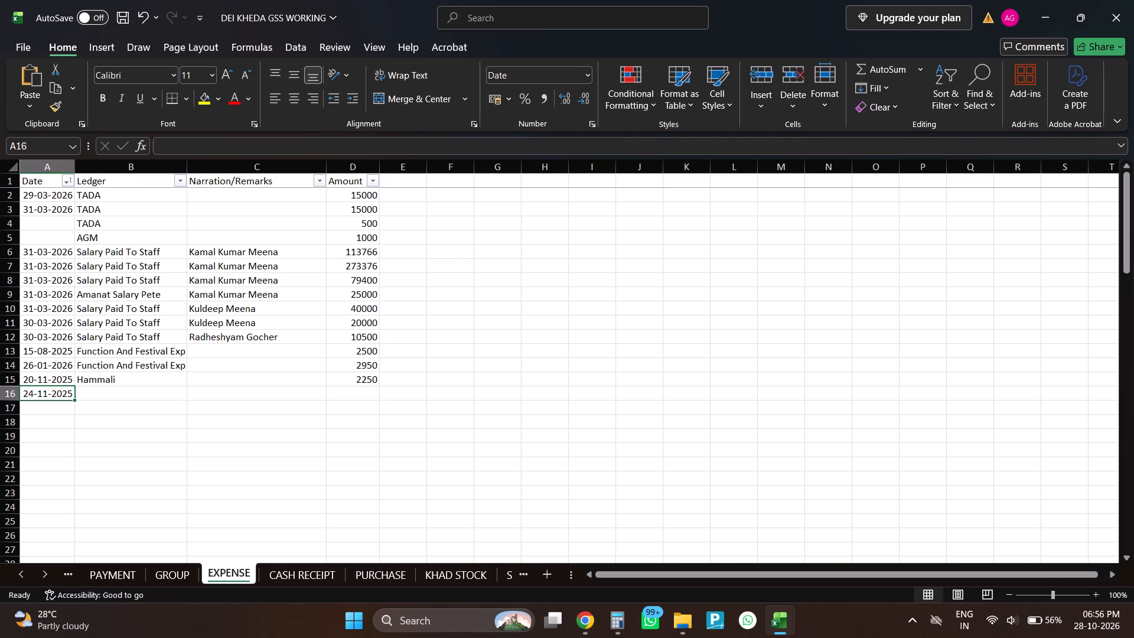
pyautogui.press('Right')
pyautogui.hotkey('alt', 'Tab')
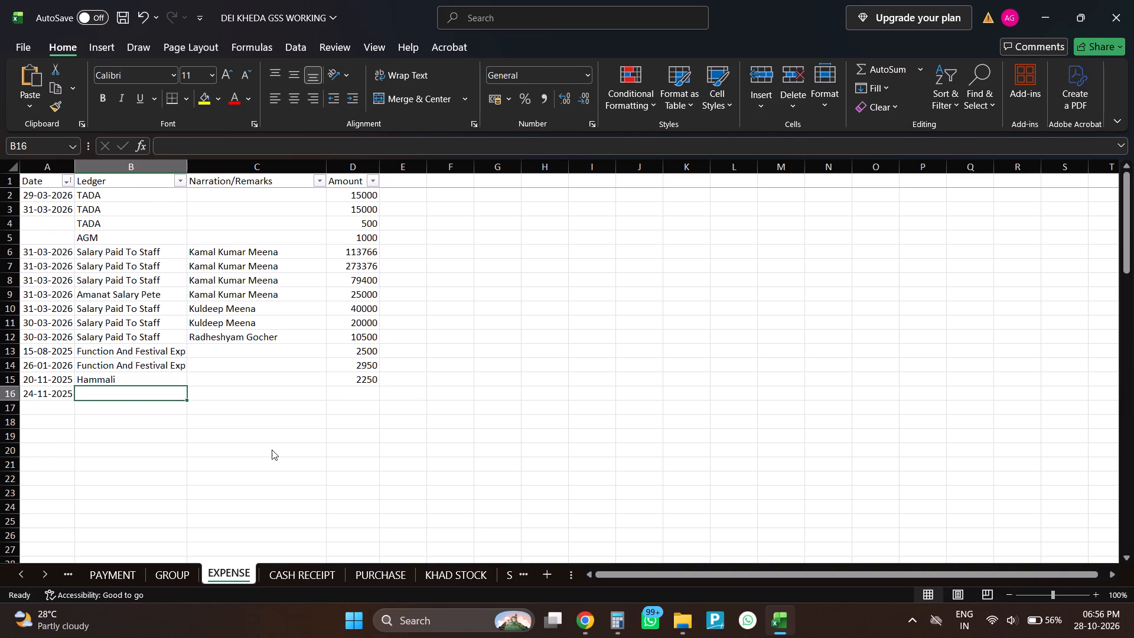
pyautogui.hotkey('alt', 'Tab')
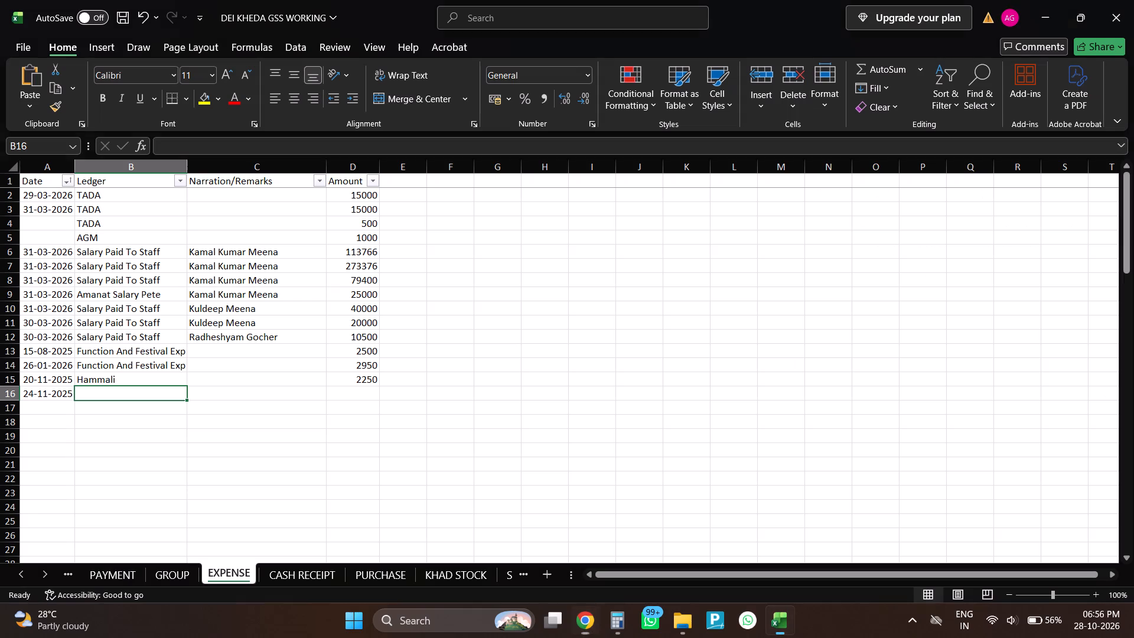
# Lower the system sound volume slightly.
pyautogui.click(1014, 623)
pyautogui.moveTo(958, 529); pyautogui.dragTo(950, 525)
# Fill the Hammali ledger from row 15 down into row 16 and enter 2035 as that row's amount.
pyautogui.click(145, 386)
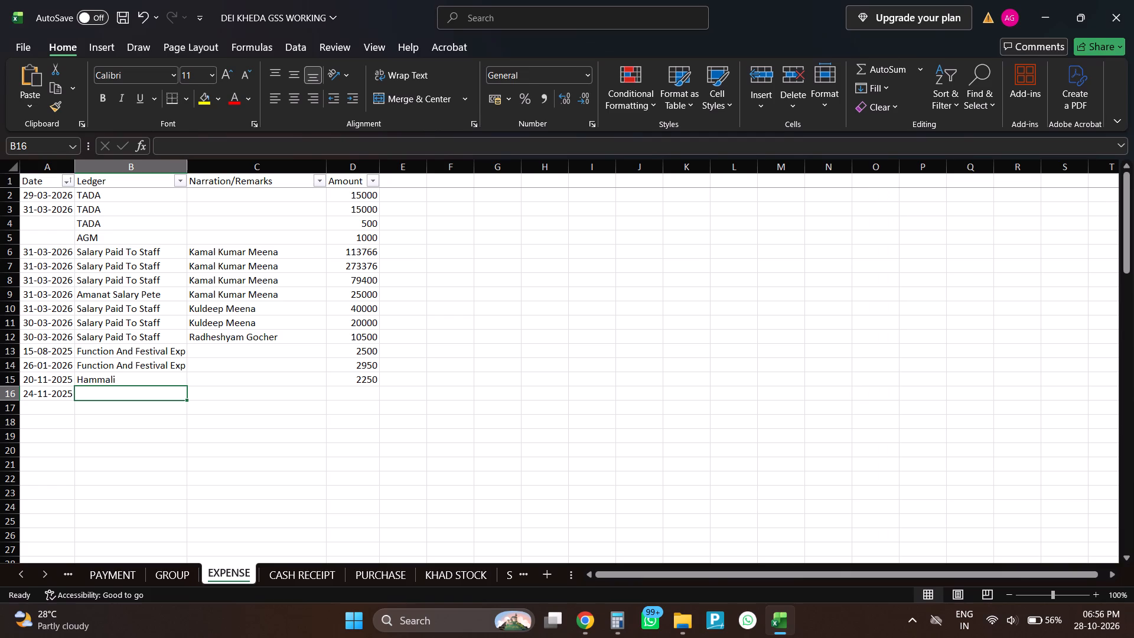
pyautogui.hotkey('ctrl', 'd')
pyautogui.press('Right')
pyautogui.press('Right')
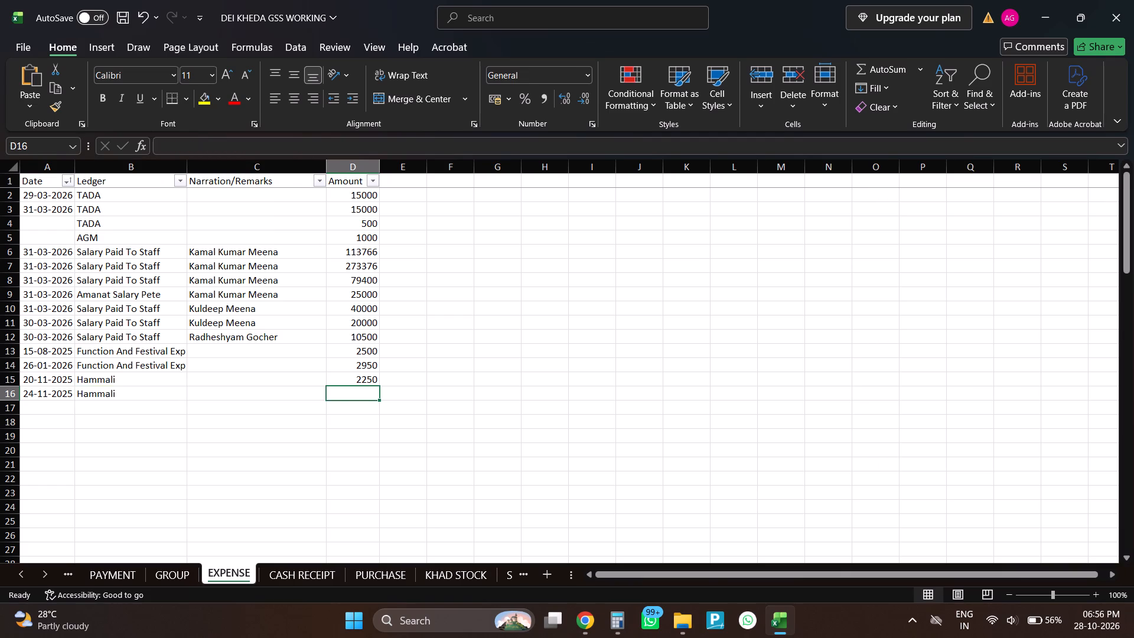
pyautogui.write('2035')
pyautogui.press('Return')
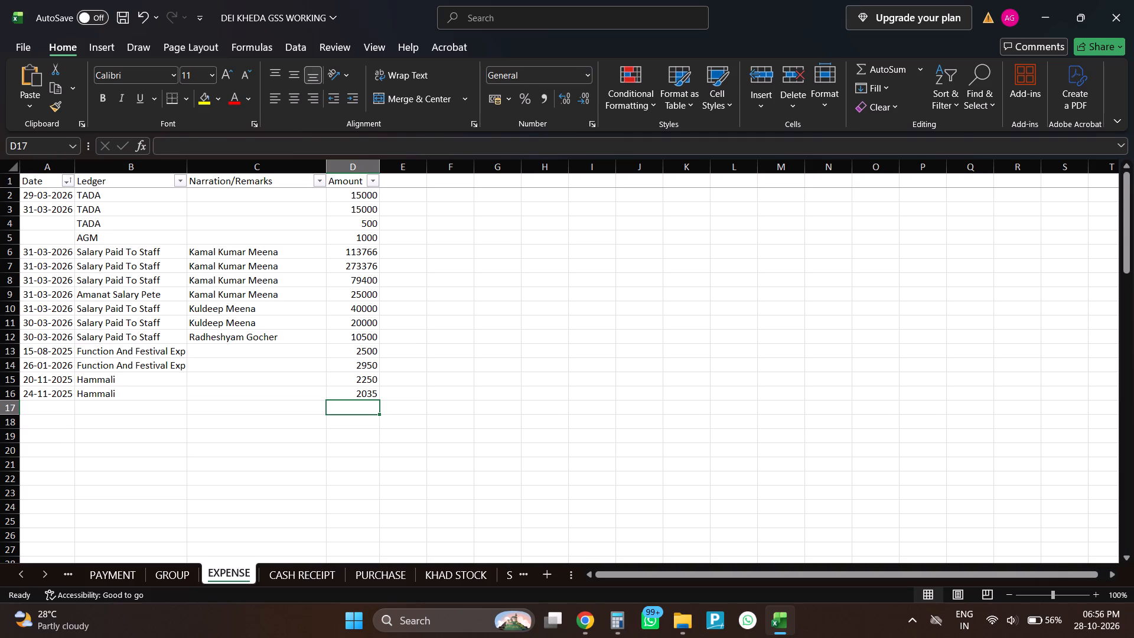
# Move to the empty Date cell of row 17 in the EXPENSE sheet.
pyautogui.press('Left')
pyautogui.press('Left')
pyautogui.press('Left')
pyautogui.press('Left')
pyautogui.press('Left')
pyautogui.press('Left')
pyautogui.press('Left')
pyautogui.press('Left')
pyautogui.press('Left')
pyautogui.press('Left')
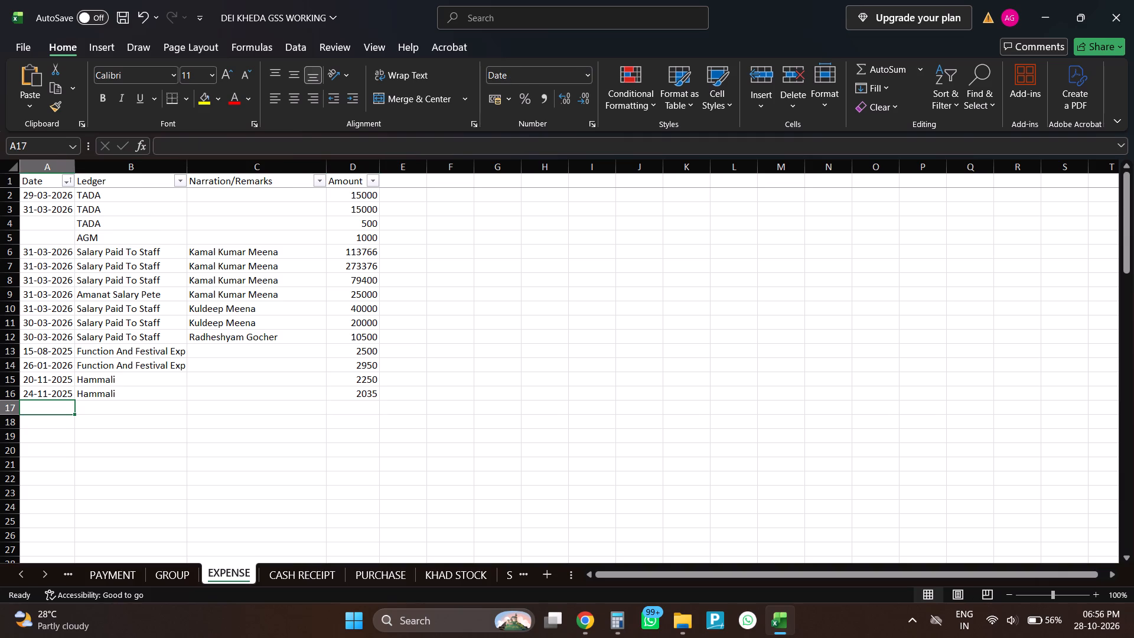
# Raise the system sound volume slightly.
pyautogui.click(1008, 619)
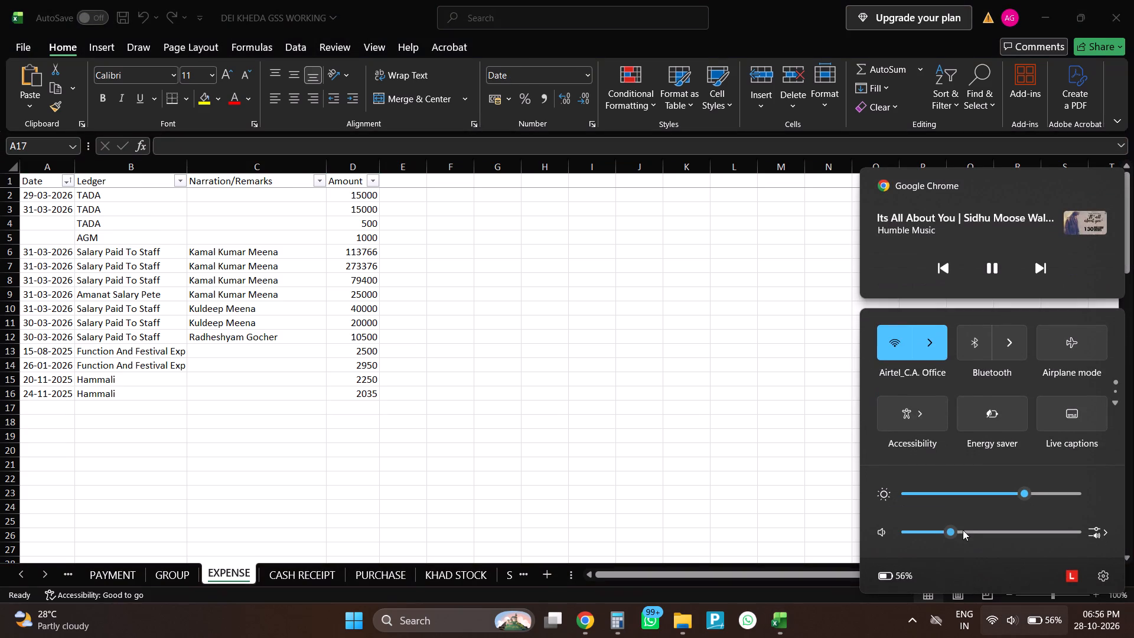
pyautogui.moveTo(955, 530); pyautogui.dragTo(963, 530)
pyautogui.click(400, 269)
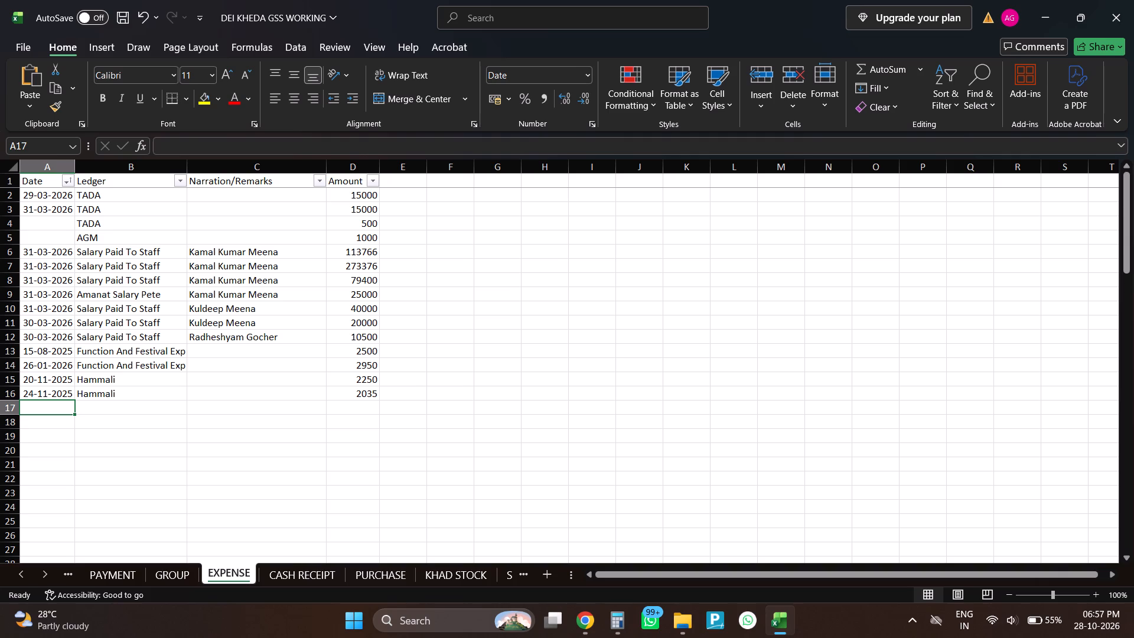
# Record a Welcome expense in row 17 dated 15-07-2025 with an amount of 3825.
pyautogui.write('15-7-25')
pyautogui.press('Return')
pyautogui.press('Up')
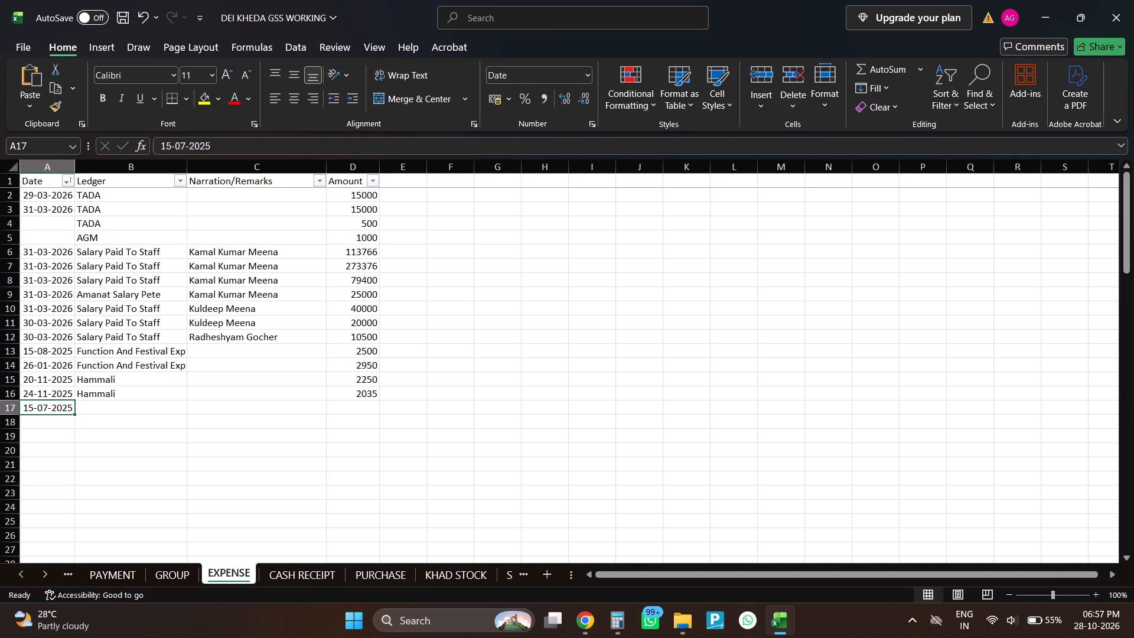
pyautogui.press('Right')
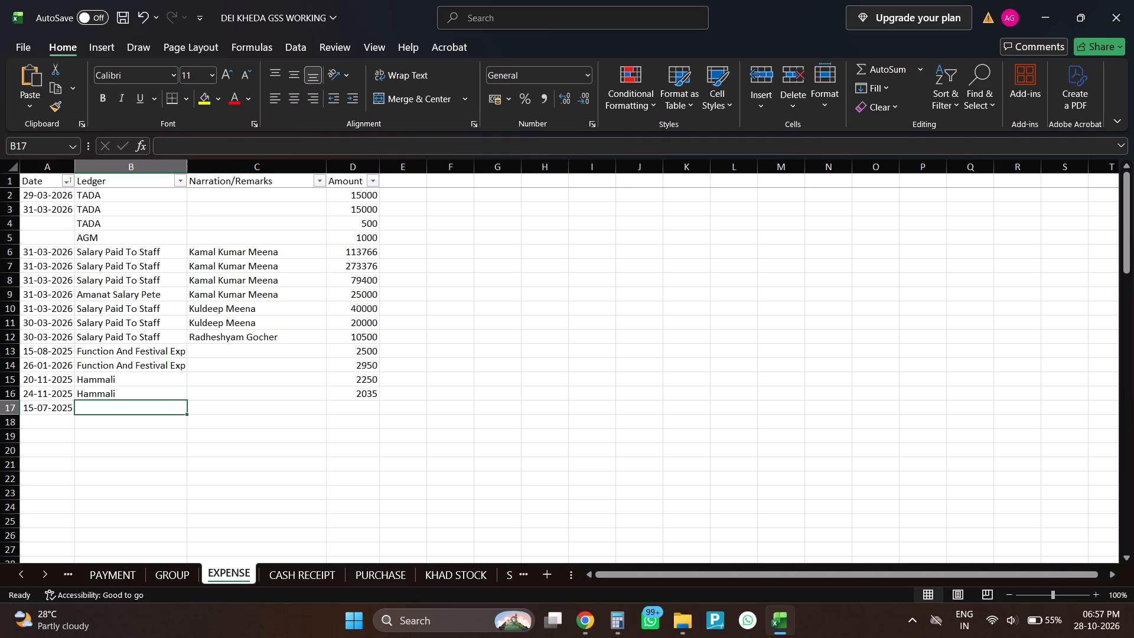
pyautogui.press('BackSpace')
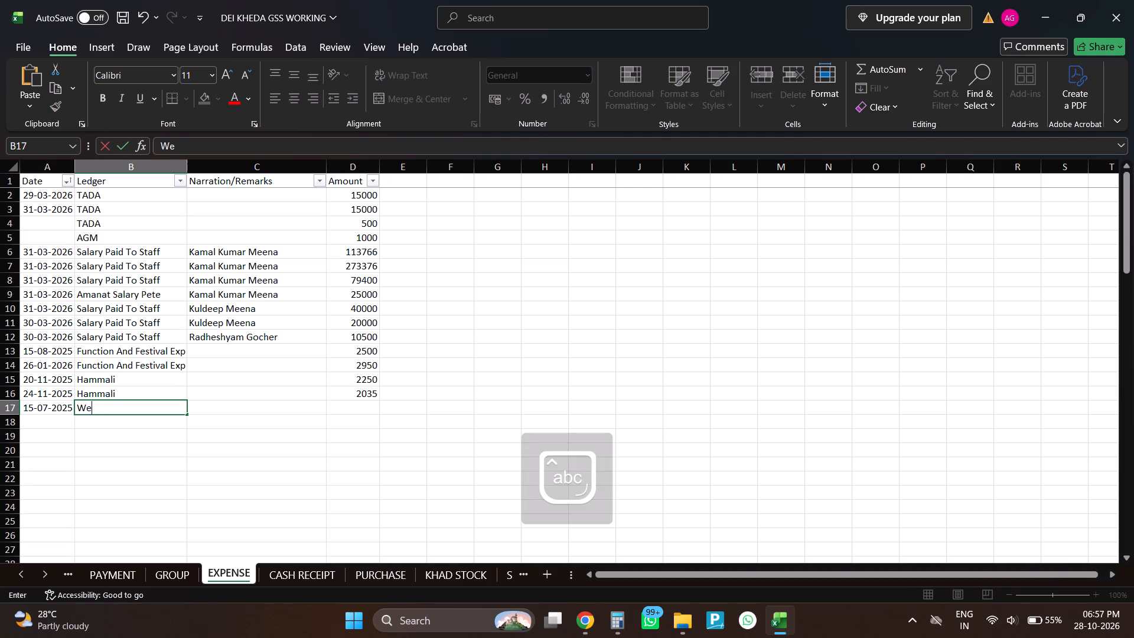
pyautogui.write('lcome')
pyautogui.press('Return')
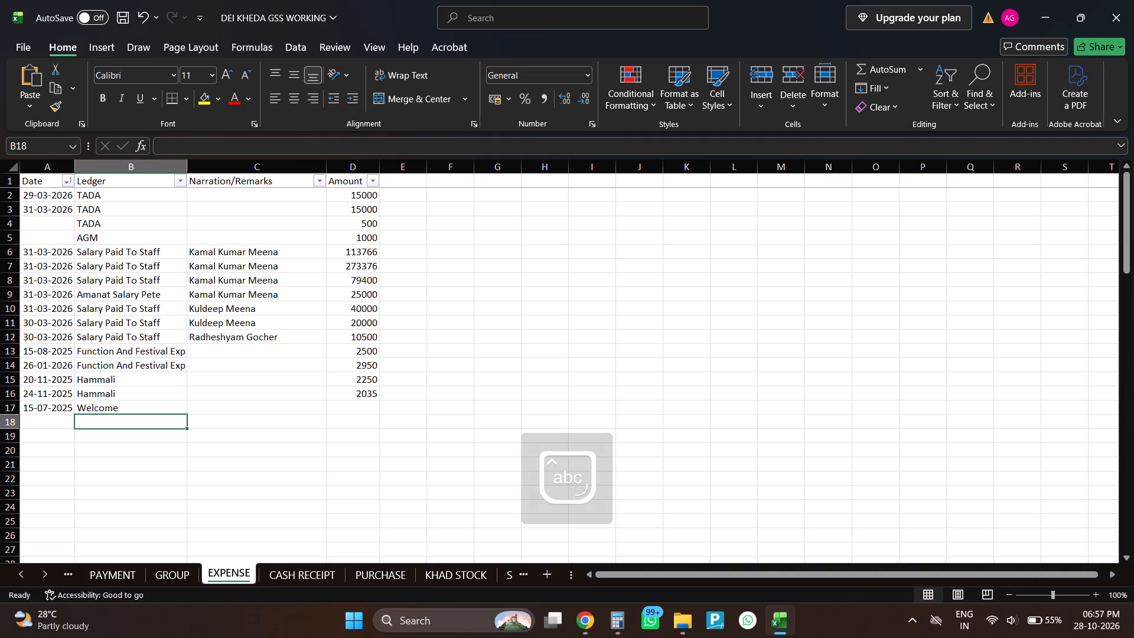
pyautogui.press('Up')
pyautogui.press('Right')
pyautogui.press('Right')
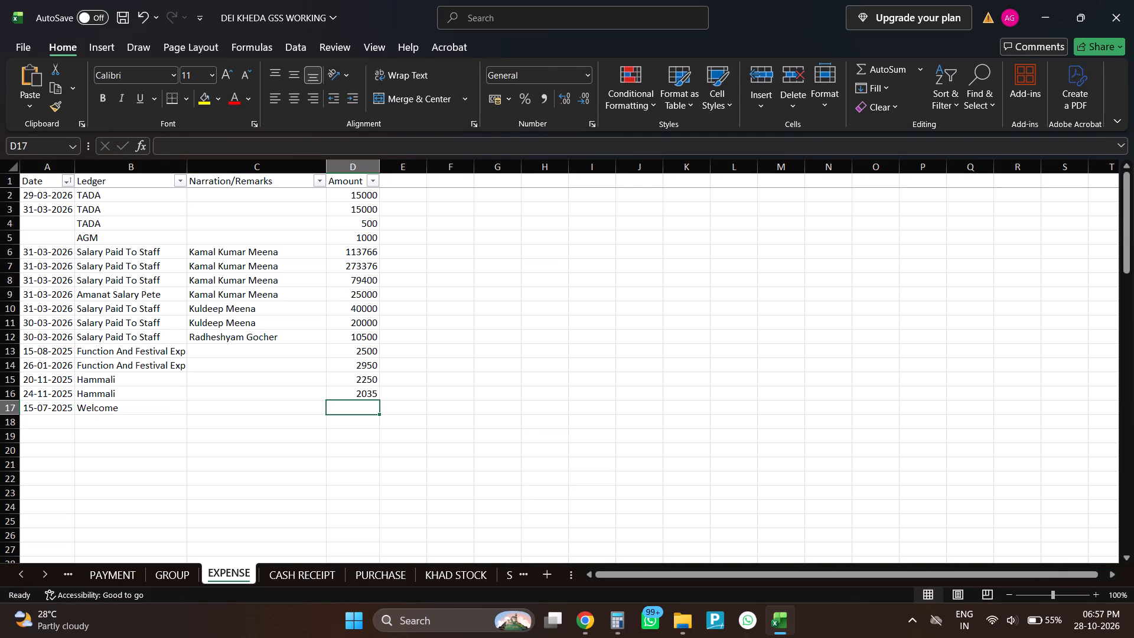
pyautogui.write('3825')
pyautogui.press('Return')
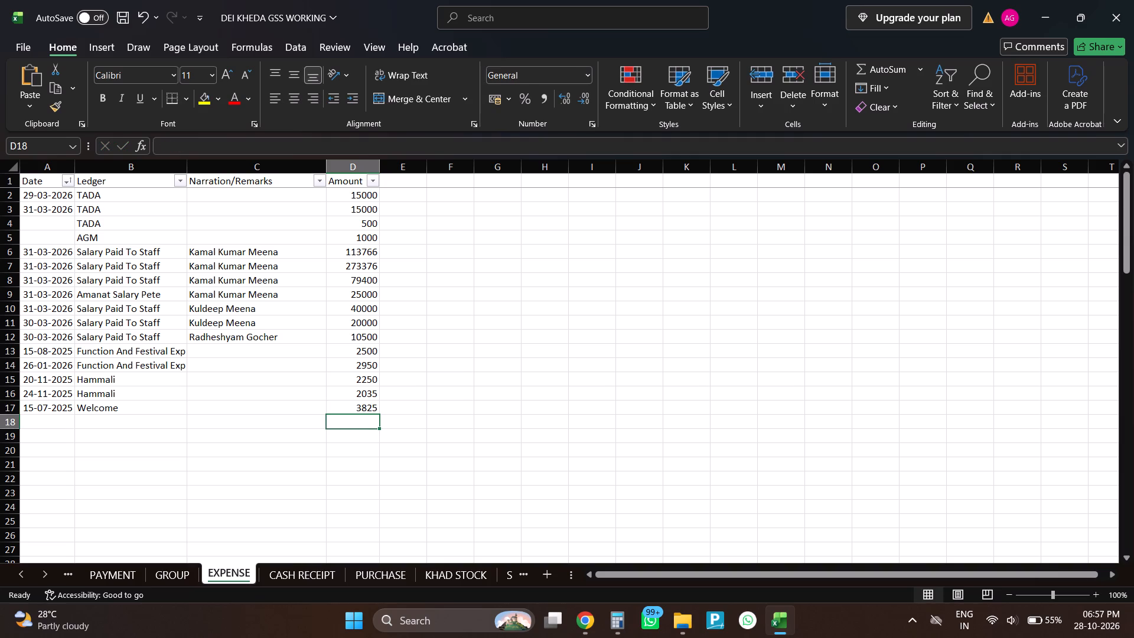
pyautogui.press('Left')
pyautogui.press('Left')
pyautogui.press('Left')
pyautogui.press('Left')
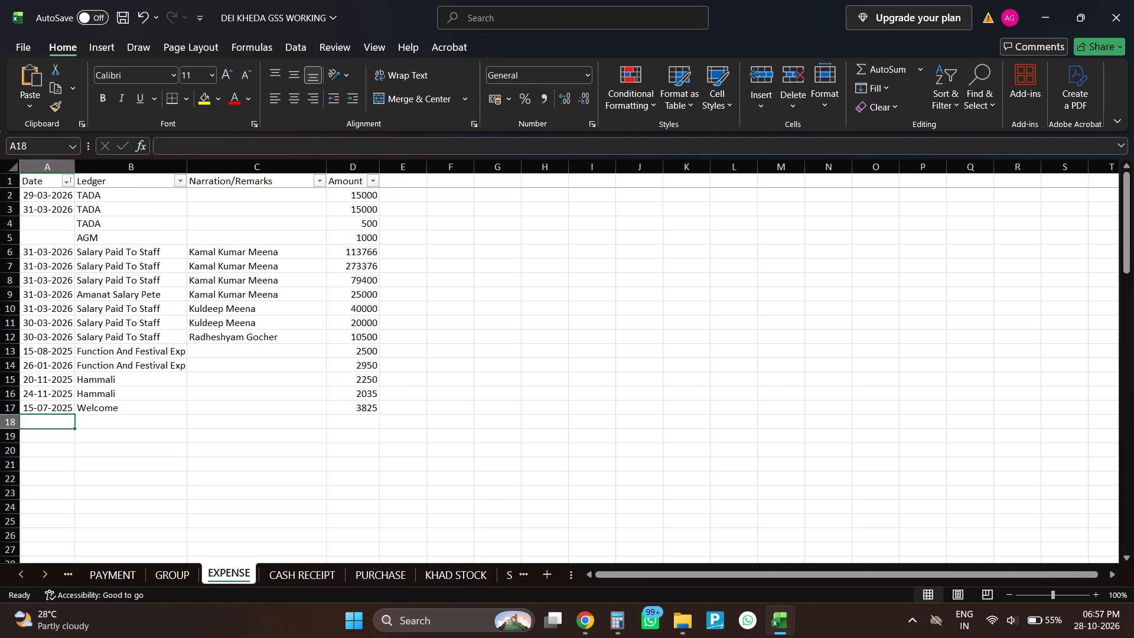
pyautogui.write('10-11-25')
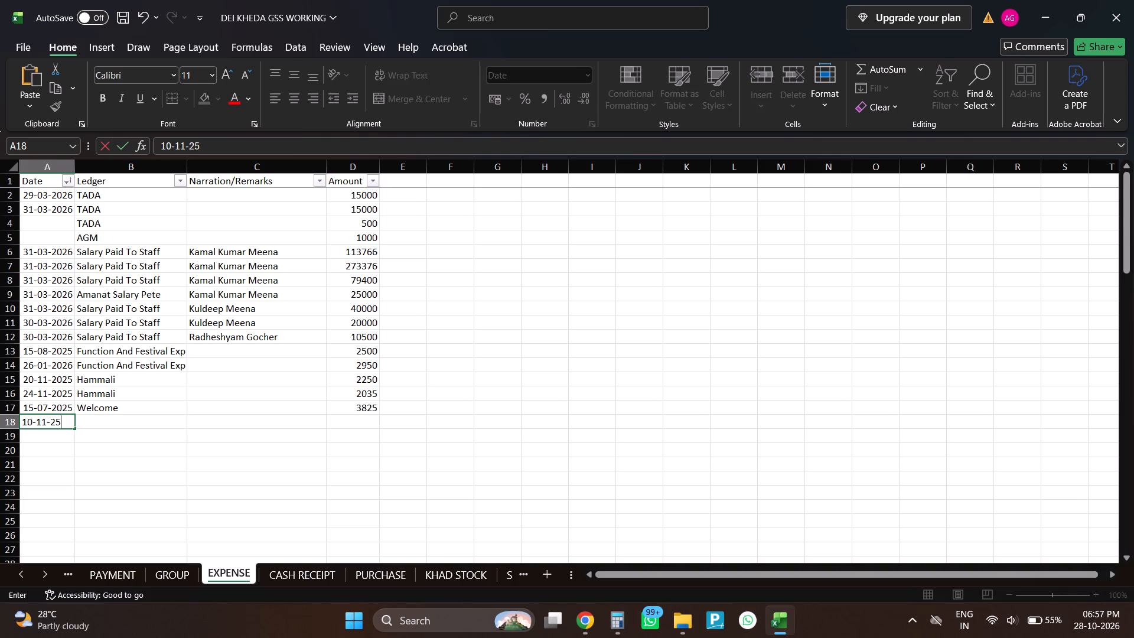
pyautogui.press('Return')
pyautogui.press('Up')
pyautogui.press('Right')
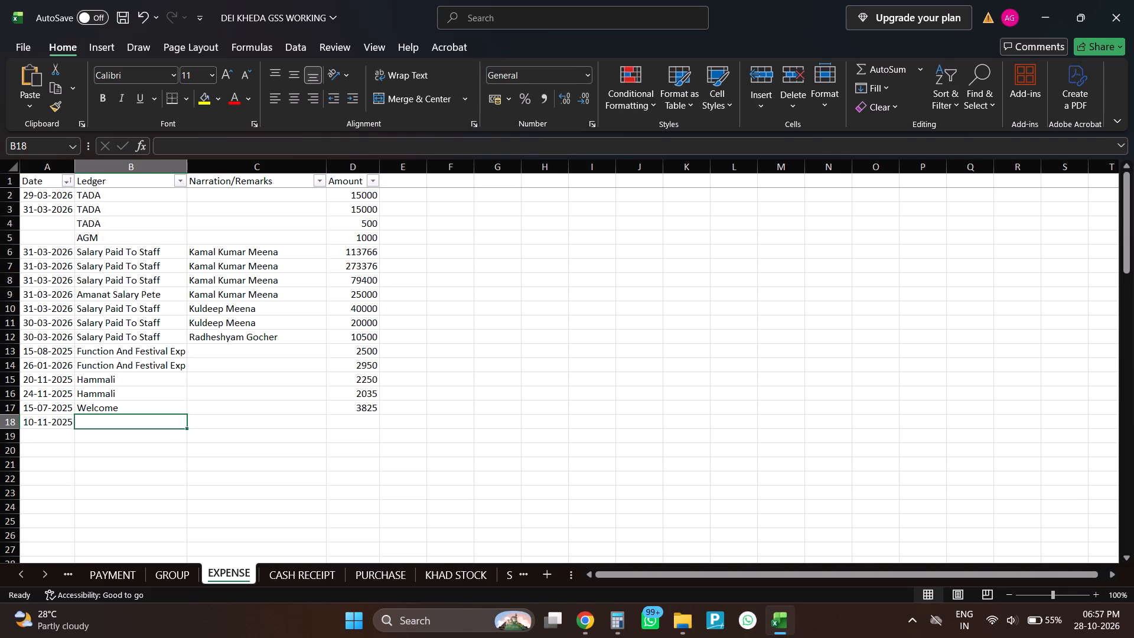
pyautogui.hotkey('ctrl', 'd')
pyautogui.press('Right')
pyautogui.press('Right')
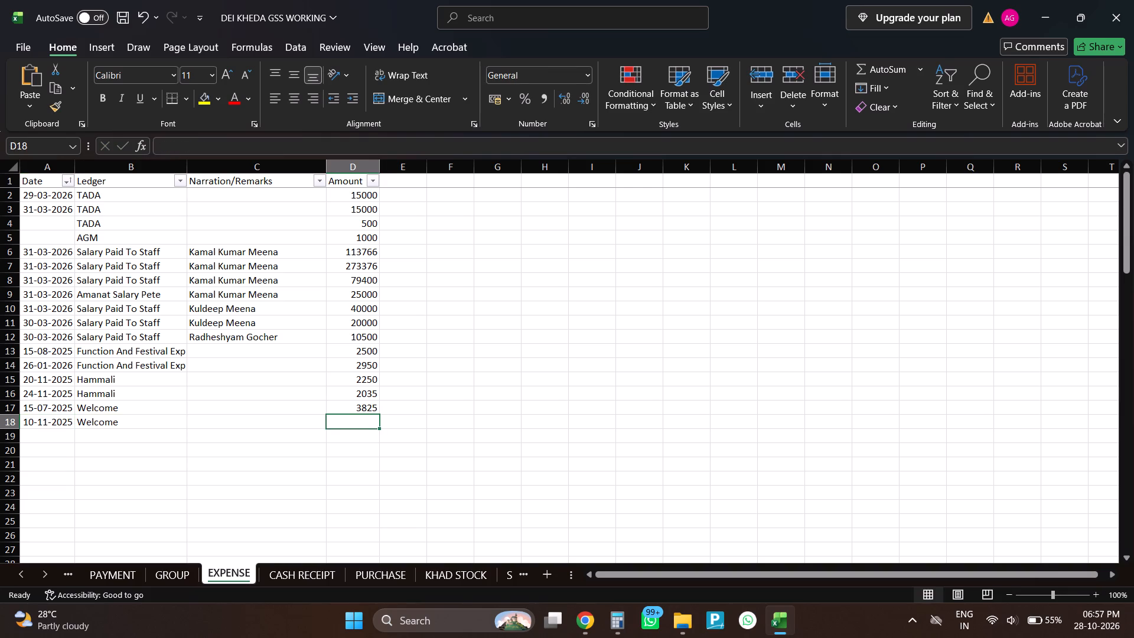
pyautogui.write('2770')
pyautogui.press('Return')
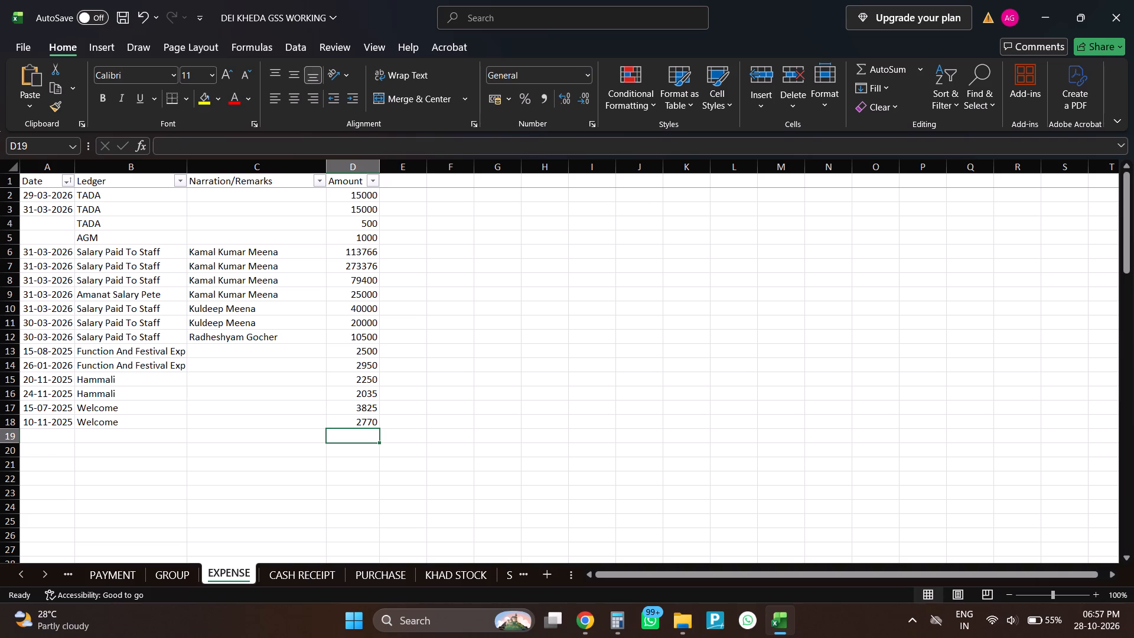
# Fill the date and Welcome ledger from row 18 down into row 19, replacing the copied date with 30-06-2026.
pyautogui.press('Left')
pyautogui.press('Left')
pyautogui.press('Left')
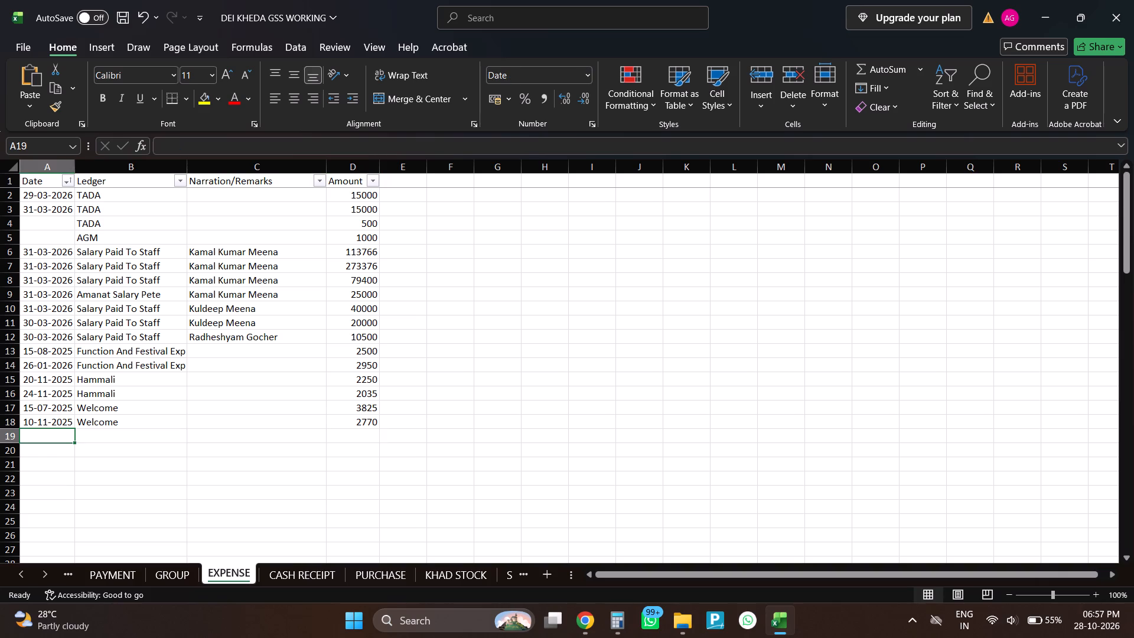
pyautogui.hotkey('shift', 'Right')
pyautogui.hotkey('ctrl', 'd')
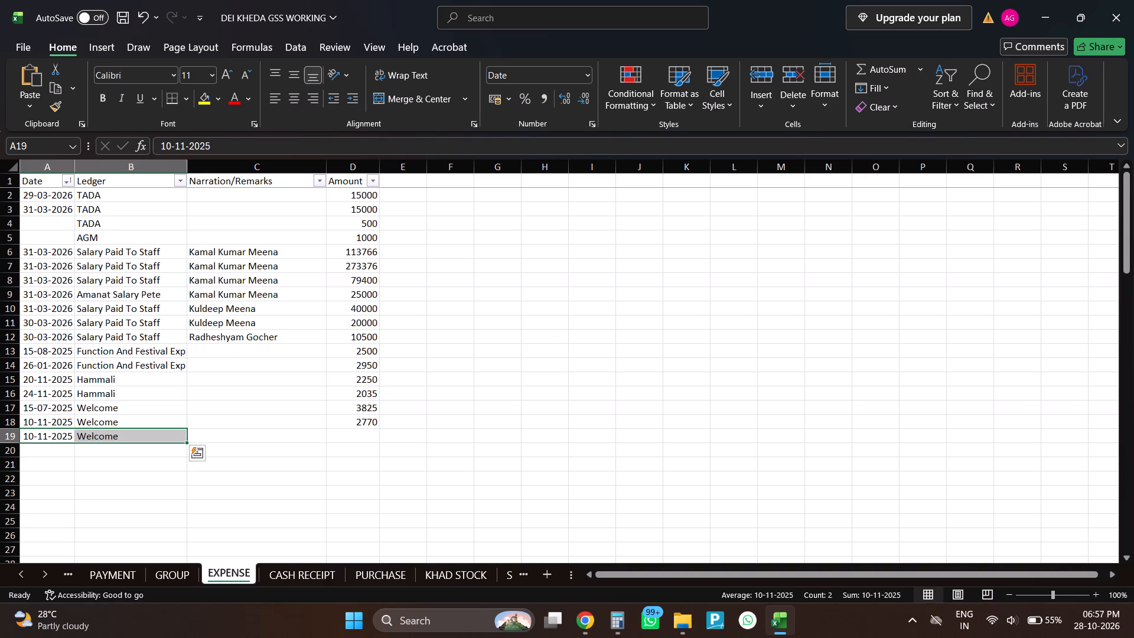
pyautogui.press('Left')
pyautogui.write('30-6-26')
pyautogui.press('Return')
pyautogui.press('Up')
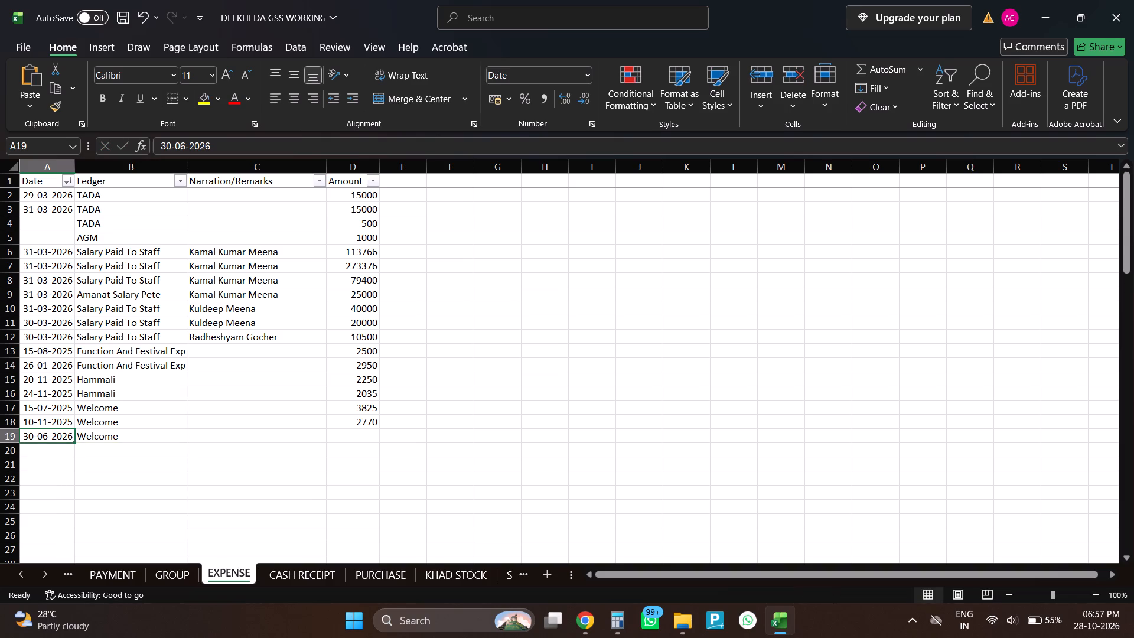
# Enter 7045 as the amount of the Welcome expense in row 19.
pyautogui.press('Right')
pyautogui.press('Right')
pyautogui.press('Right')
pyautogui.press('Right')
pyautogui.press('Left')
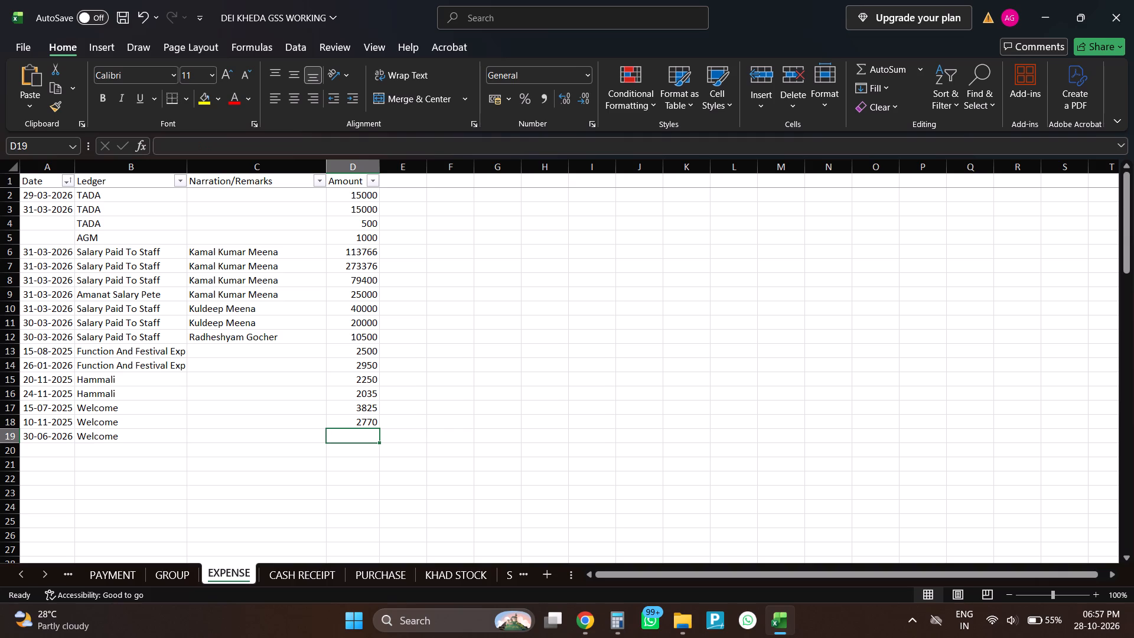
pyautogui.write('7045')
pyautogui.press('Return')
pyautogui.press('Up')
# Record a Recharge expense in row 20 dated 10-04-2025 with an amount of 1499.
pyautogui.press('Left')
pyautogui.press('Left')
pyautogui.press('Left')
pyautogui.press('Left')
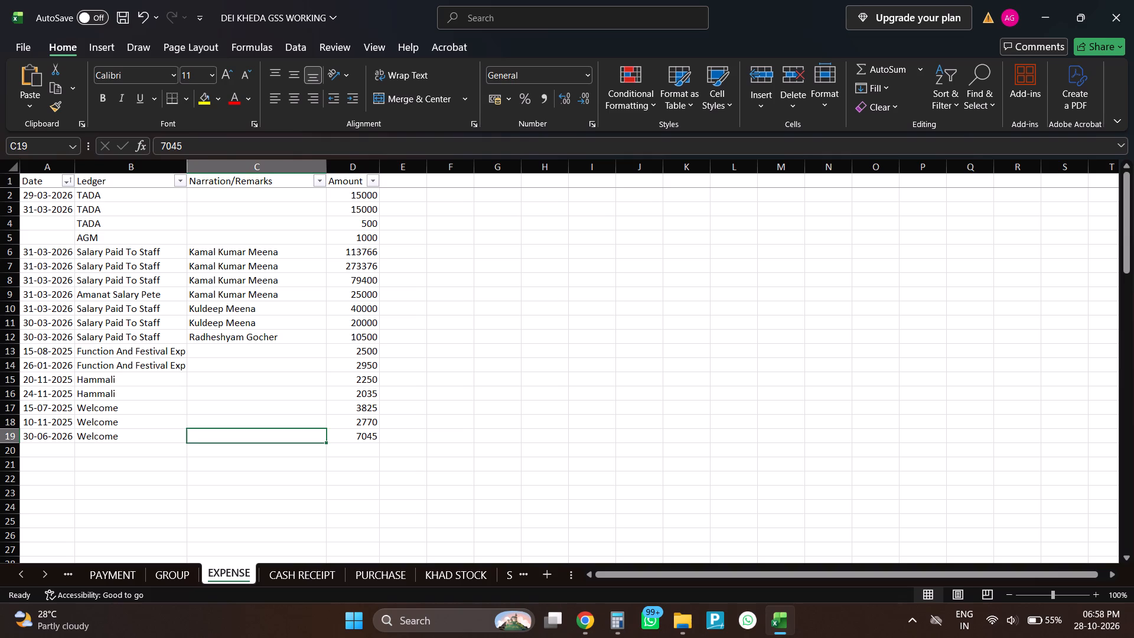
pyautogui.press('Down')
pyautogui.write('10-4-25')
pyautogui.press('Return')
pyautogui.press('Up')
pyautogui.press('Right')
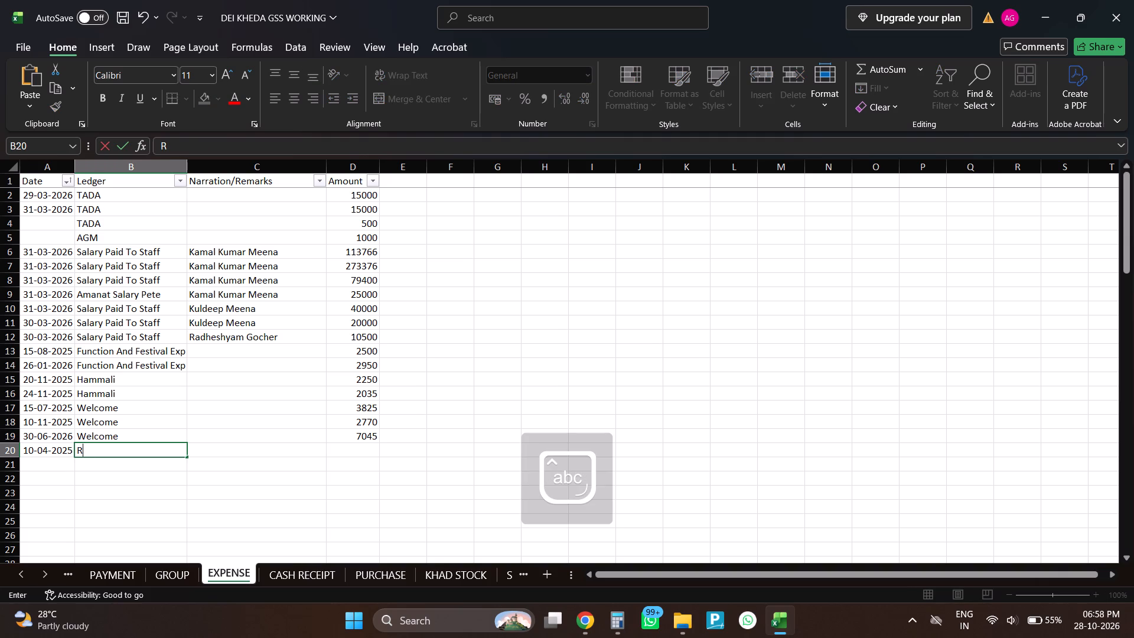
pyautogui.press('Return')
pyautogui.press('Up')
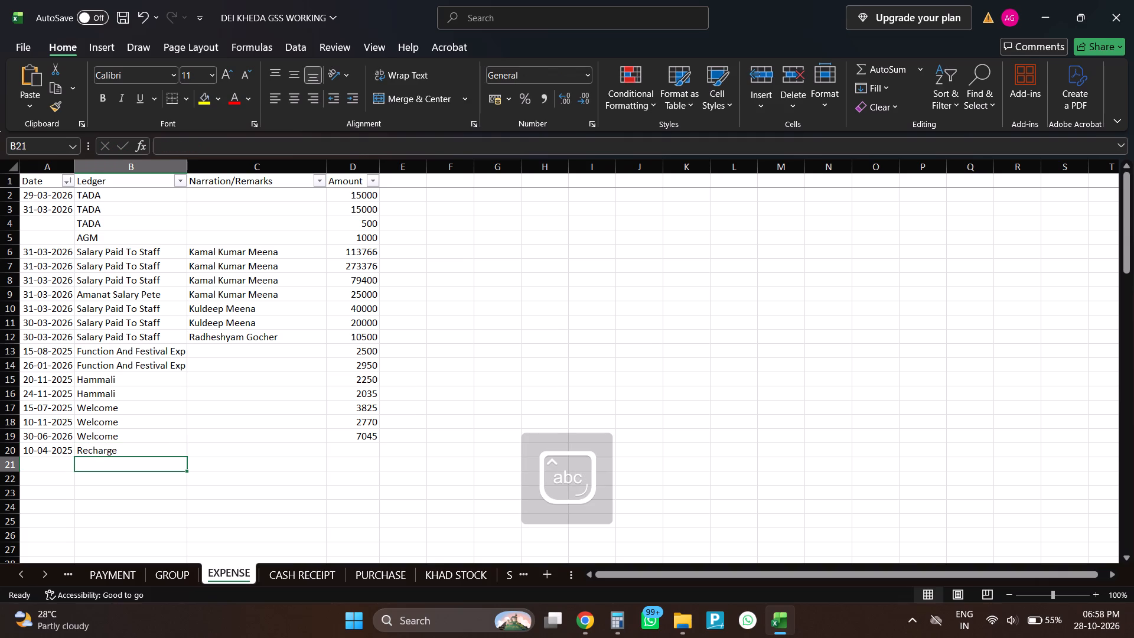
pyautogui.press('Right')
pyautogui.press('Right')
pyautogui.write('1499')
pyautogui.press('Return')
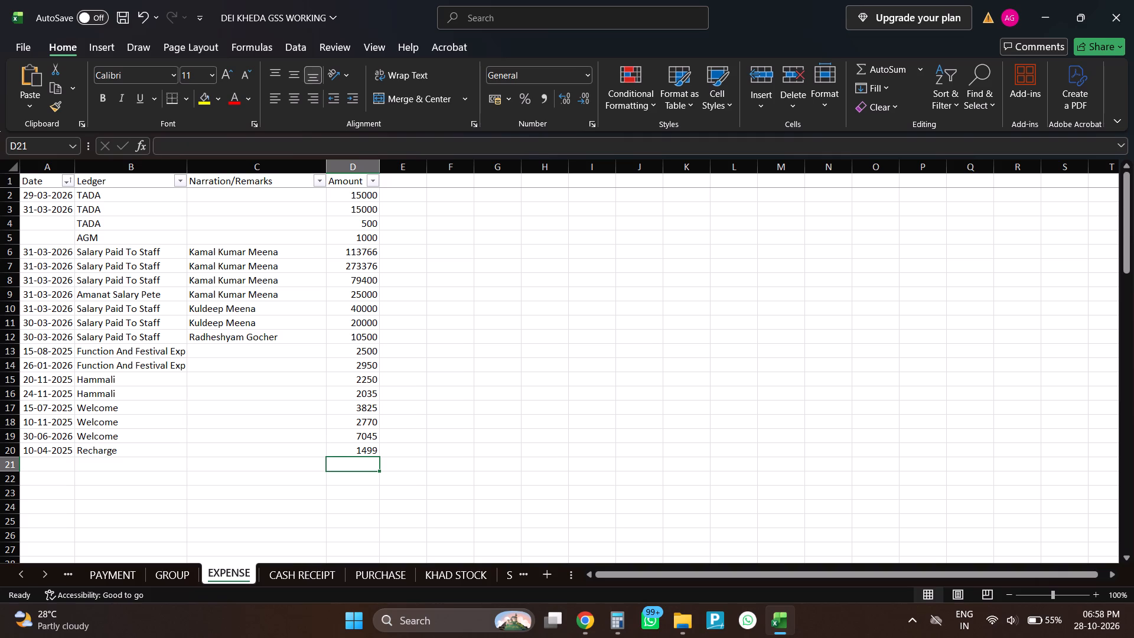
# Record a Recharge expense in row 21 dated 12-07-2025 with an amount of 2999.
pyautogui.press('Left')
pyautogui.press('Left')
pyautogui.press('Left')
pyautogui.press('Left')
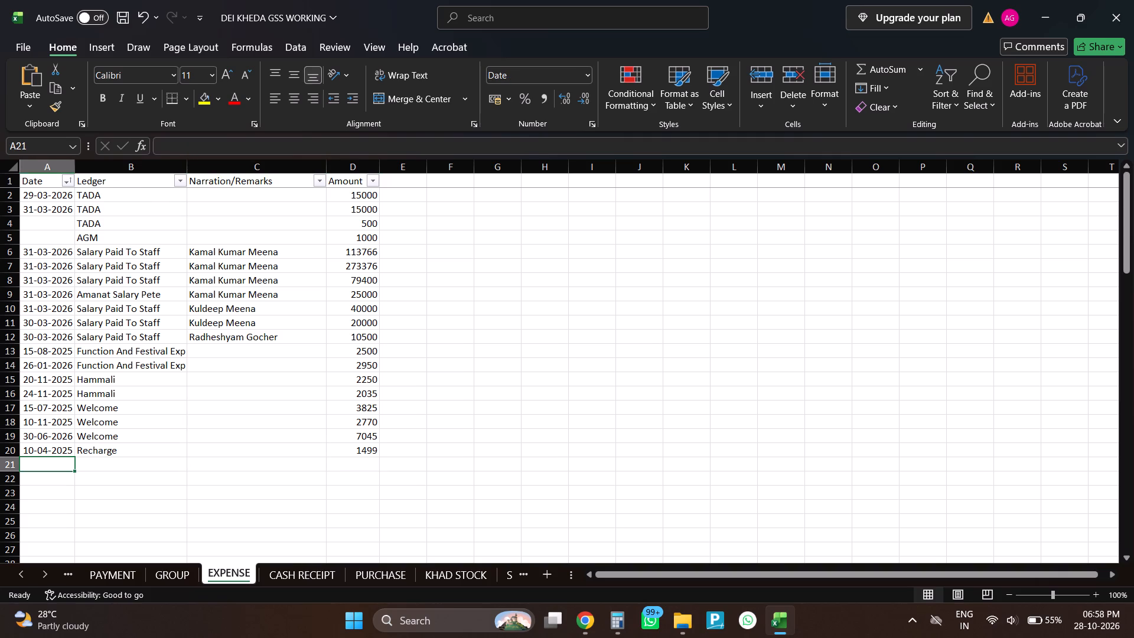
pyautogui.write('12-7-25')
pyautogui.press('Return')
pyautogui.press('Up')
pyautogui.press('Right')
pyautogui.write('rf')
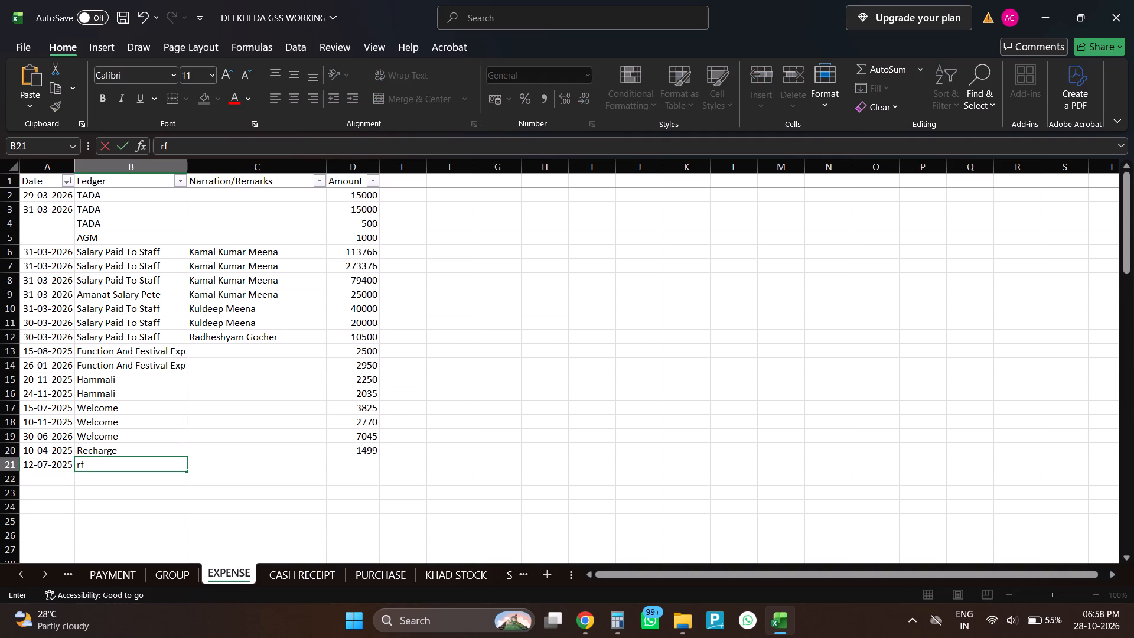
pyautogui.press('BackSpace')
pyautogui.press('e')
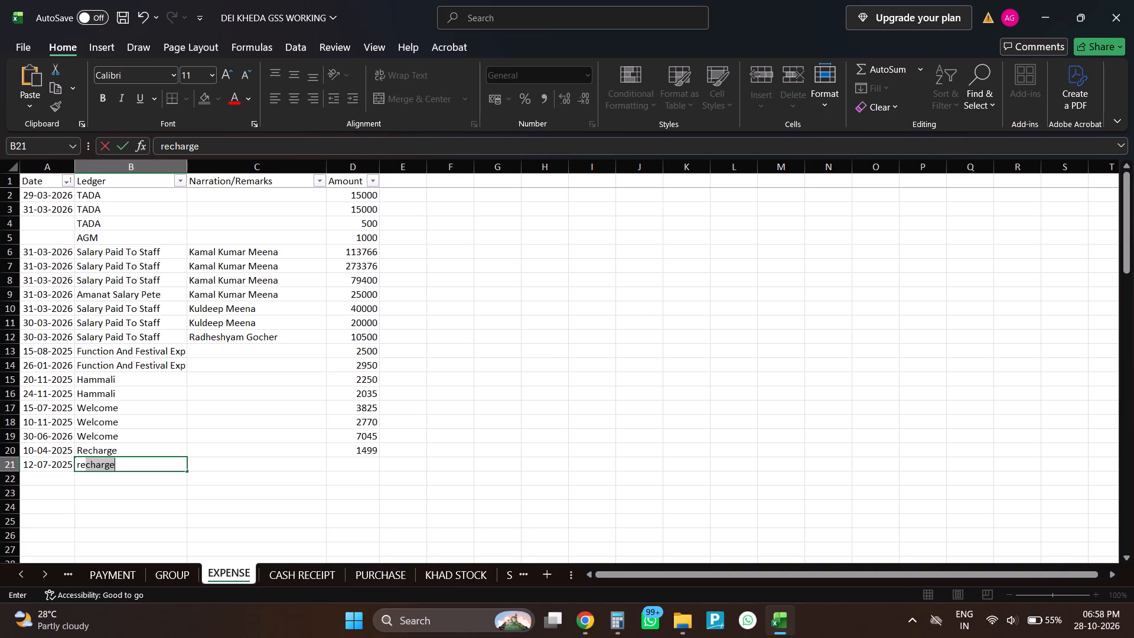
pyautogui.press('Right')
pyautogui.press('Right')
pyautogui.write('2999')
pyautogui.press('Return')
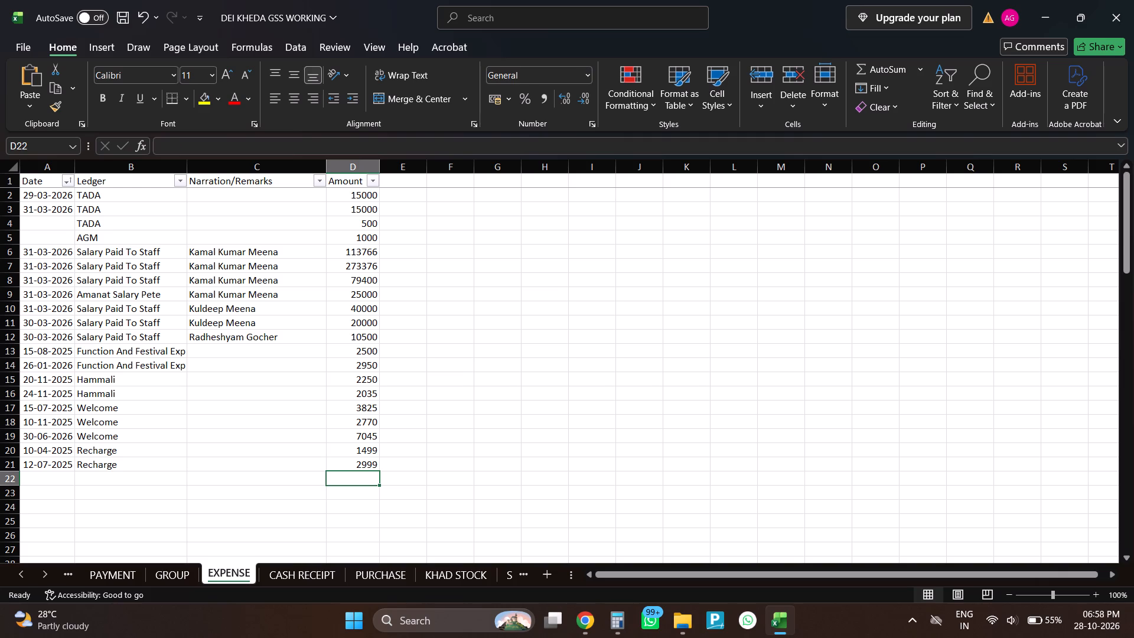
# Record a Recharge expense in row 22 dated 28-01-2026 with an amount of 1499.
pyautogui.press('Left')
pyautogui.press('Left')
pyautogui.press('Left')
pyautogui.press('Left')
pyautogui.press('Left')
pyautogui.press('Left')
pyautogui.press('Left')
pyautogui.press('Left')
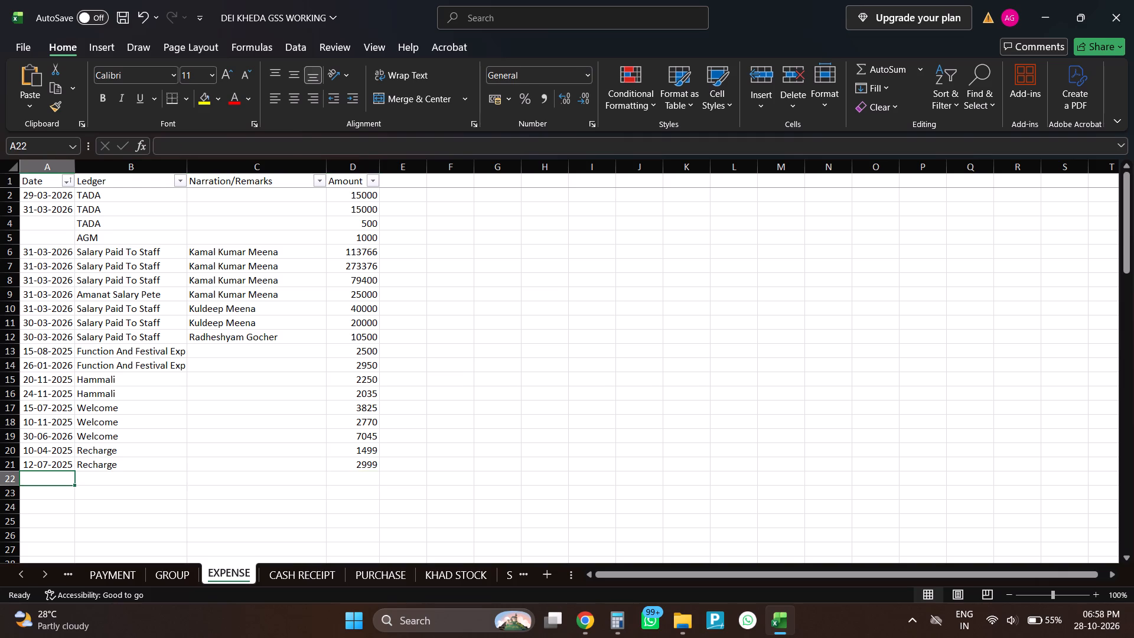
pyautogui.write('28-1-26')
pyautogui.press('Return')
pyautogui.press('Up')
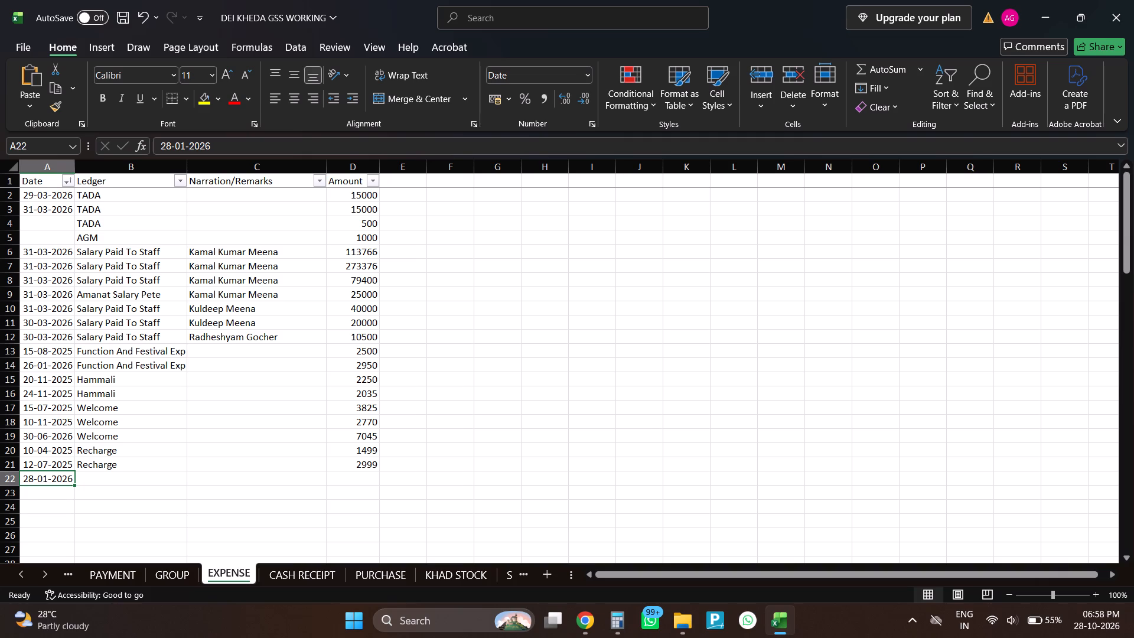
pyautogui.press('Right')
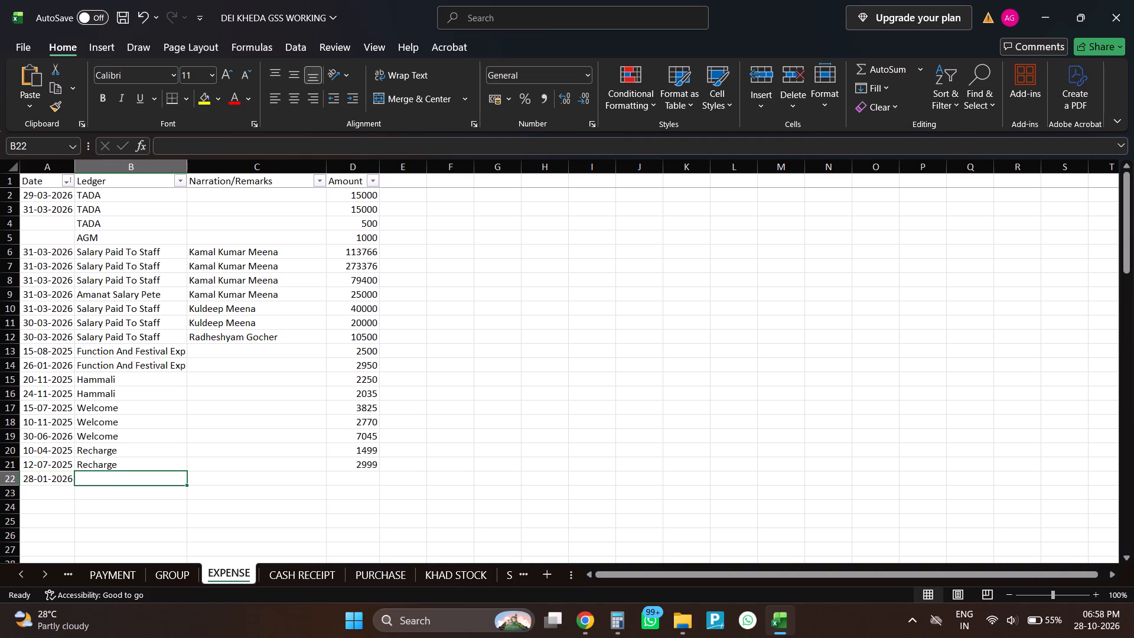
pyautogui.write('re')
pyautogui.press('Right')
pyautogui.press('Right')
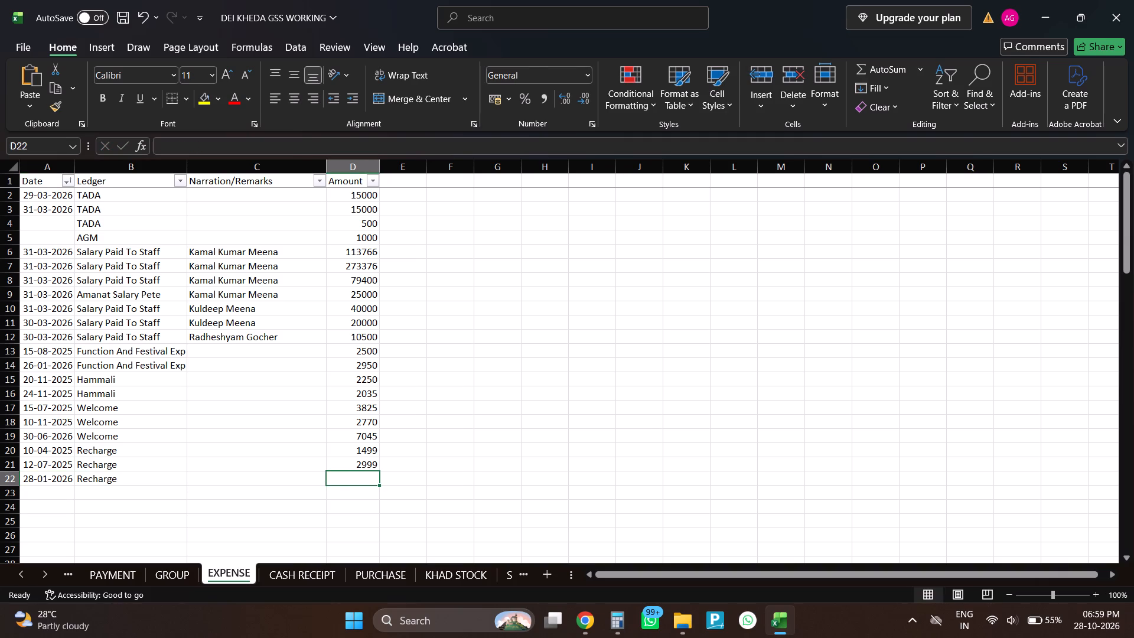
pyautogui.write('1499')
pyautogui.press('Return')
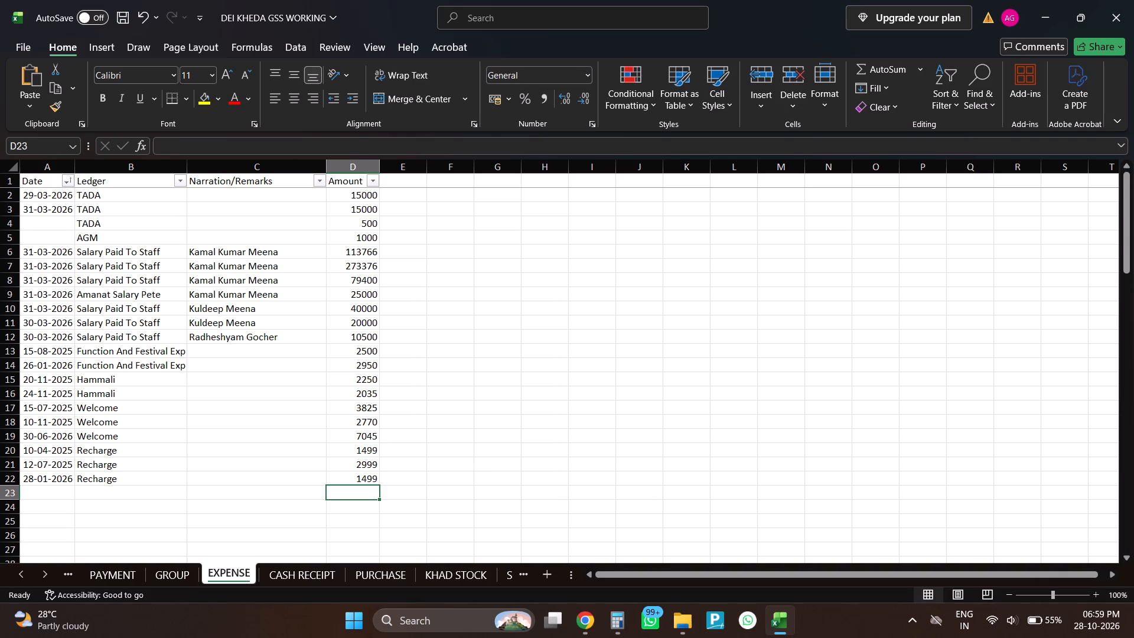
# Record a Printing And Stationary expense in row 23 dated 10-12-2025 with an amount of 1000.
pyautogui.press('Left')
pyautogui.press('Left')
pyautogui.press('Left')
pyautogui.press('Left')
pyautogui.press('Left')
pyautogui.press('Left')
pyautogui.write('10-12-25')
pyautogui.press('Return')
pyautogui.press('Up')
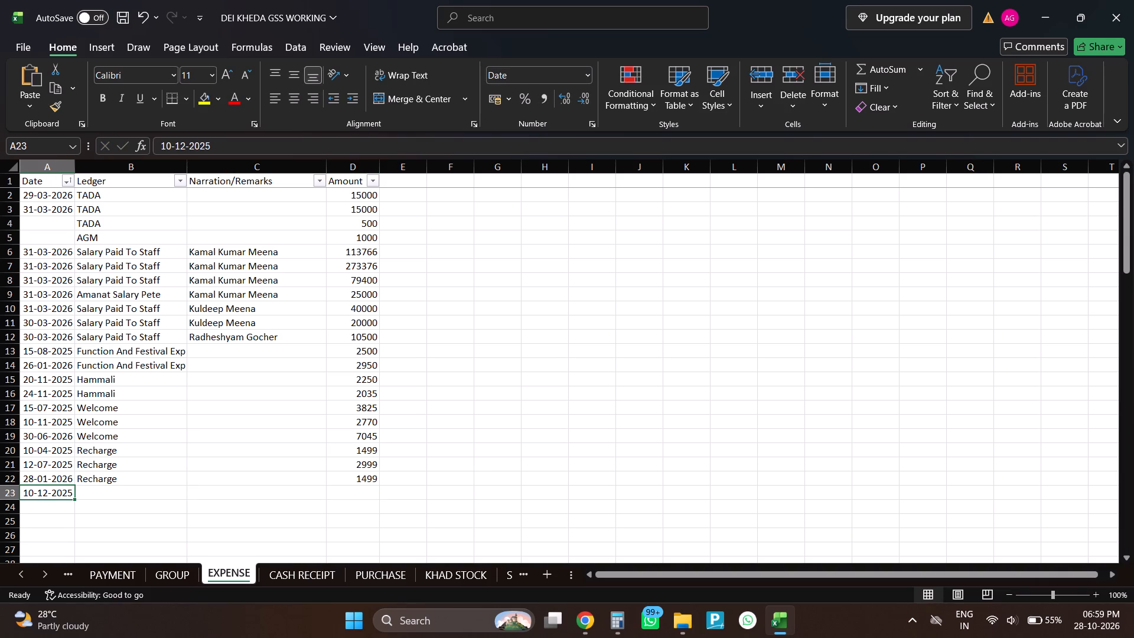
pyautogui.press('Right')
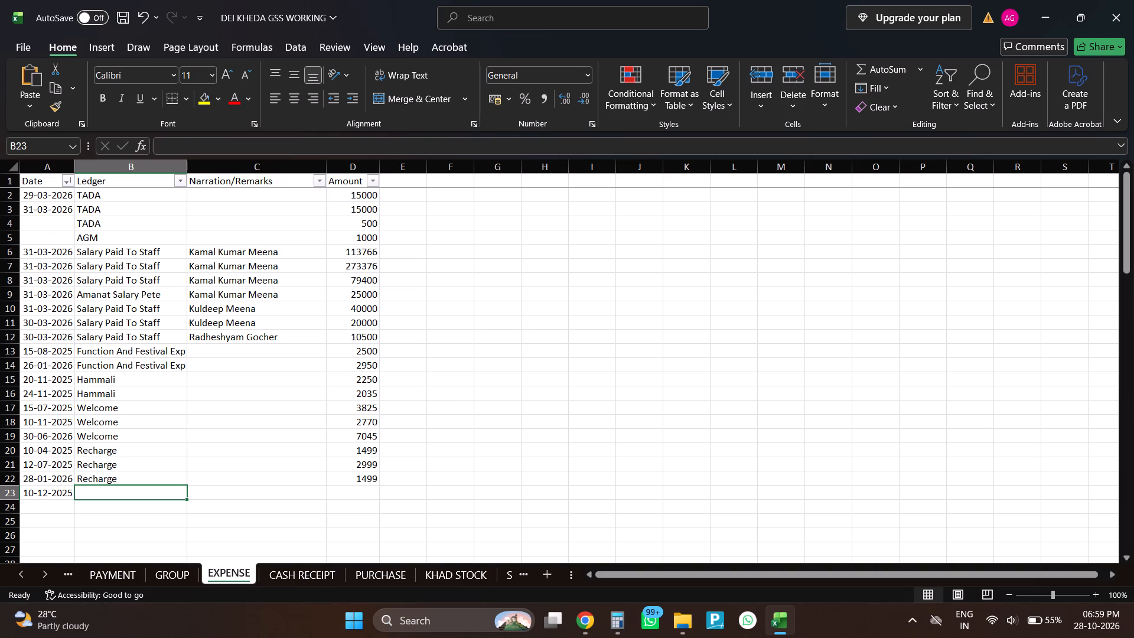
pyautogui.press('o')
pyautogui.press('BackSpace')
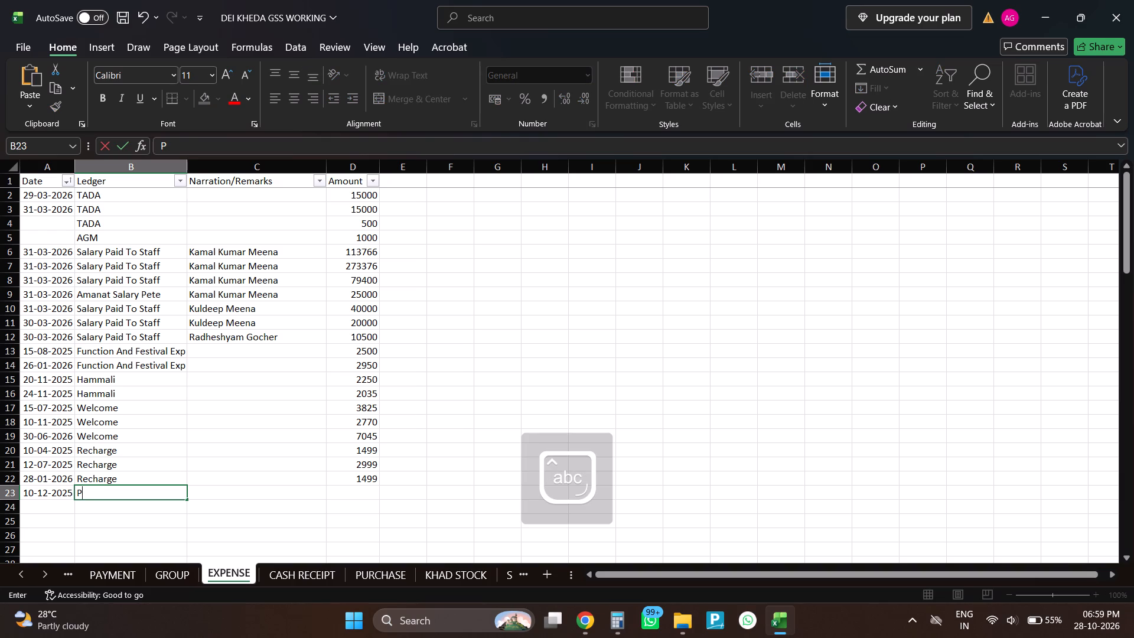
pyautogui.write('rinting')
pyautogui.press('space')
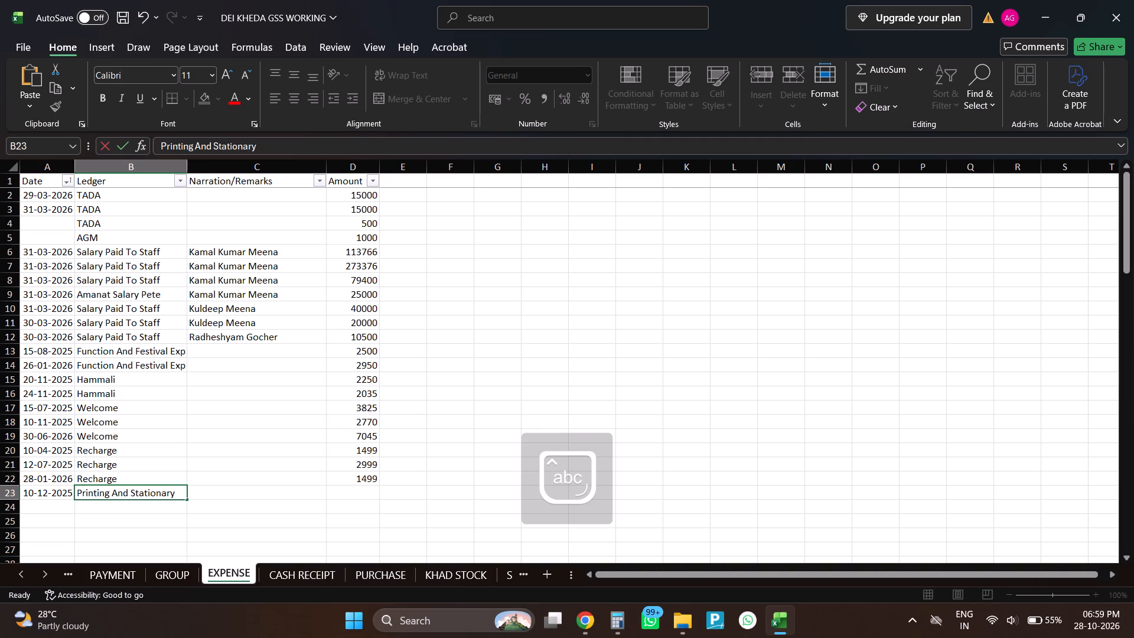
pyautogui.press('Return')
pyautogui.press('Up')
pyautogui.press('Right')
pyautogui.press('Right')
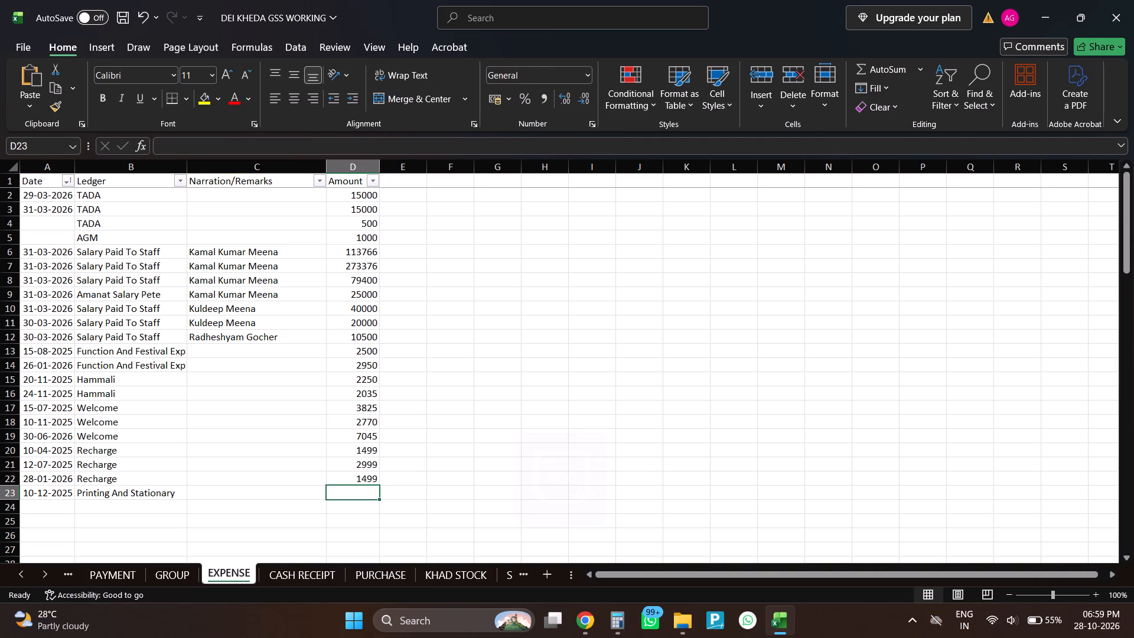
pyautogui.write('1000')
pyautogui.press('Return')
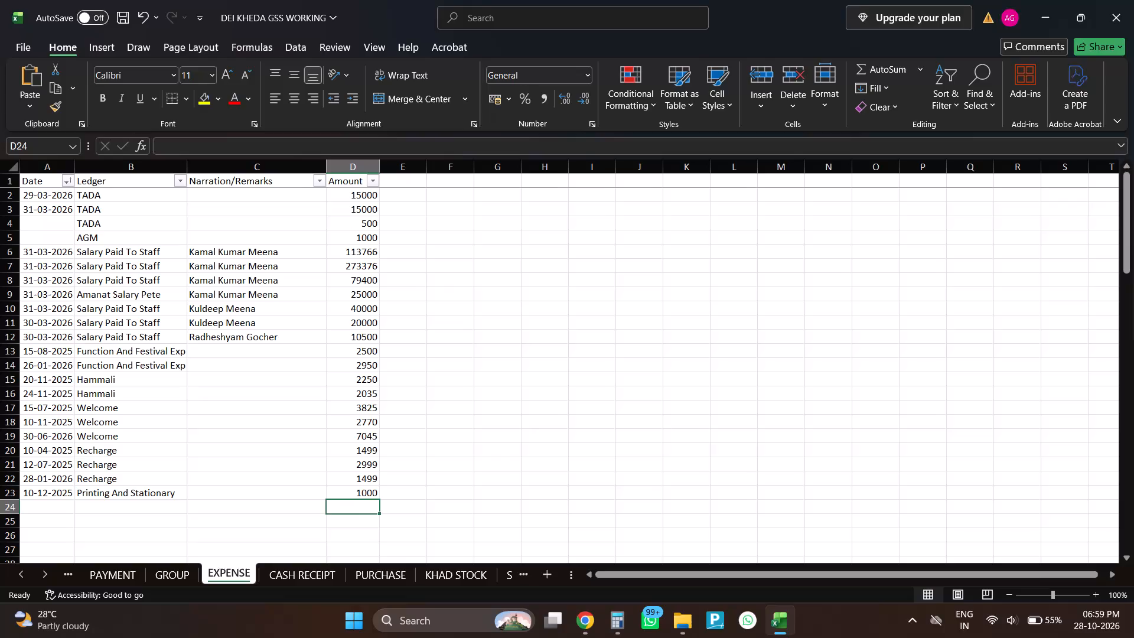
# Record a Printing And Stationary expense in row 24 dated 28-06-2025 with an amount of 1730.
pyautogui.press('Left')
pyautogui.press('Left')
pyautogui.press('Left')
pyautogui.press('Left')
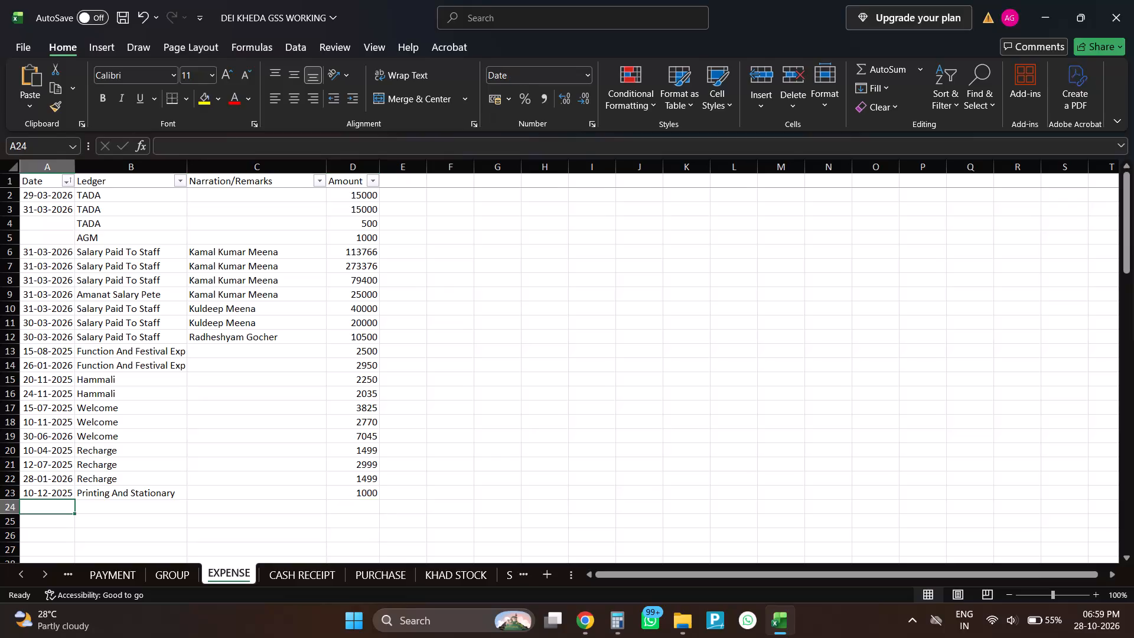
pyautogui.write('28-6-25')
pyautogui.press('Return')
pyautogui.press('Up')
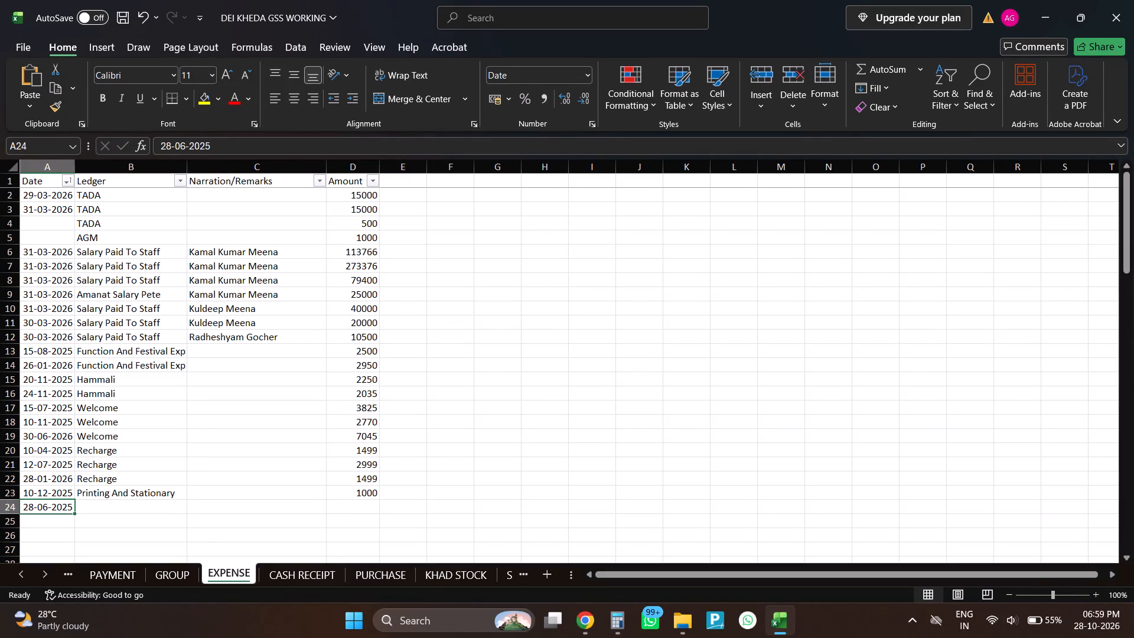
pyautogui.press('Right')
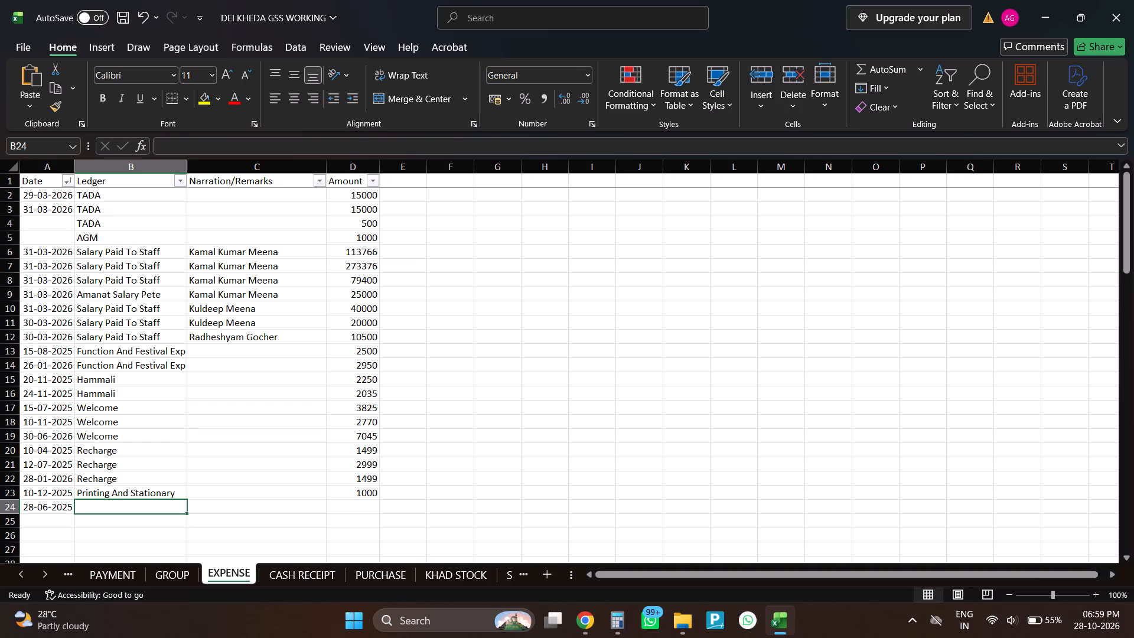
pyautogui.press('Left')
pyautogui.press('Right')
pyautogui.hotkey('ctrl', 'd')
pyautogui.press('Right')
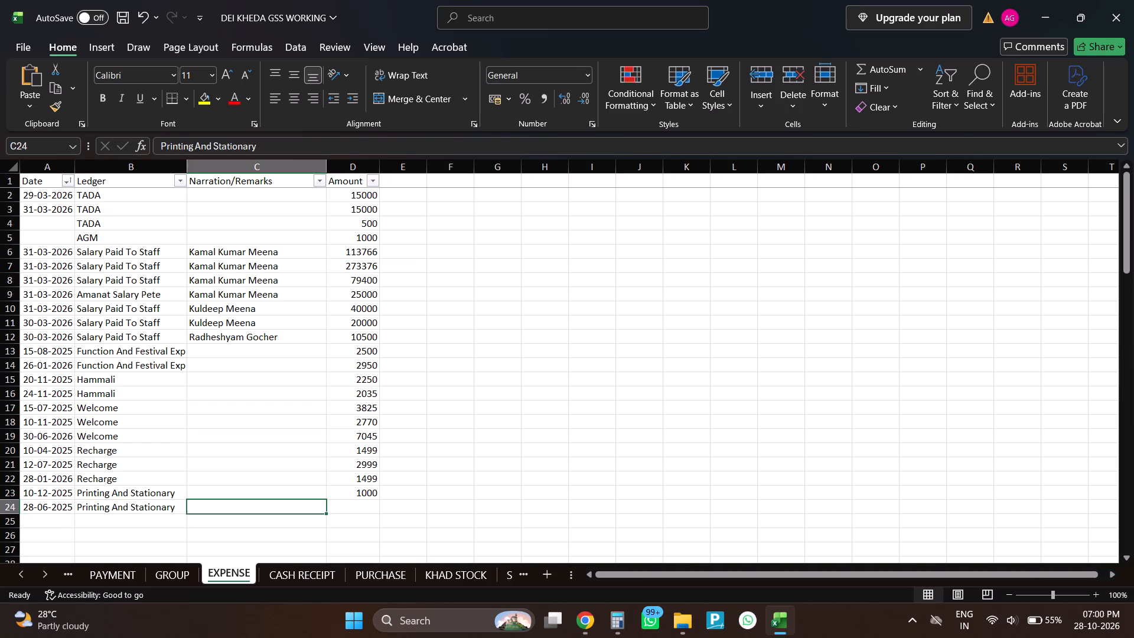
pyautogui.press('Right')
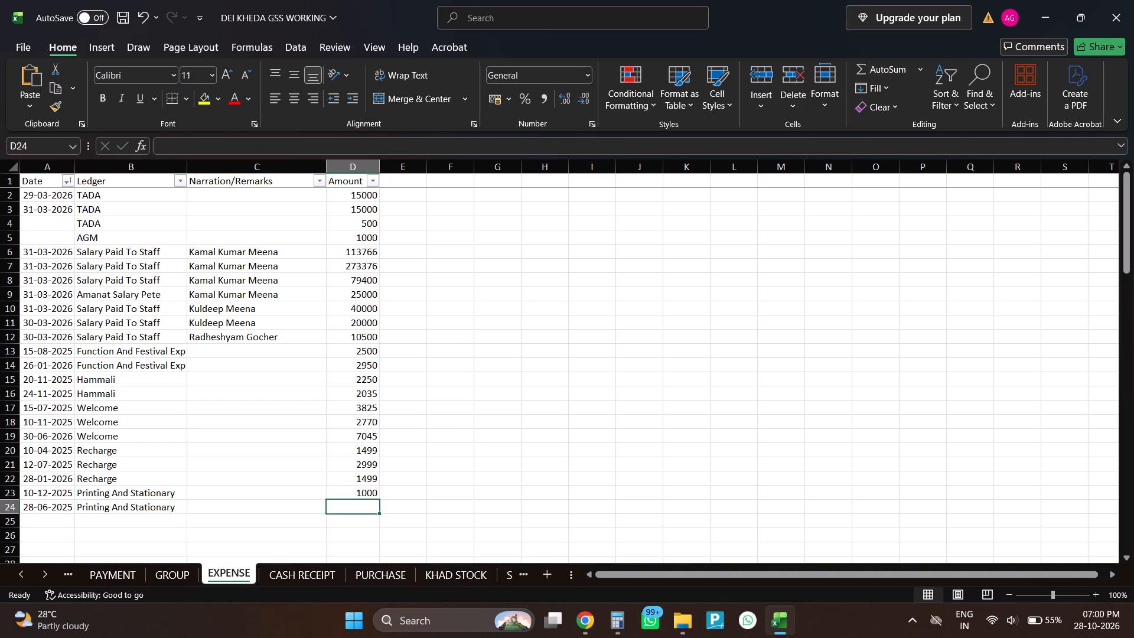
pyautogui.write('1730')
pyautogui.press('Return')
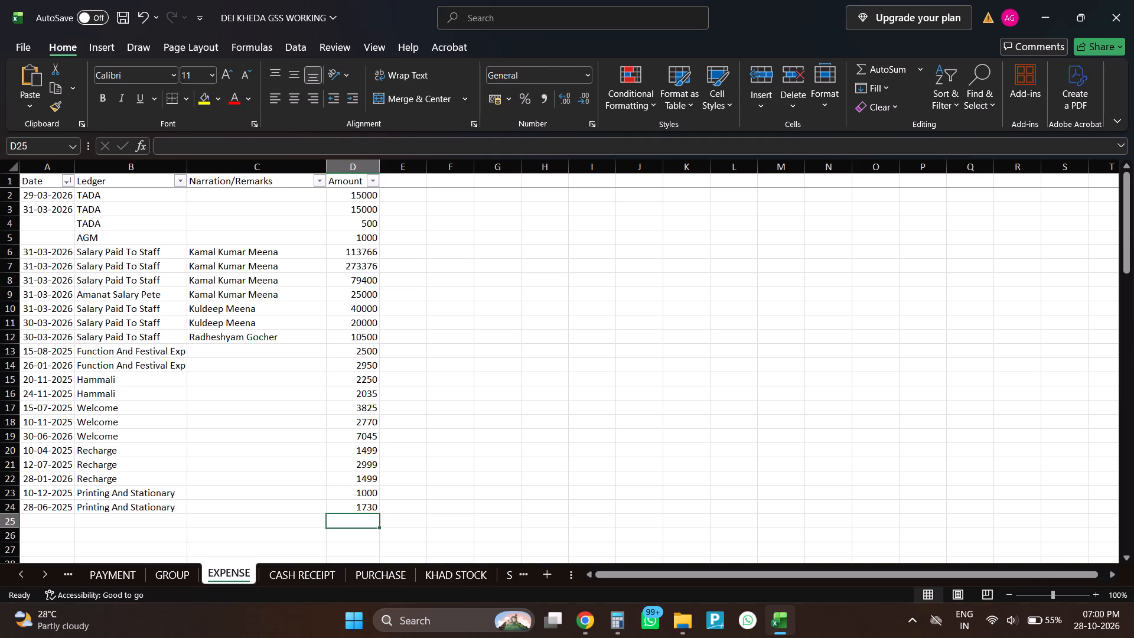
# Record a Printing And Stationary expense in row 25 dated 15-05-2025 with an amount of 2790.
pyautogui.press('Left')
pyautogui.press('Left')
pyautogui.press('Left')
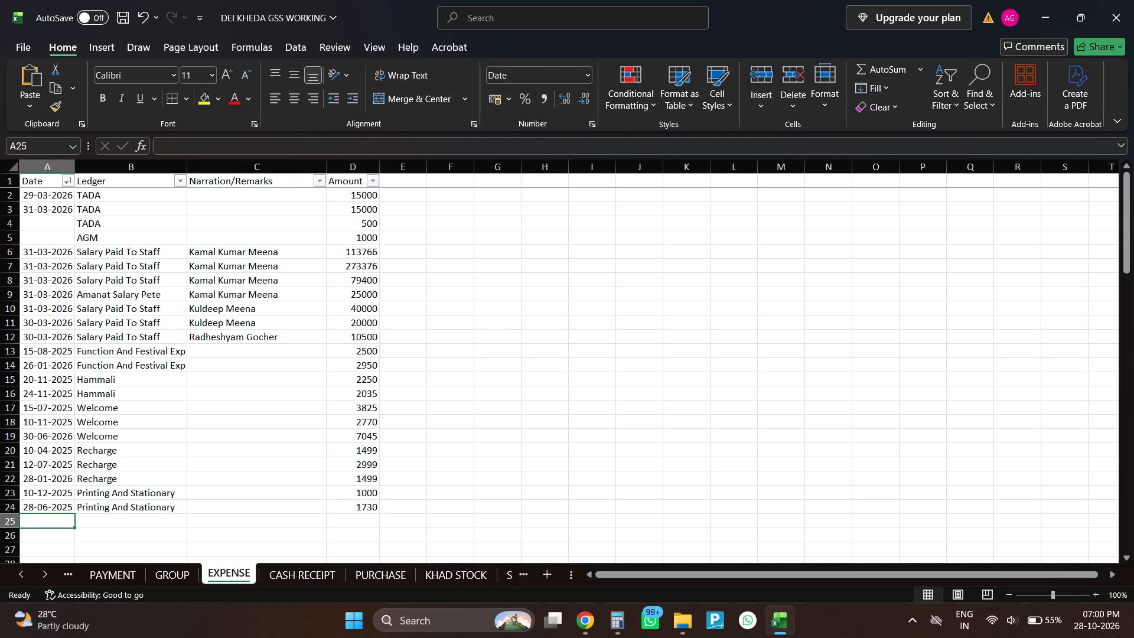
pyautogui.write('15-5-25')
pyautogui.press('Return')
pyautogui.press('Up')
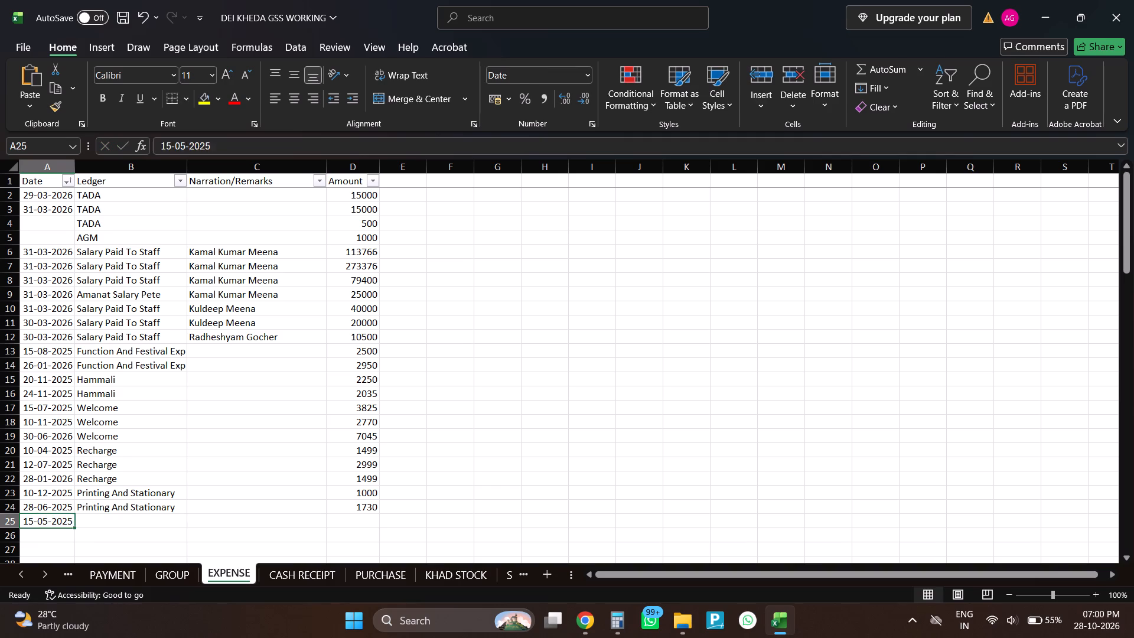
pyautogui.press('Right')
pyautogui.hotkey('ctrl', 'd')
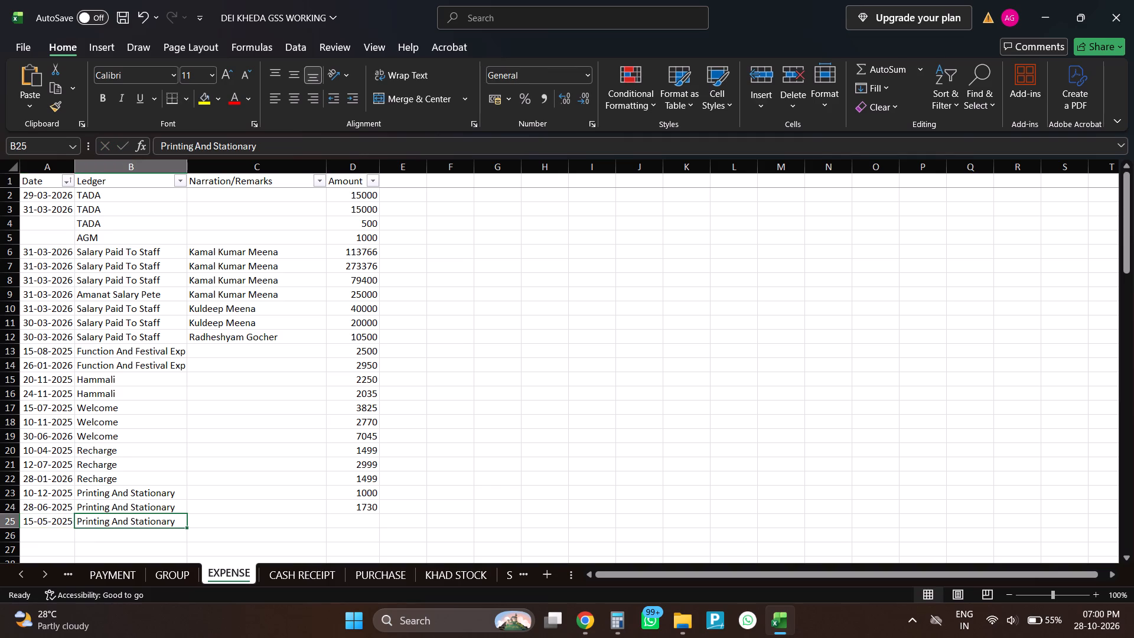
pyautogui.press('Right')
pyautogui.press('Right')
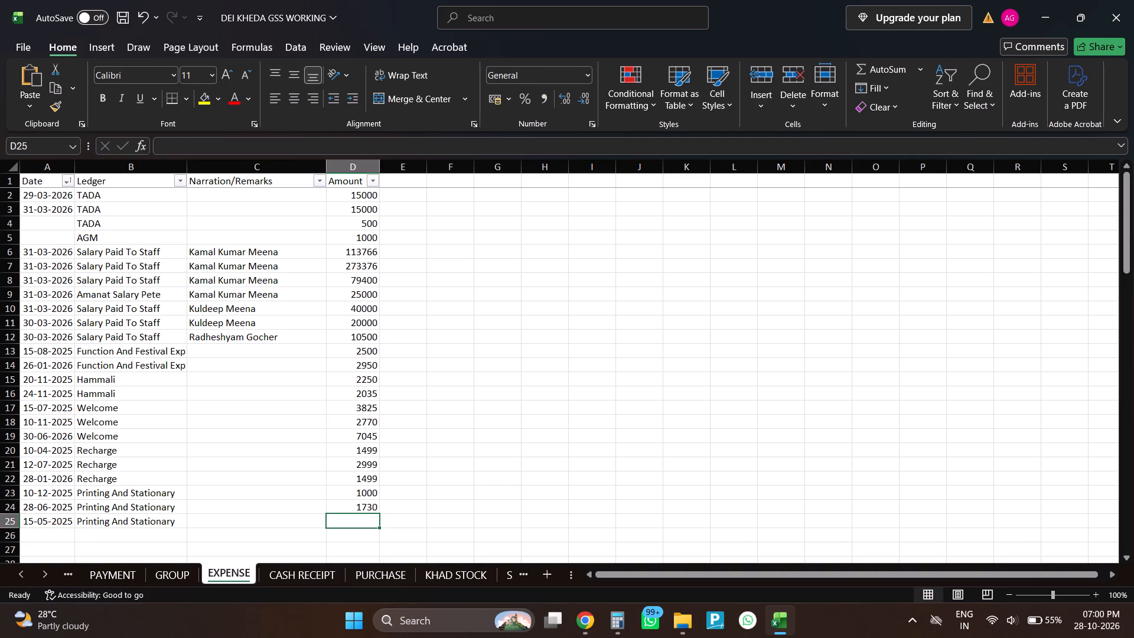
pyautogui.write('2790')
pyautogui.press('Return')
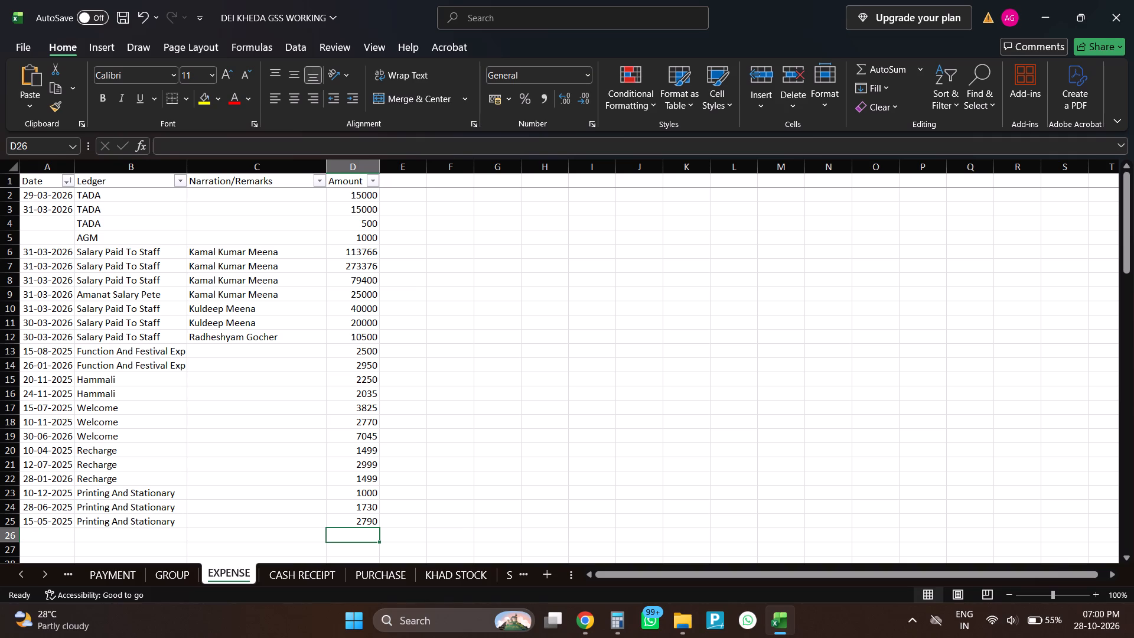
# Record a Printing And Stationary expense in row 26 dated 30-03-2026 with an amount of 460.
pyautogui.press('Left')
pyautogui.press('Left')
pyautogui.press('Left')
pyautogui.press('Left')
pyautogui.press('Left')
pyautogui.press('Left')
pyautogui.press('Left')
pyautogui.press('Left')
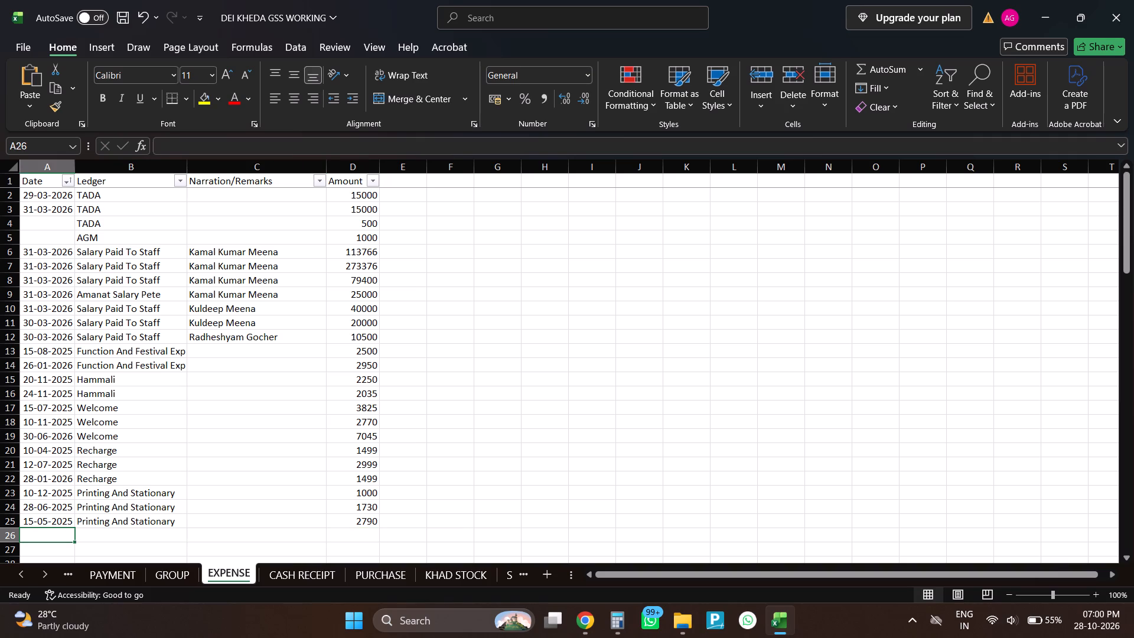
pyautogui.write('30-3-26')
pyautogui.press('Return')
pyautogui.press('Up')
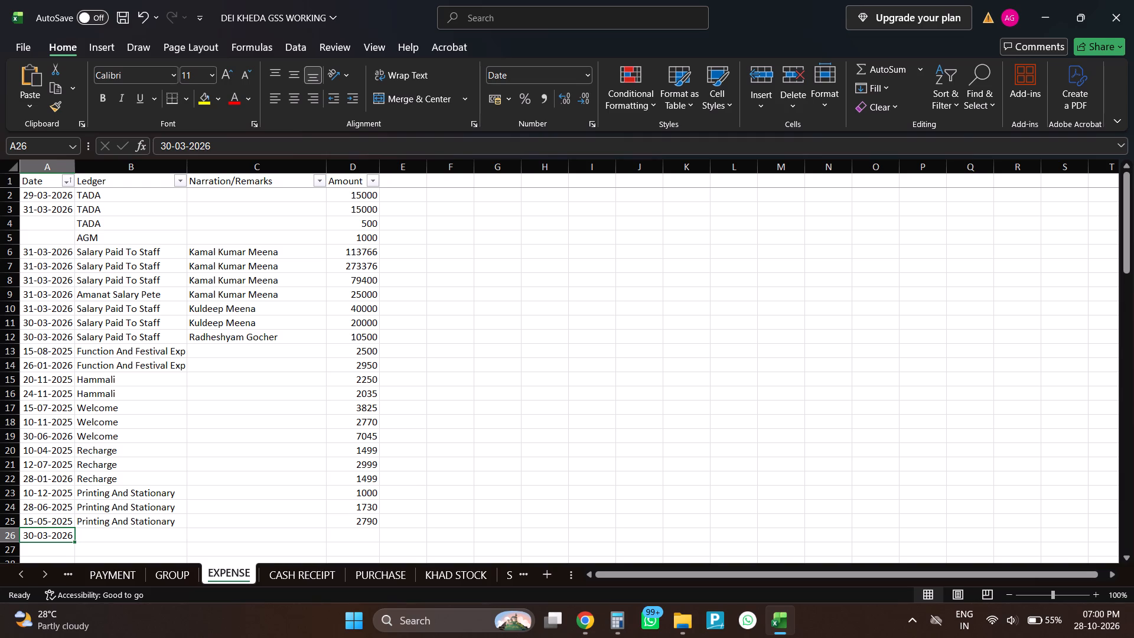
pyautogui.press('Right')
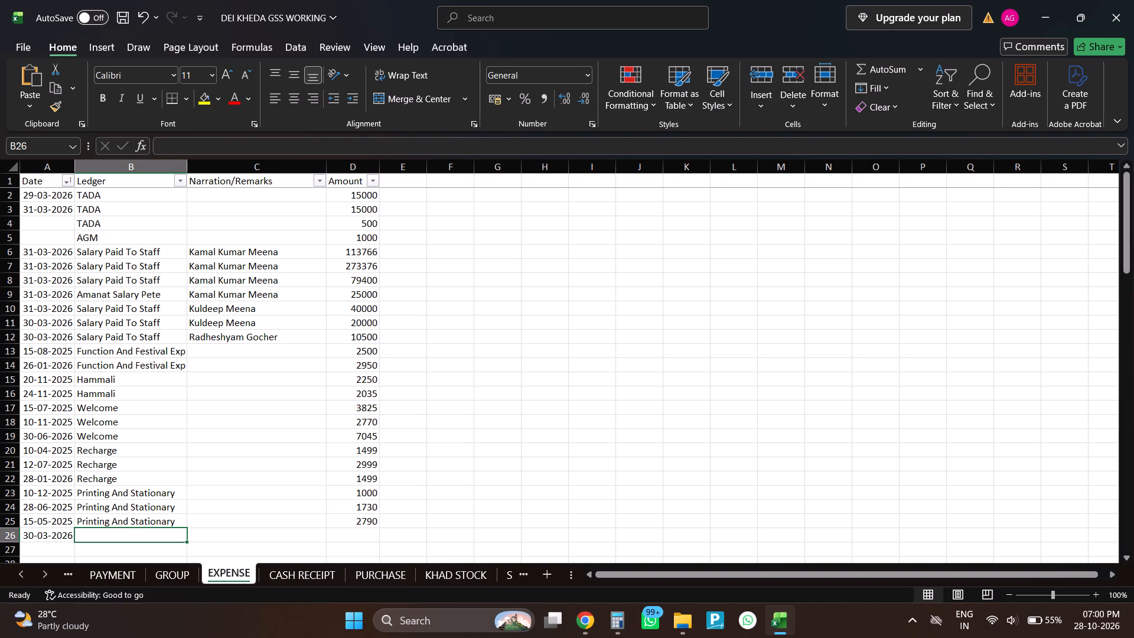
pyautogui.hotkey('ctrl', 'd')
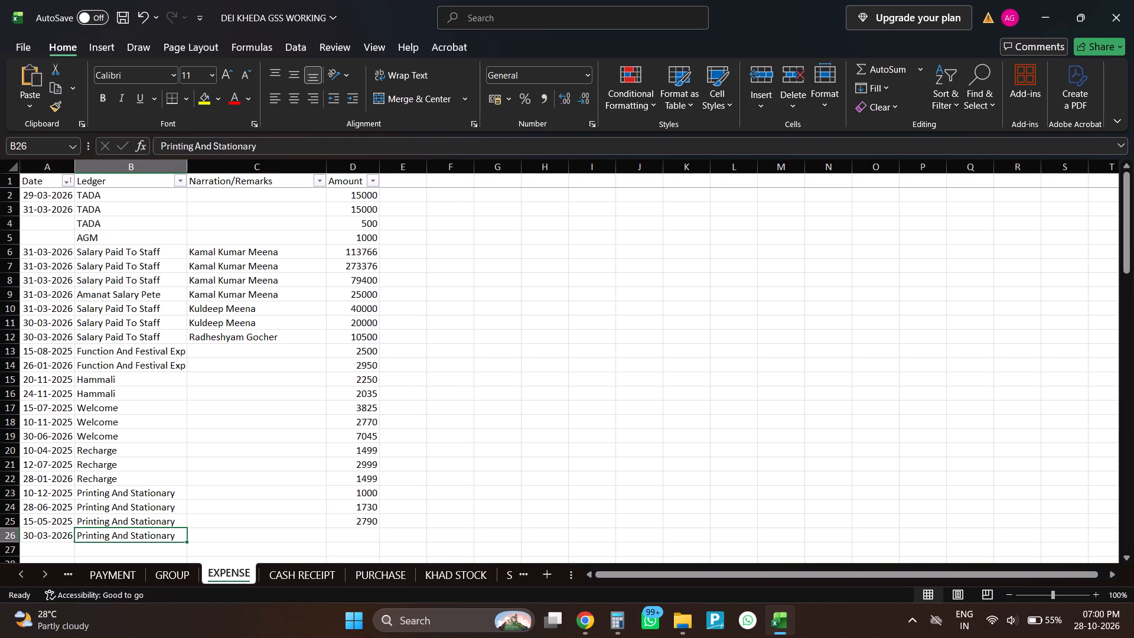
pyautogui.press('Right')
pyautogui.press('Right')
pyautogui.write('460')
pyautogui.press('Return')
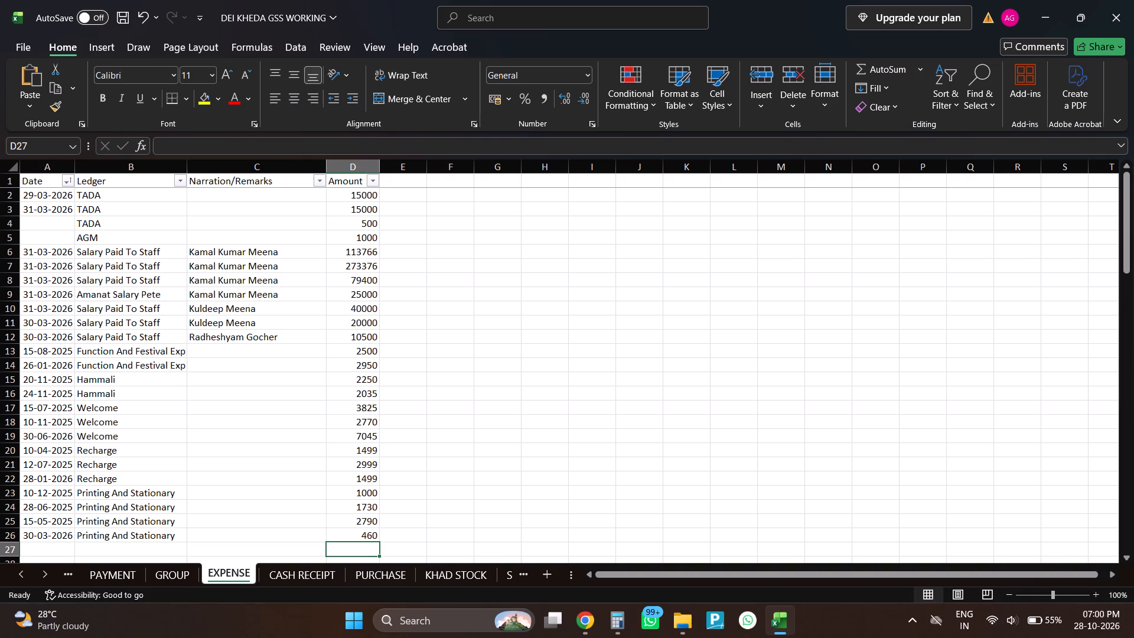
# Record a Printing And Stationary expense in row 27 dated 30-03-2026 with an amount of 2400.
pyautogui.scroll(-4, 231, 355)
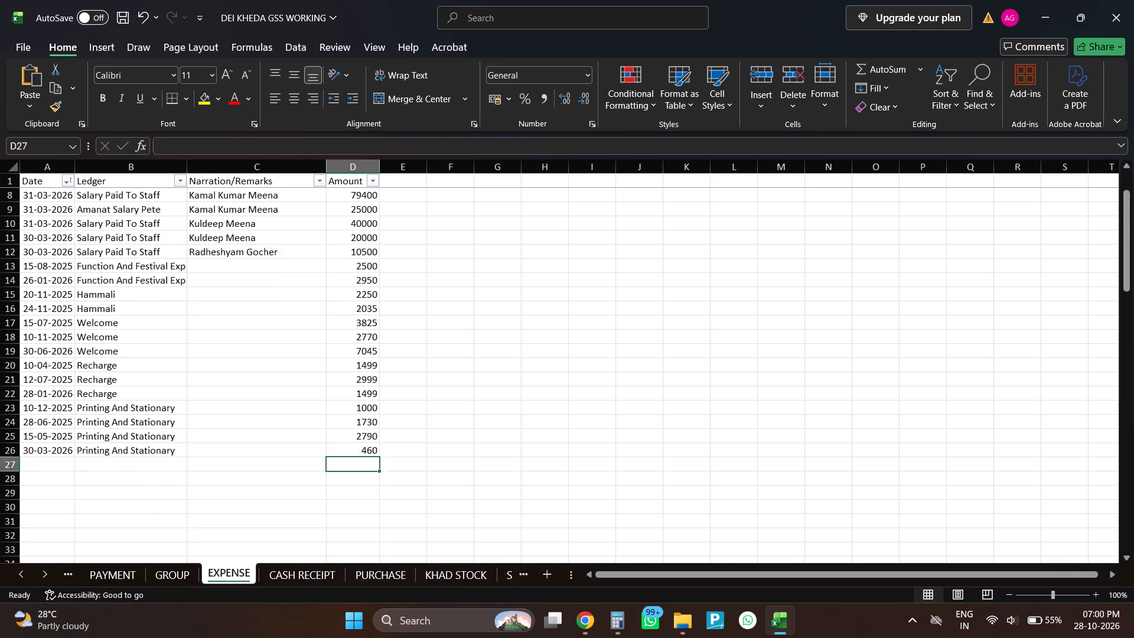
pyautogui.scroll(-5, 231, 355)
pyautogui.scroll(2, 234, 355)
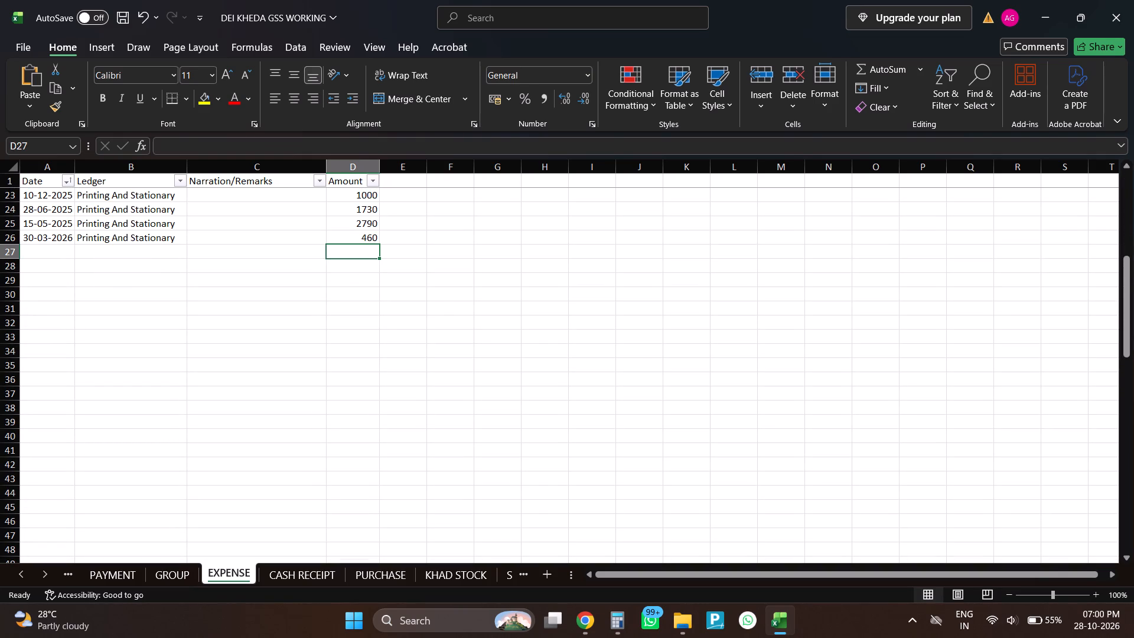
pyautogui.press('Left')
pyautogui.press('Left')
pyautogui.press('Left')
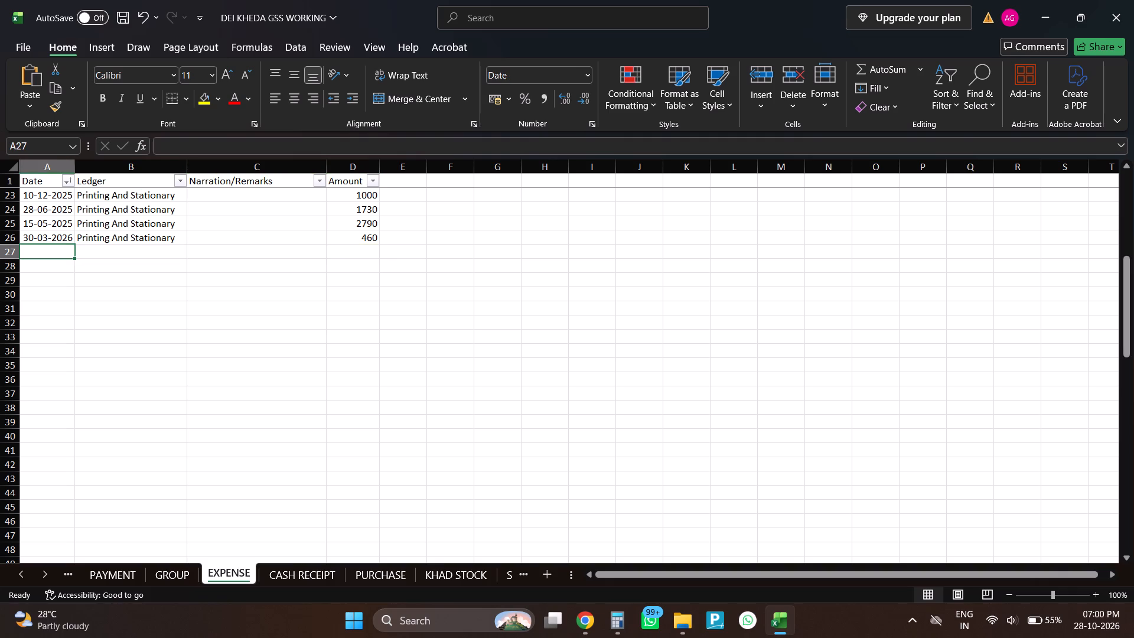
pyautogui.hotkey('ctrl', 'd')
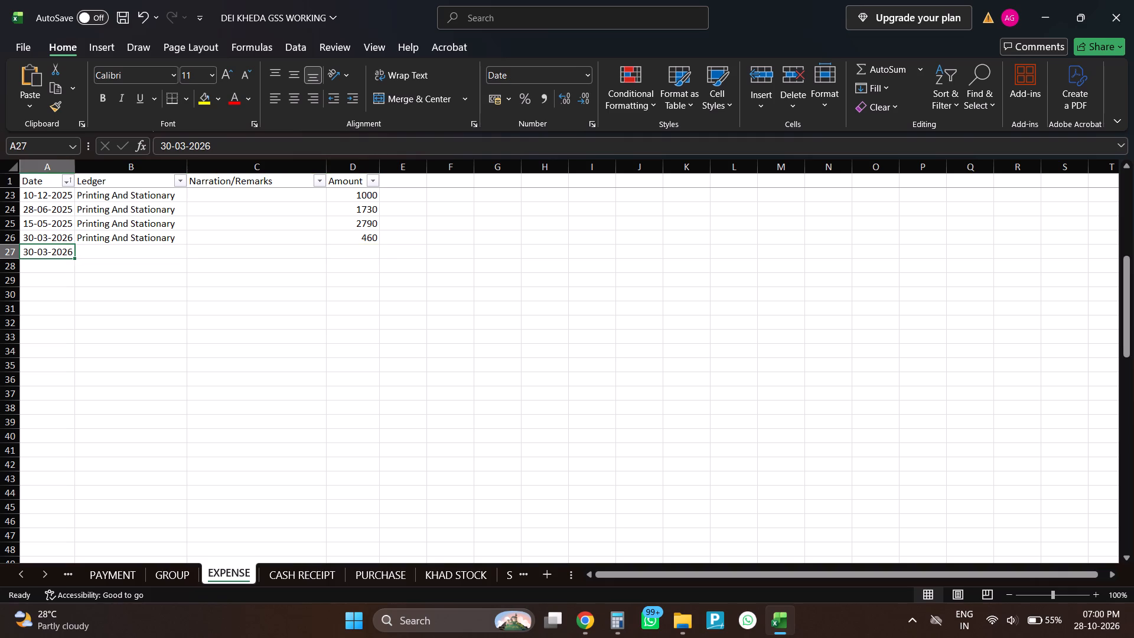
pyautogui.press('Right')
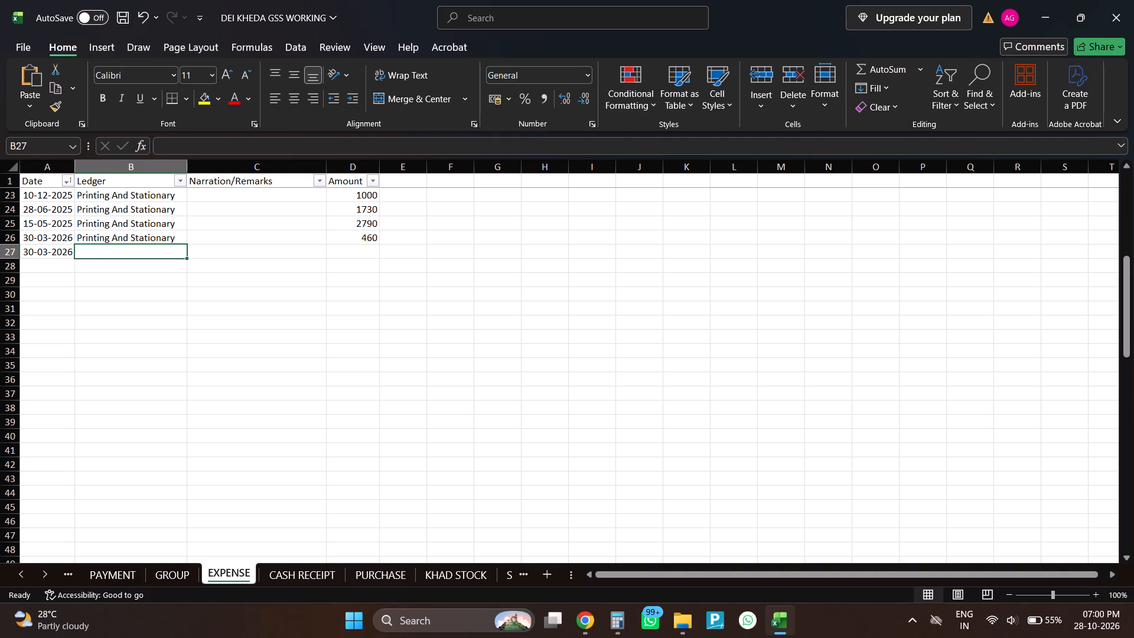
pyautogui.press('p')
pyautogui.press('Right')
pyautogui.press('Right')
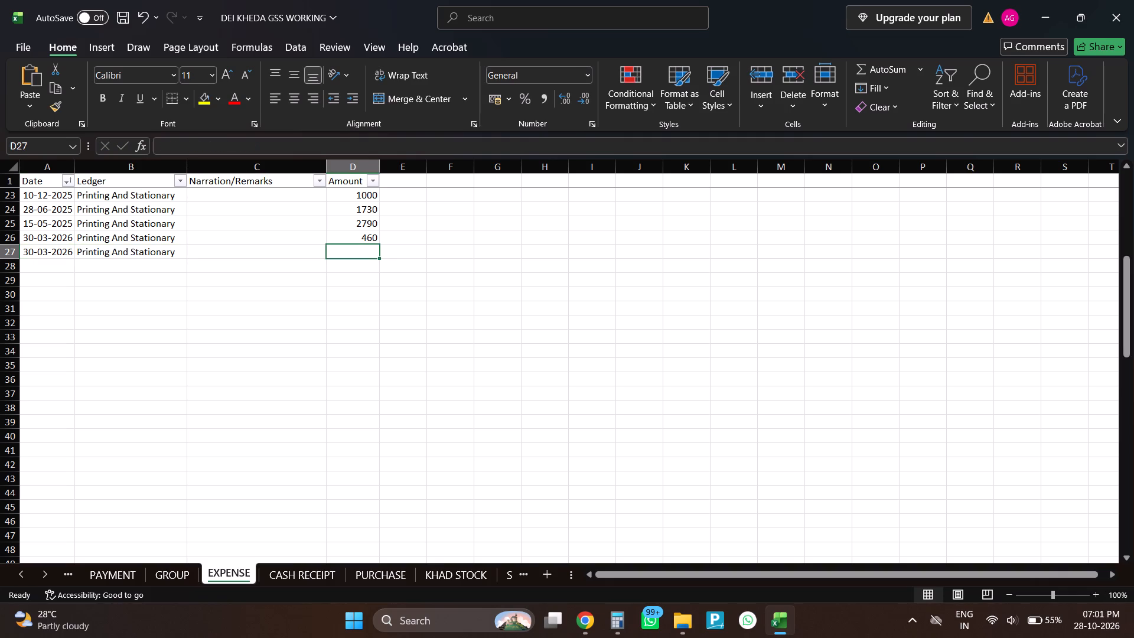
pyautogui.write('2400')
pyautogui.press('Return')
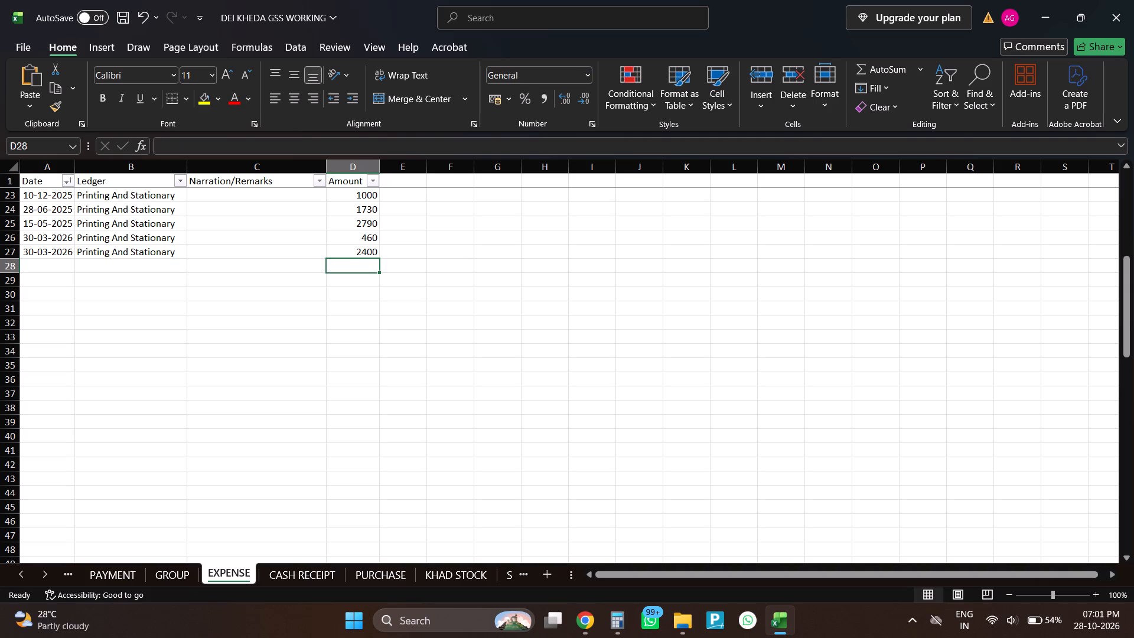
# Enter the date 24-04-2025 in row 28 and try to copy the ledger name from the row above.
pyautogui.press('Left')
pyautogui.press('Left')
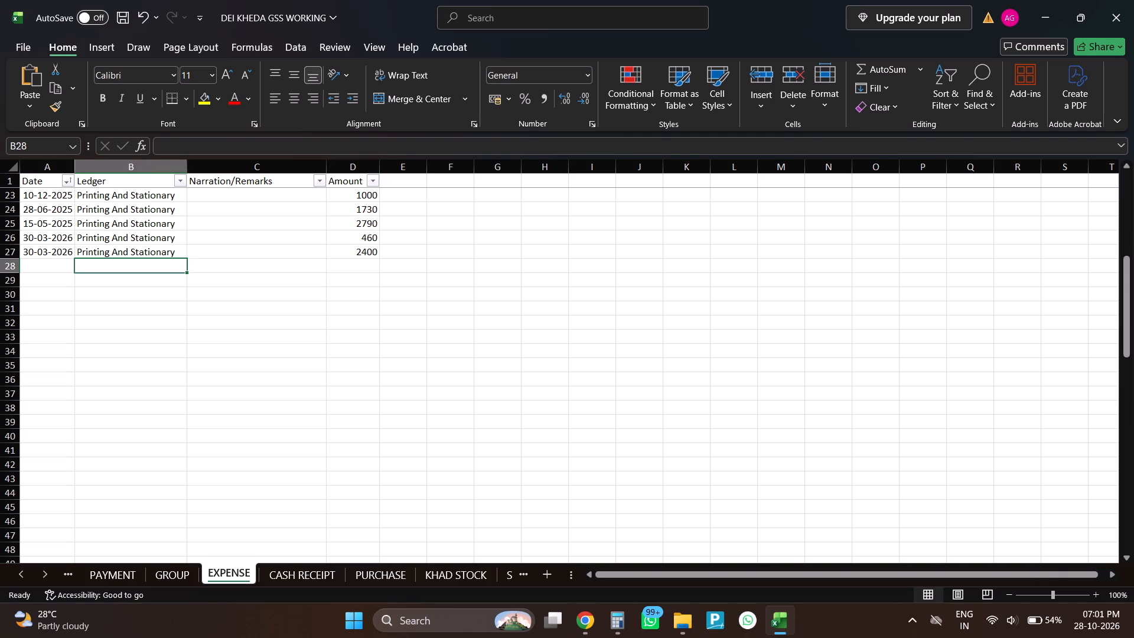
pyautogui.press('Left')
pyautogui.press('Left')
pyautogui.write('24-4-25')
pyautogui.press('Return')
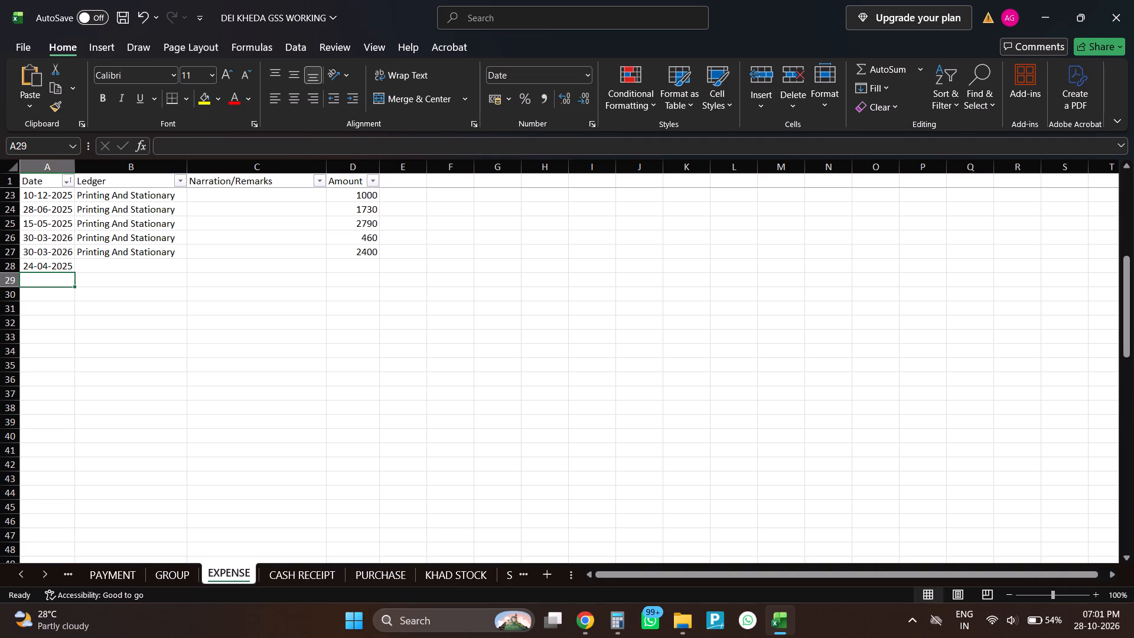
pyautogui.press('Up')
pyautogui.press('Right')
pyautogui.press('ctrl+super+d')
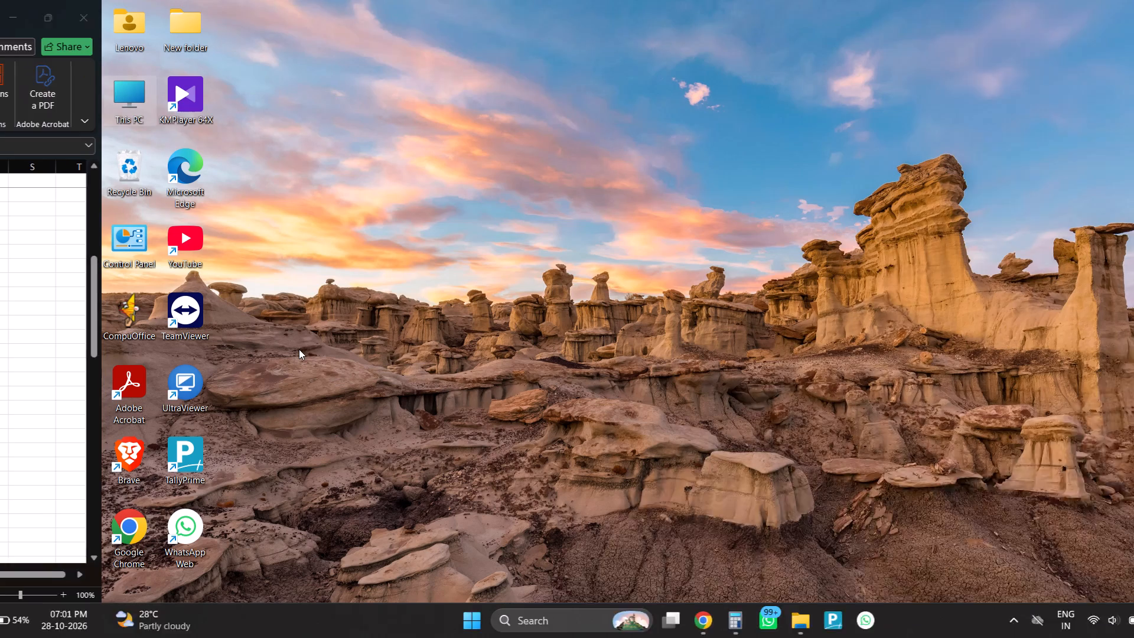
# Close the extra virtual desktop, Desktop 2, and return to the EXPENSE sheet in Excel on Desktop 1.
pyautogui.hotkey('alt', 'Tab')
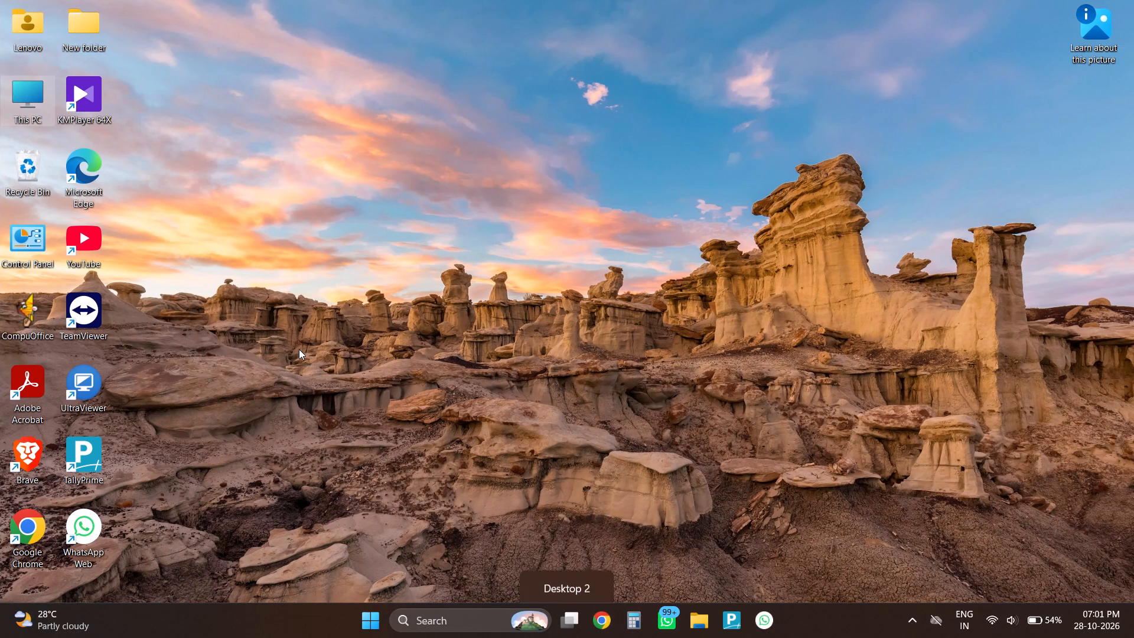
pyautogui.hotkey('alt', 'Tab')
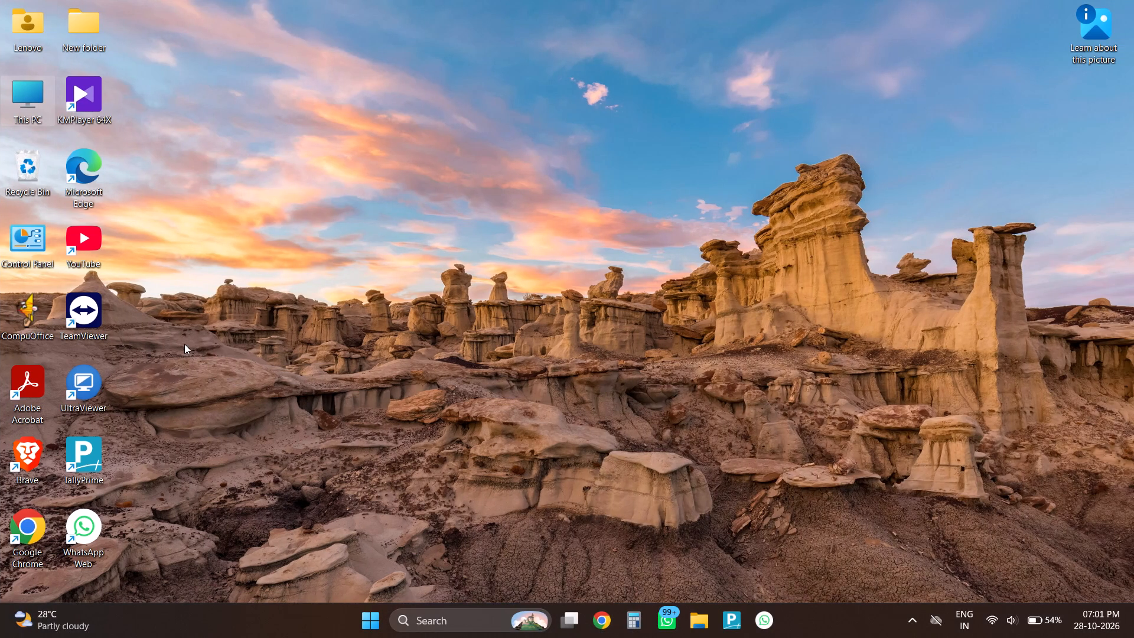
pyautogui.click(569, 629)
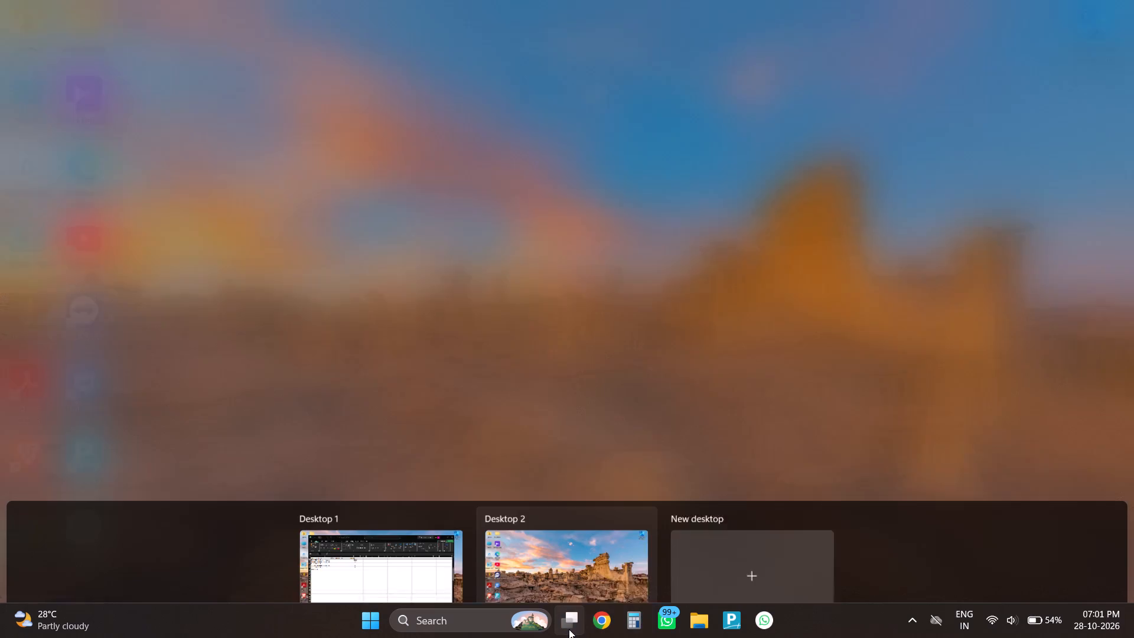
pyautogui.click(433, 540)
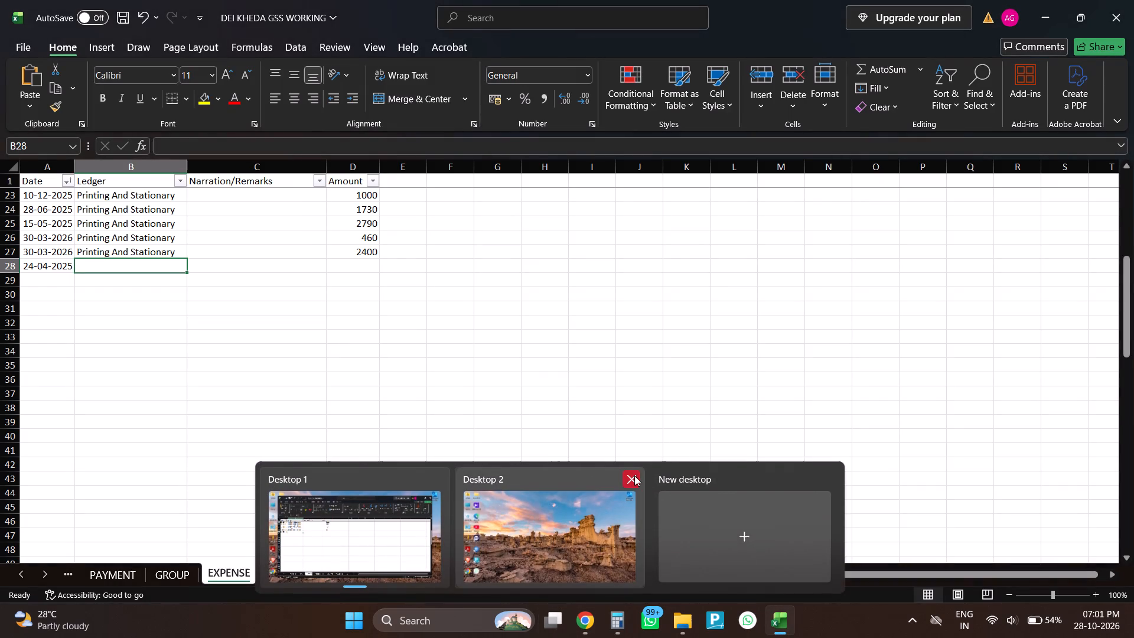
pyautogui.click(634, 476)
pyautogui.click(526, 528)
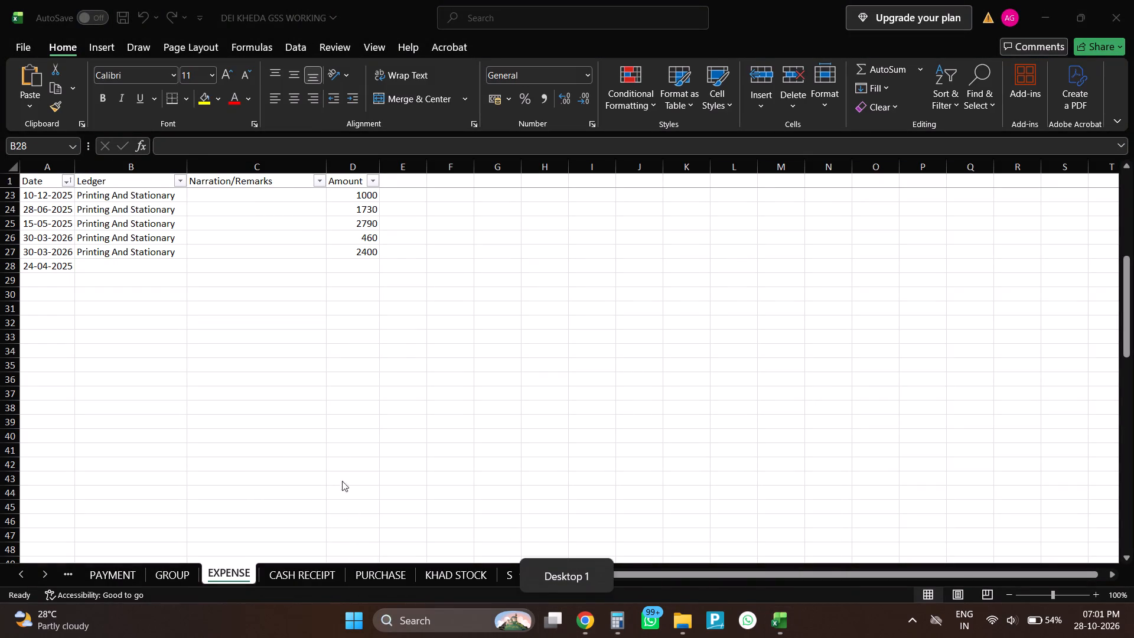
pyautogui.click(397, 341)
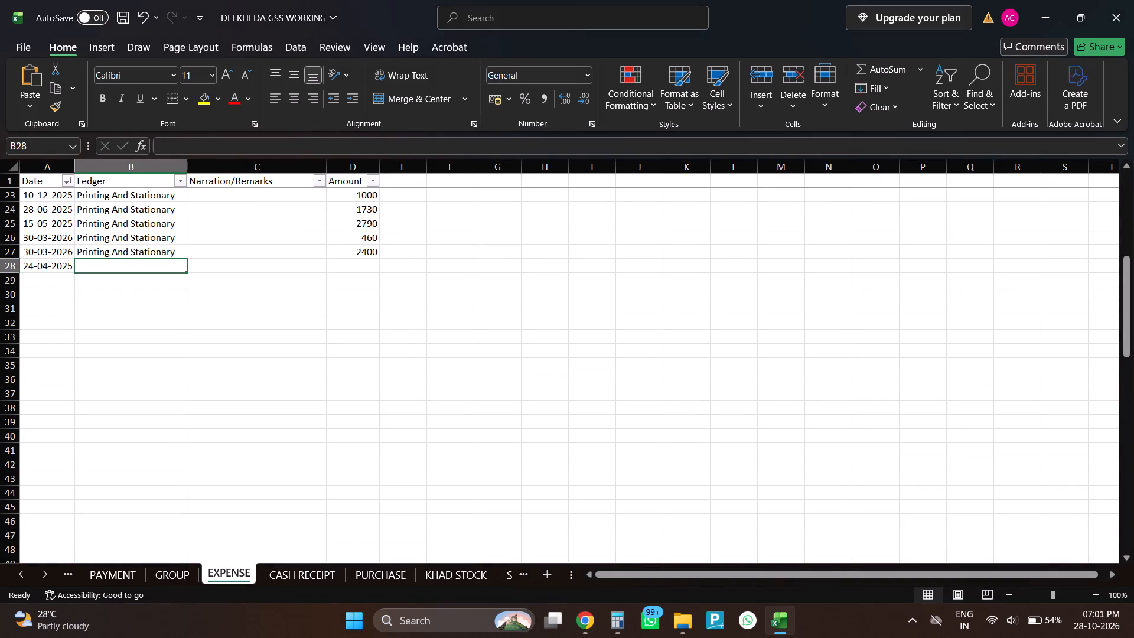
# Complete row 28 by copying the Printing And Stationary ledger from the row above and entering an amount of 1390.
pyautogui.hotkey('ctrl', 'd')
pyautogui.press('Right')
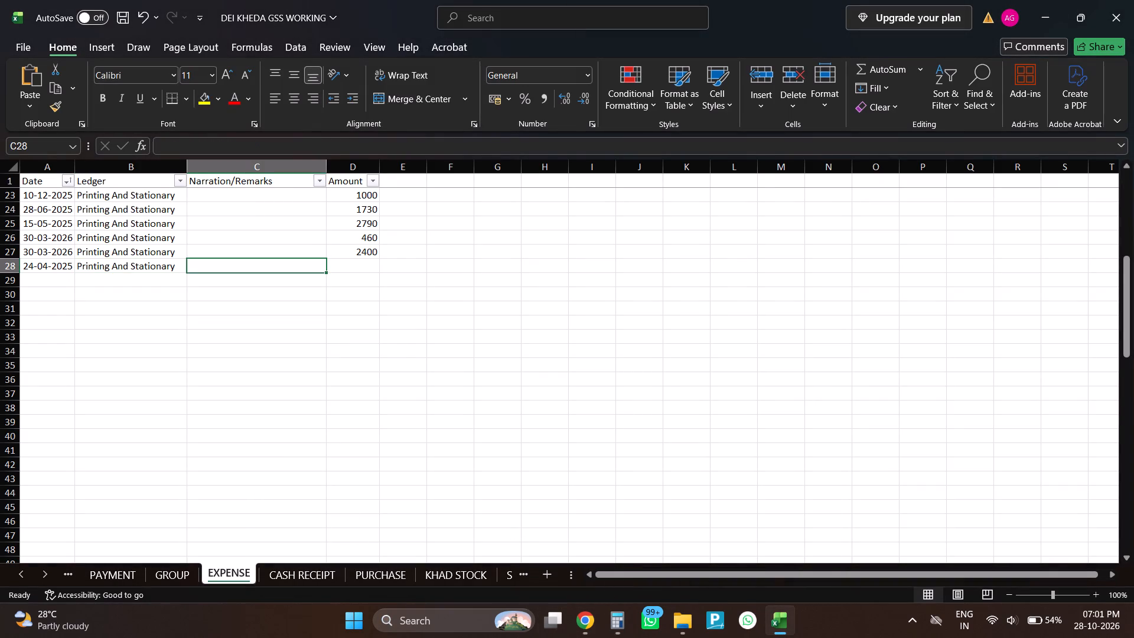
pyautogui.press('Right')
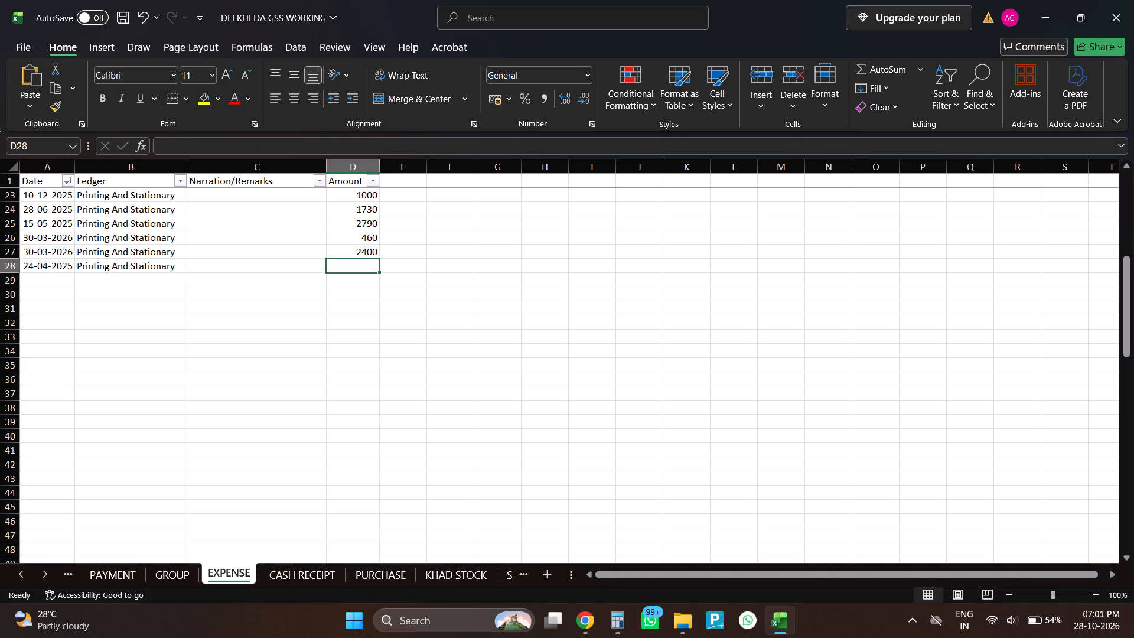
pyautogui.write('1390')
pyautogui.press('Return')
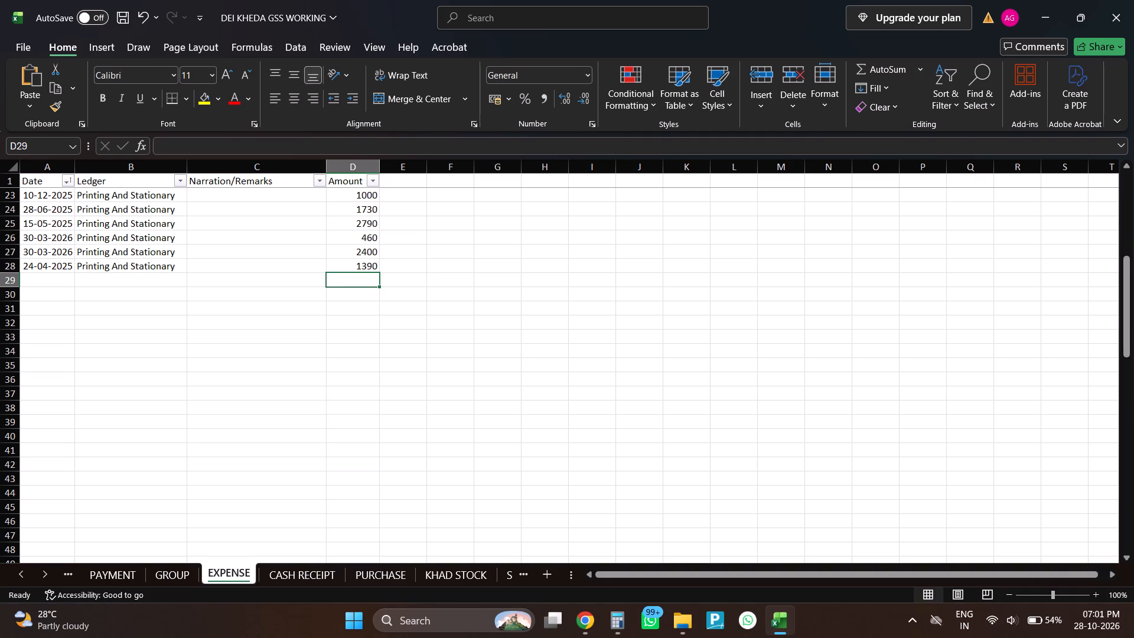
# Record an Electricity Exp expense in row 29 dated 15-12-2025 with an amount of 520.
pyautogui.press('Left')
pyautogui.press('Left')
pyautogui.press('Left')
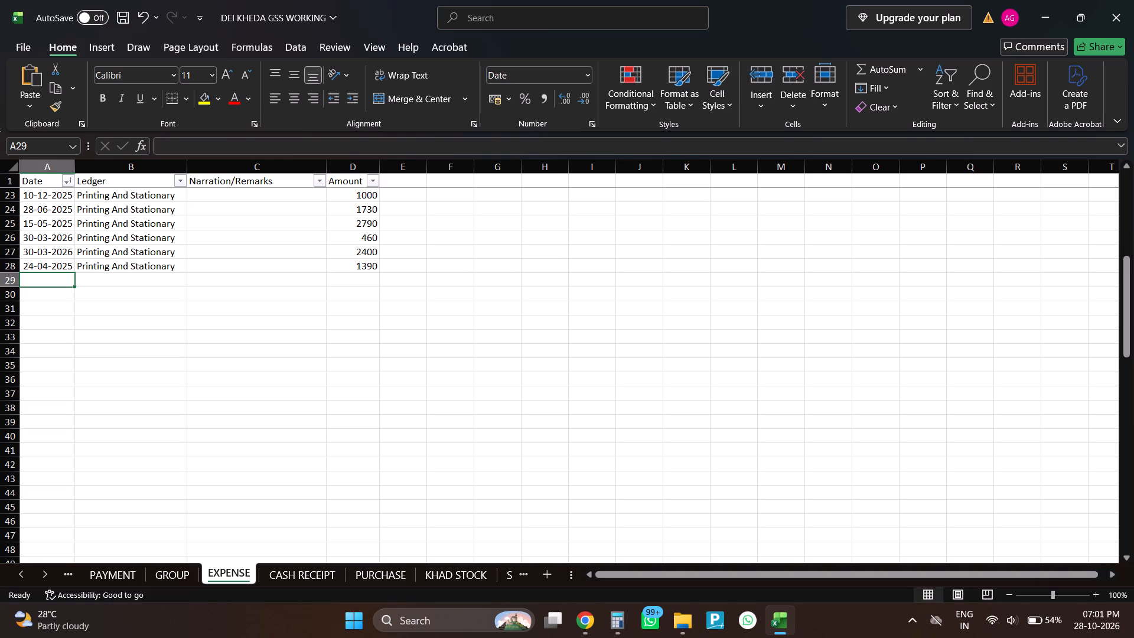
pyautogui.write('15-12-25')
pyautogui.press('Return')
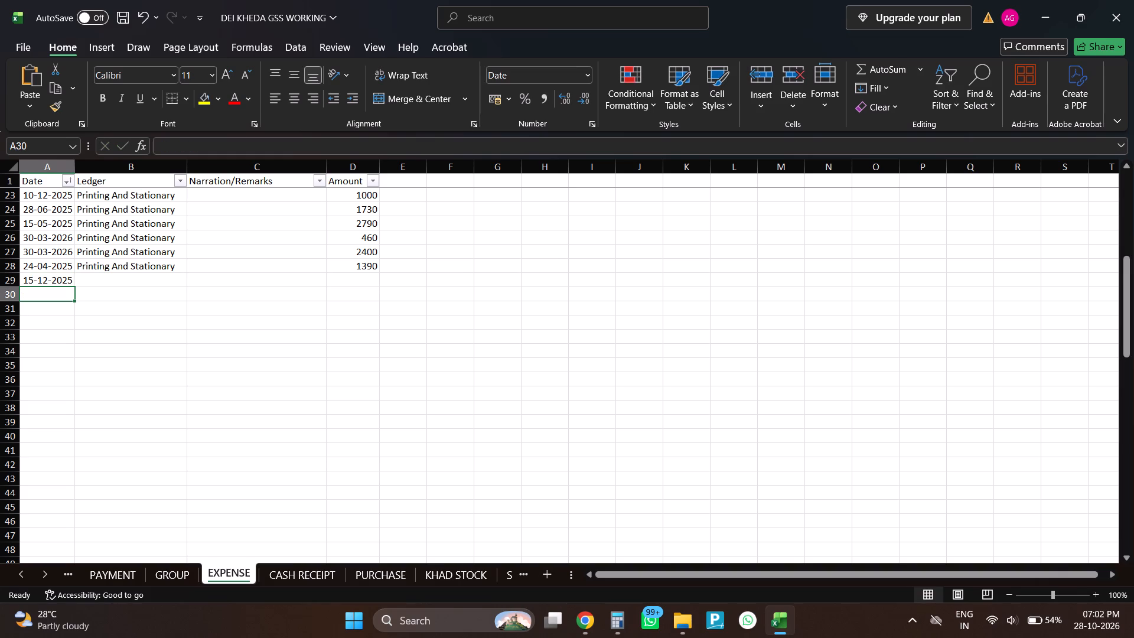
pyautogui.press('Up')
pyautogui.press('Right')
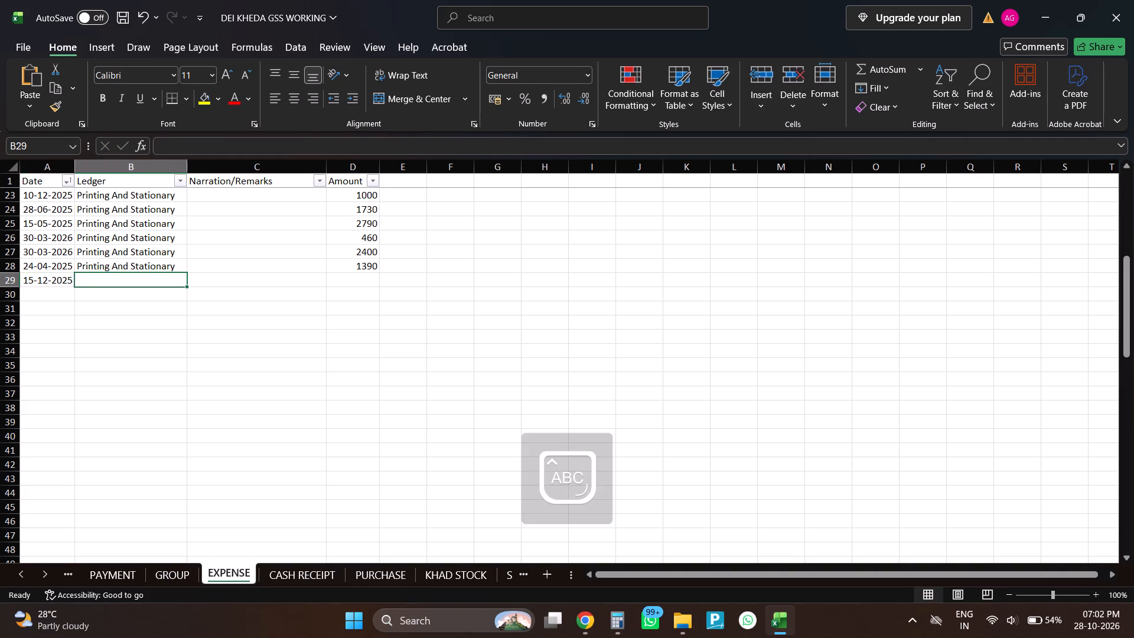
pyautogui.press('BackSpace')
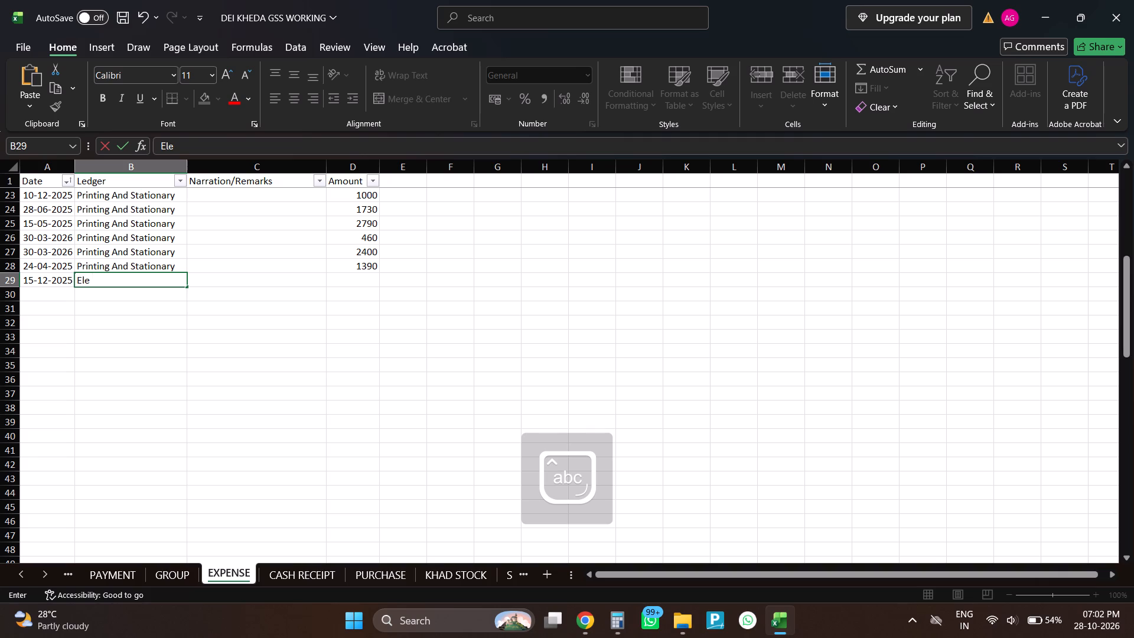
pyautogui.write('ctric')
pyautogui.write('xp')
pyautogui.press('Return')
pyautogui.press('Up')
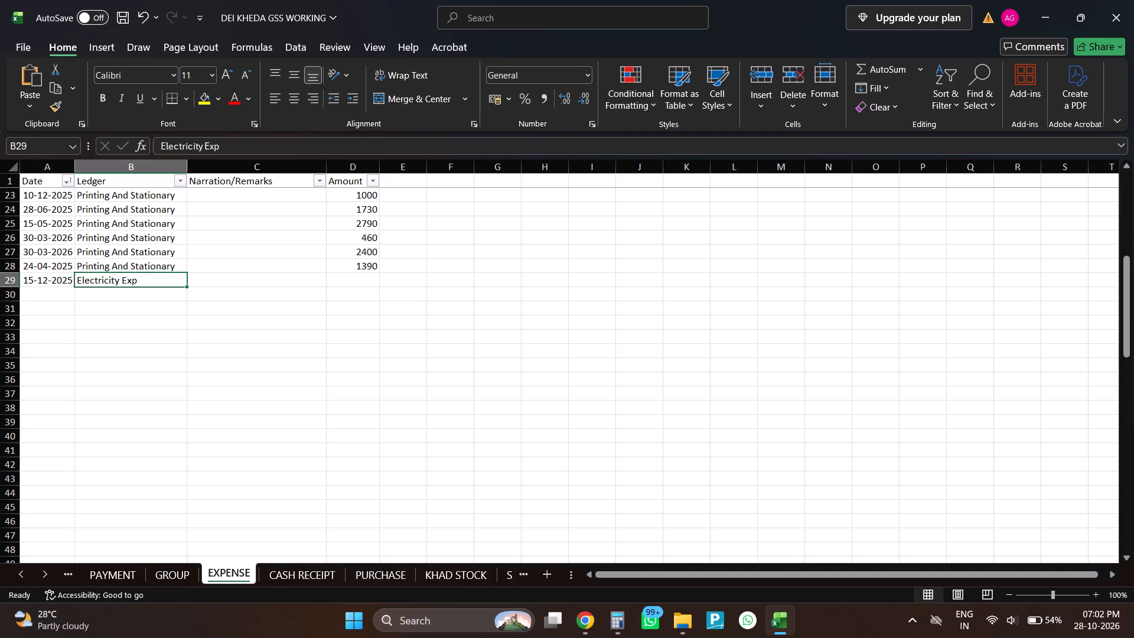
pyautogui.press('Right')
pyautogui.press('Right')
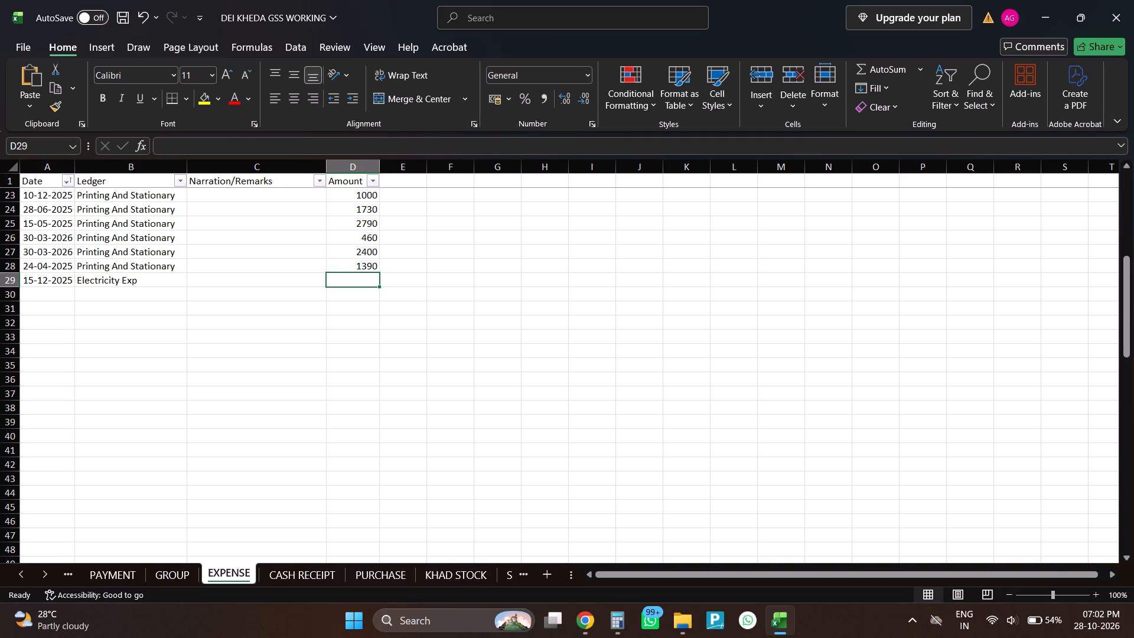
pyautogui.write('520')
pyautogui.press('Return')
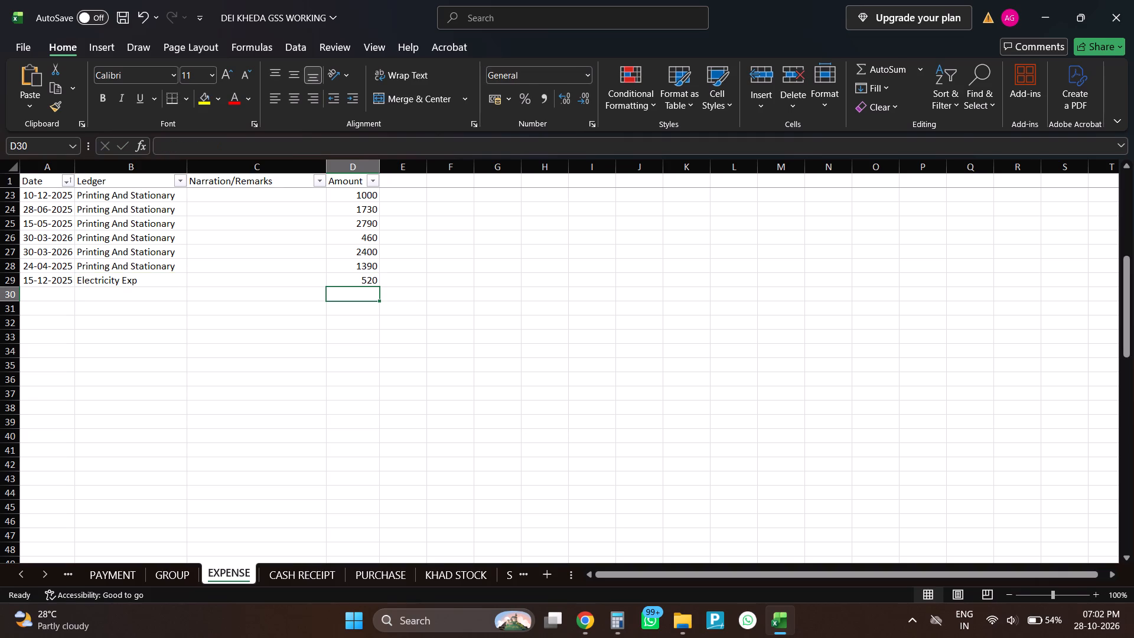
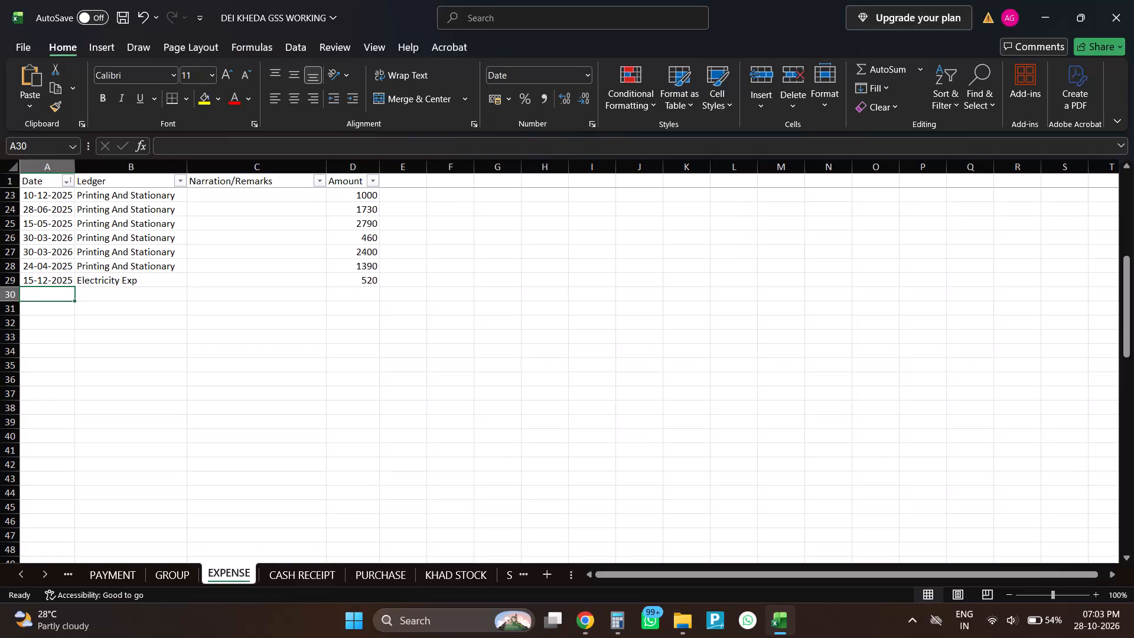
# Record an expense in row 30 dated 15-09-2025, copying the Electricity Exp ledger from the row above, with an amount of 591.
pyautogui.write('15-9')
pyautogui.write('-25')
pyautogui.press('Return')
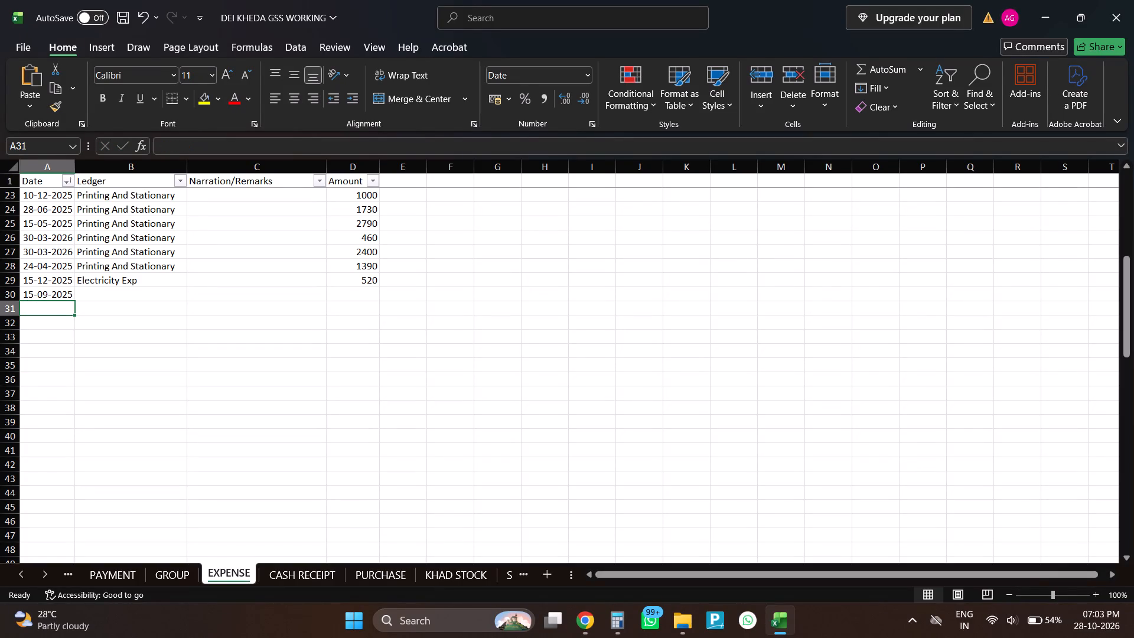
pyautogui.press('Up')
pyautogui.press('Right')
pyautogui.hotkey('ctrl', 'd')
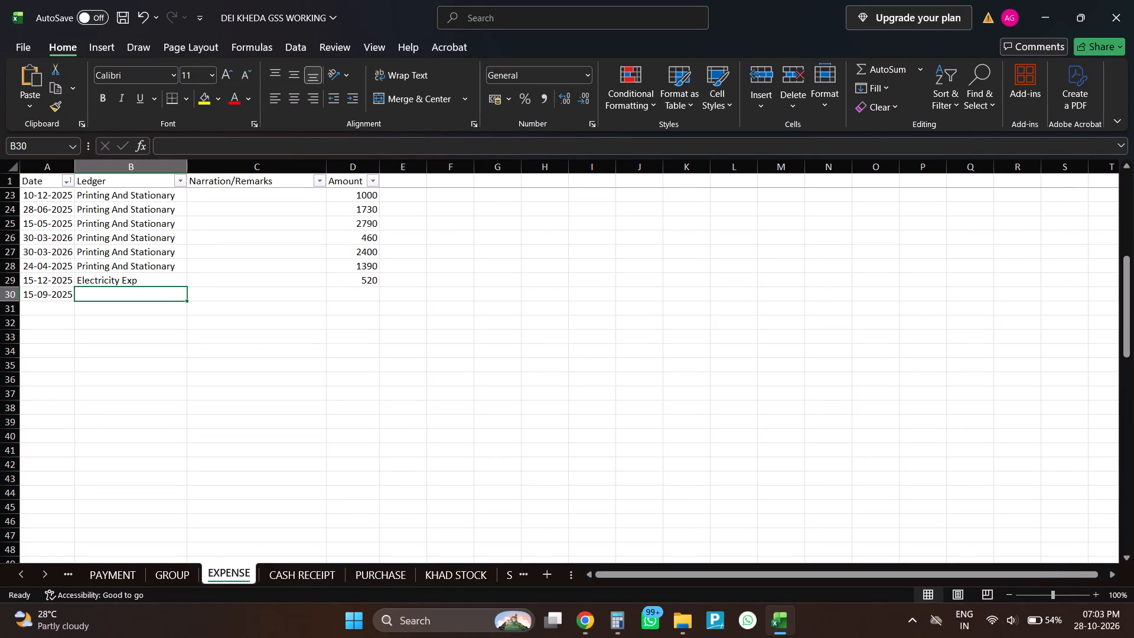
pyautogui.press('Right')
pyautogui.press('Right')
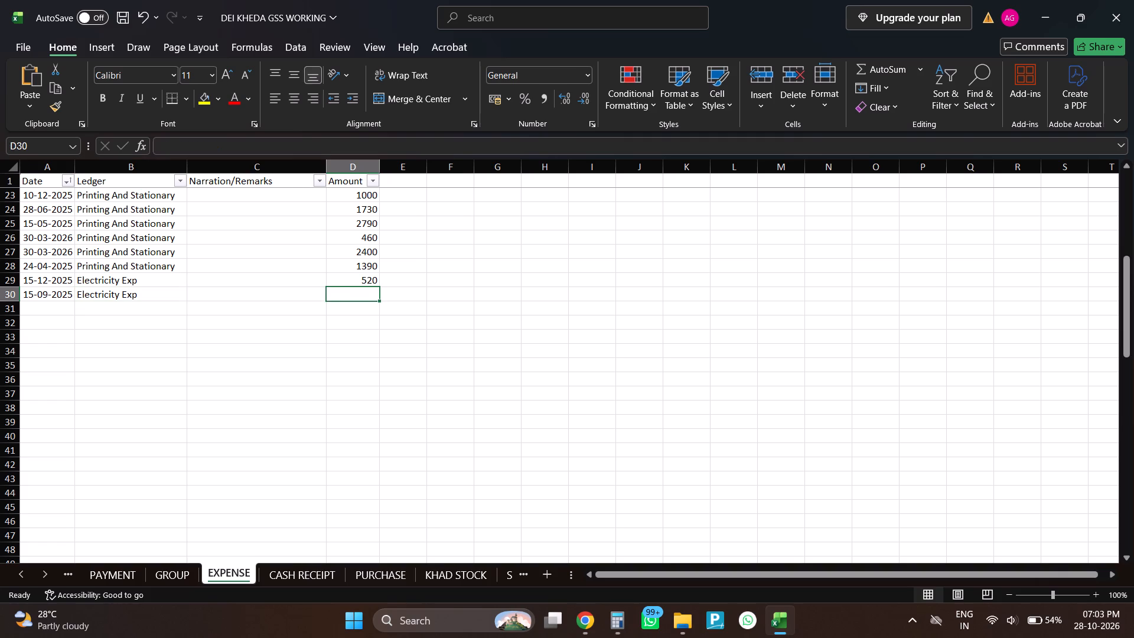
pyautogui.write('591')
pyautogui.press('Return')
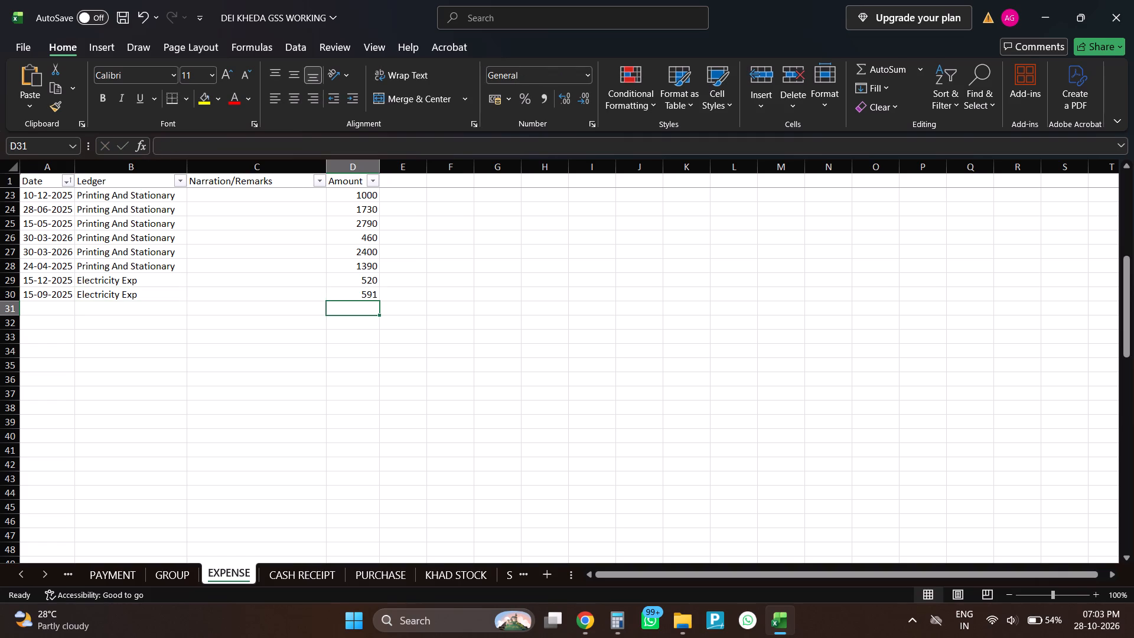
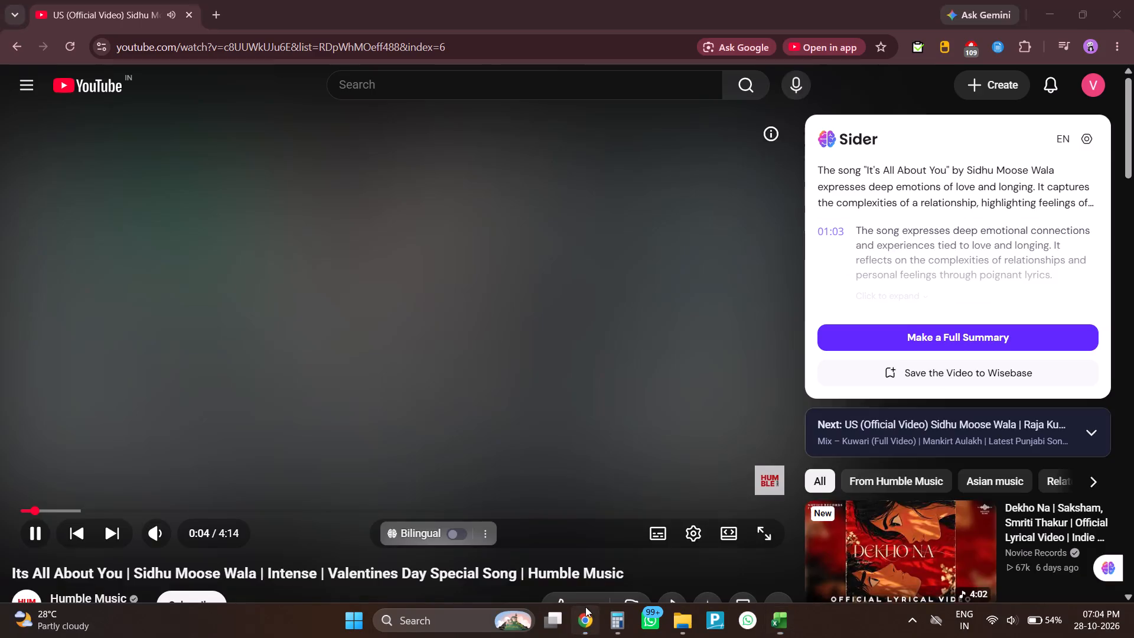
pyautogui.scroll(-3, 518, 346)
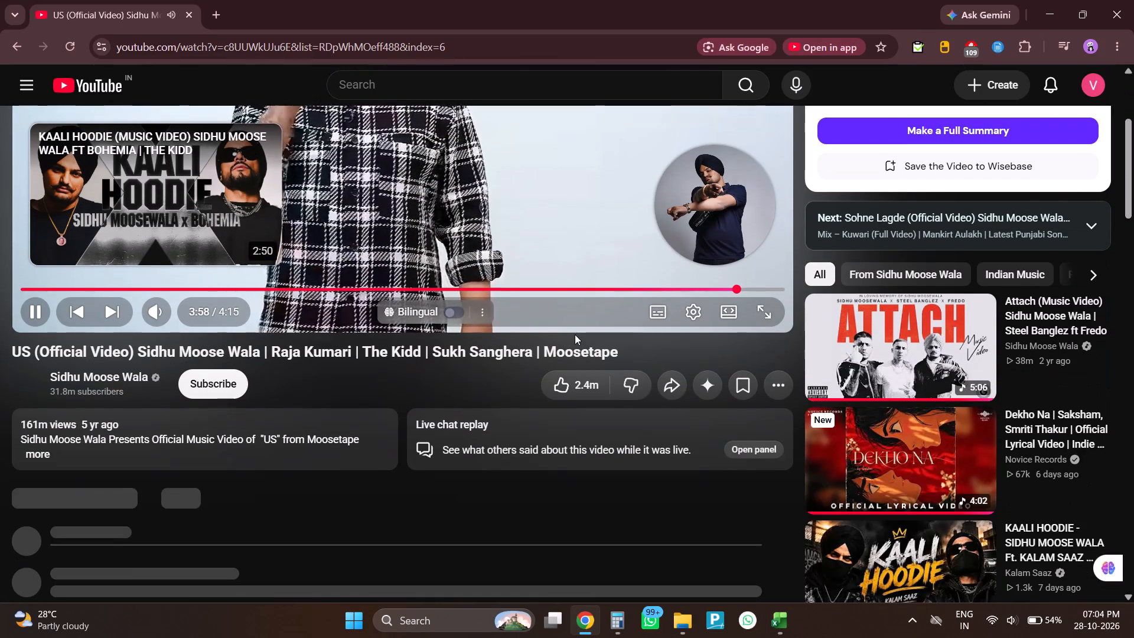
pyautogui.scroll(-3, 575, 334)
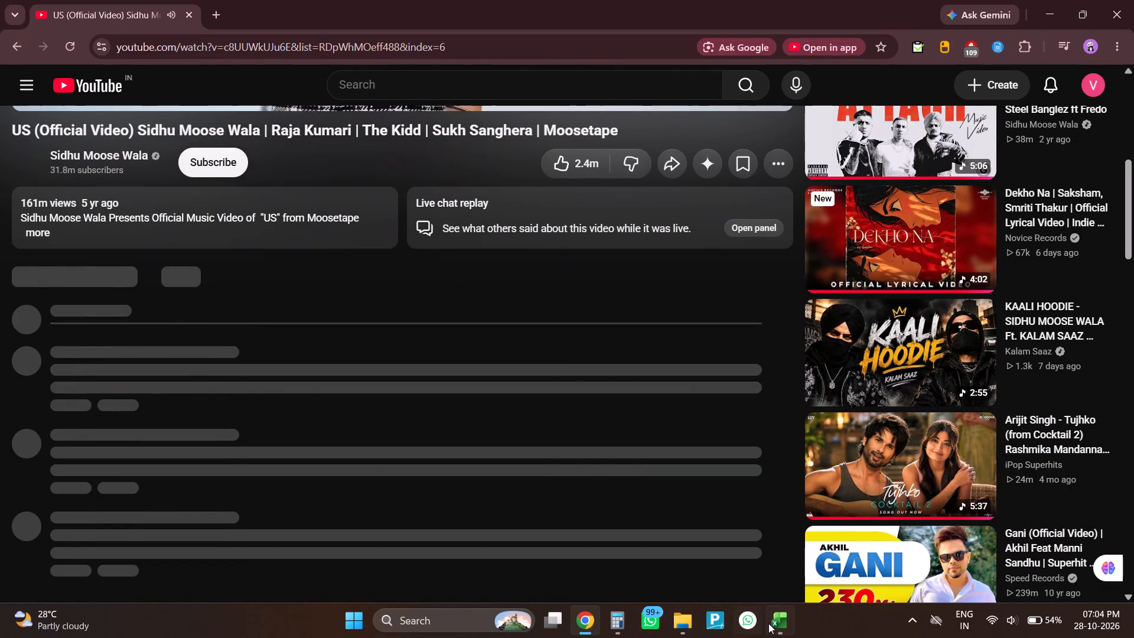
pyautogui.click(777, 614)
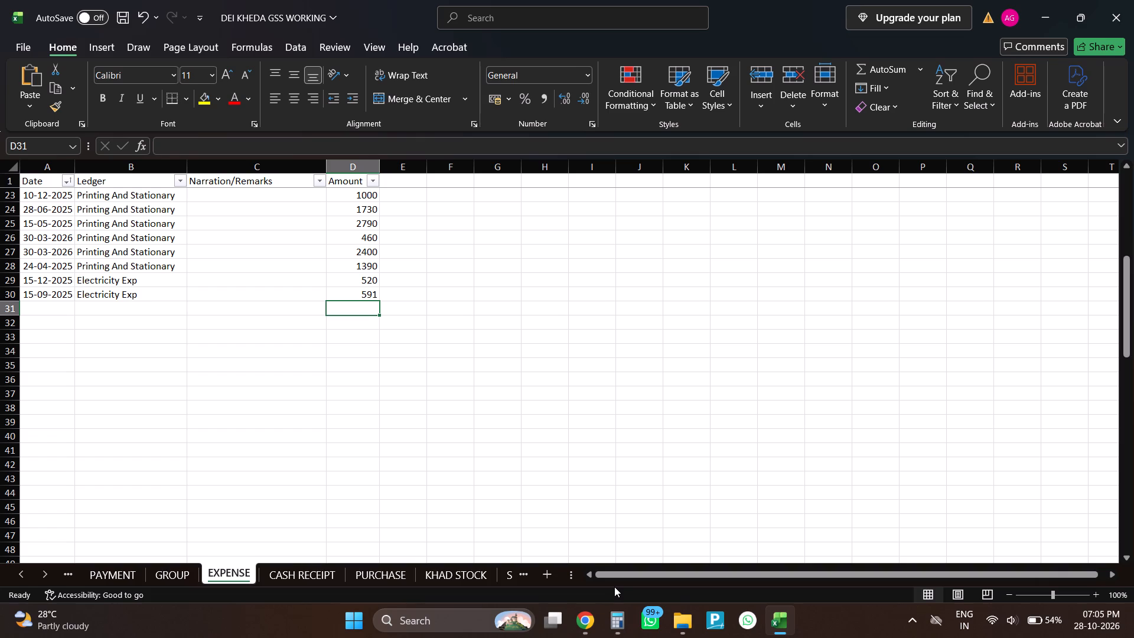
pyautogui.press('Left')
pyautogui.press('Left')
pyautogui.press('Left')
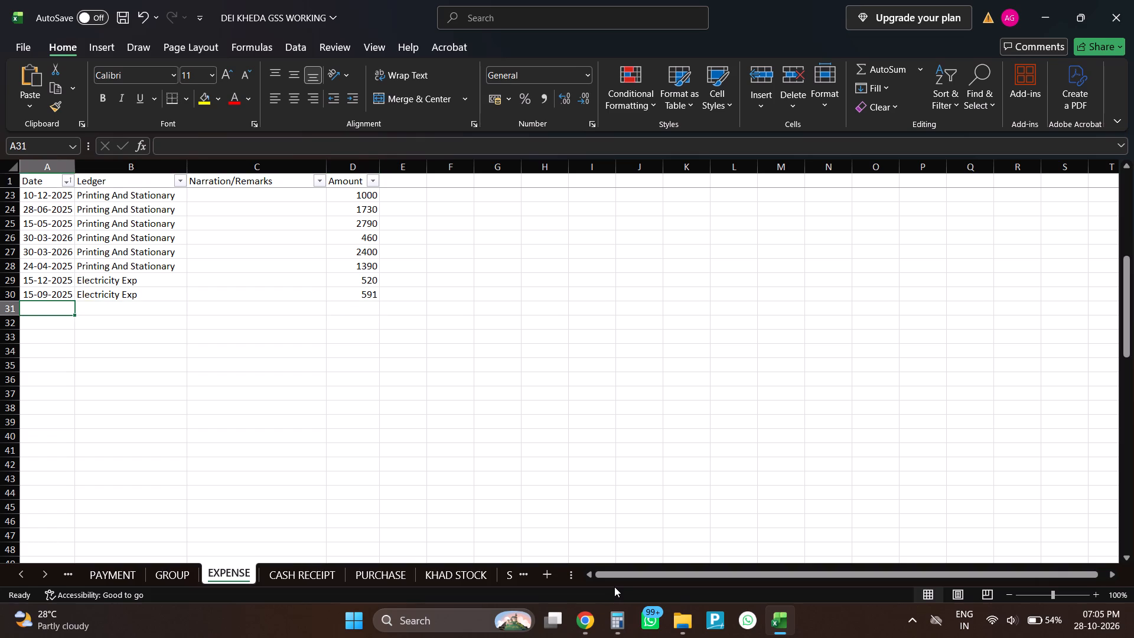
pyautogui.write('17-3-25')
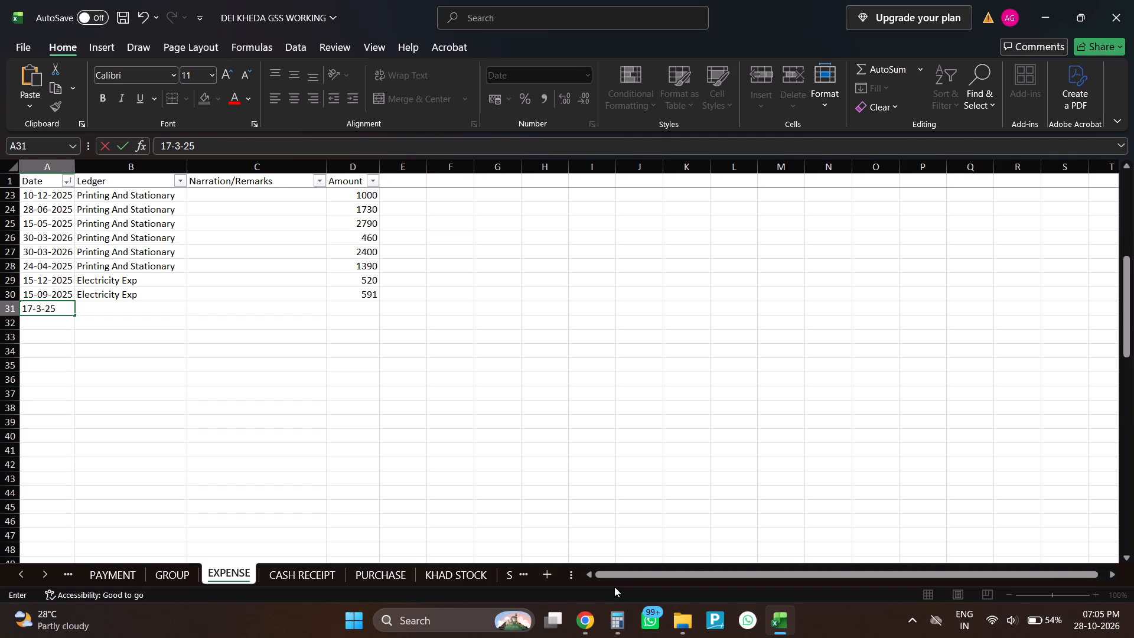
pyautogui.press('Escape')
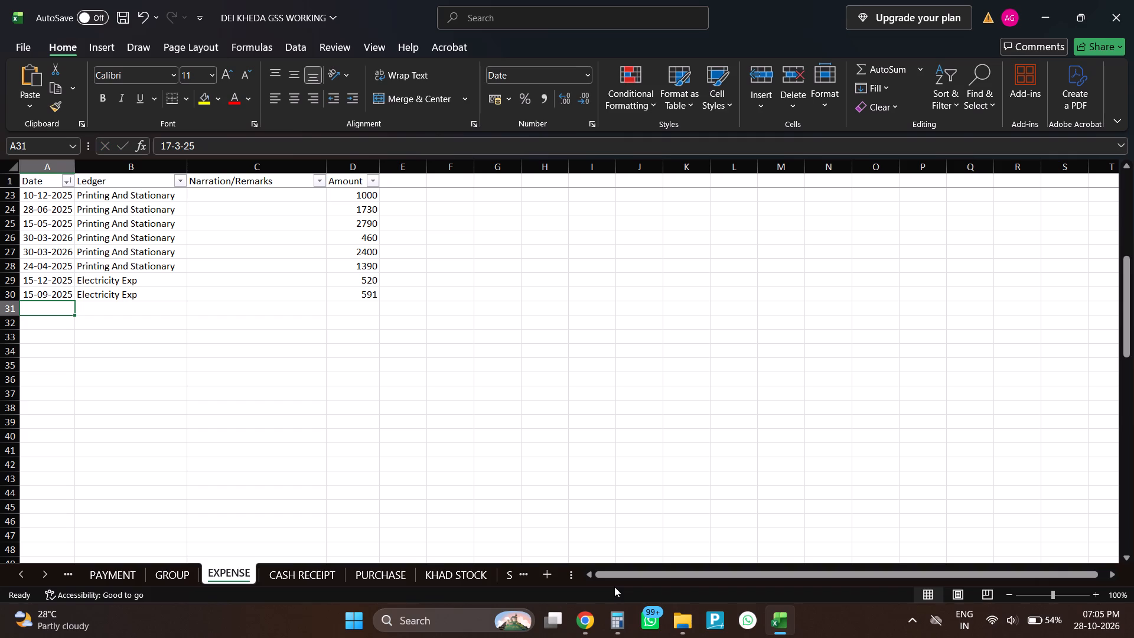
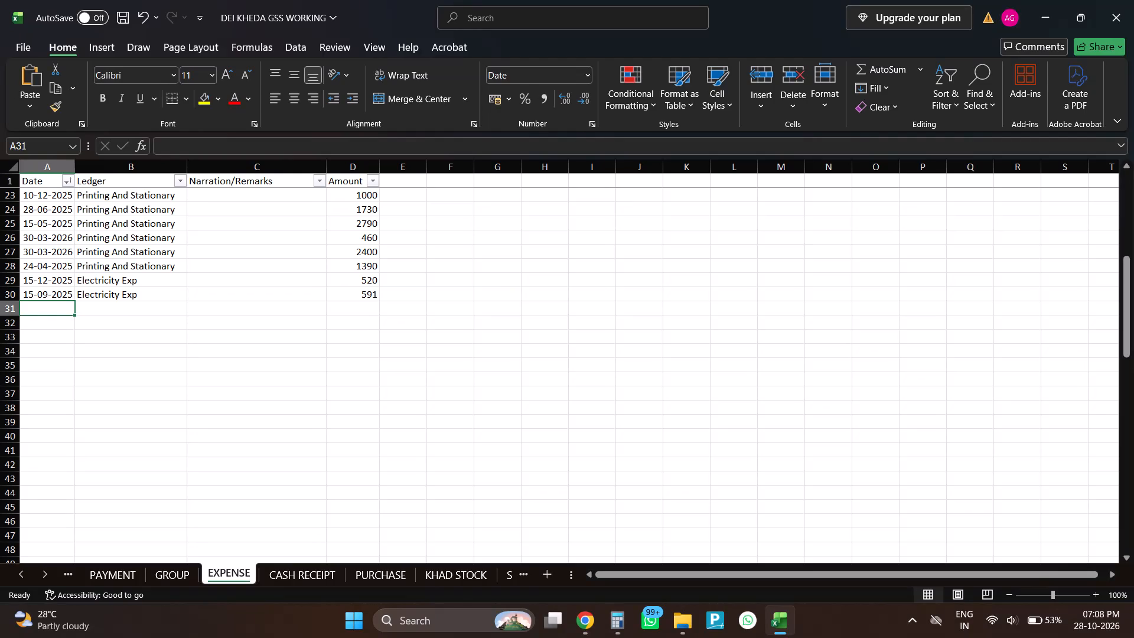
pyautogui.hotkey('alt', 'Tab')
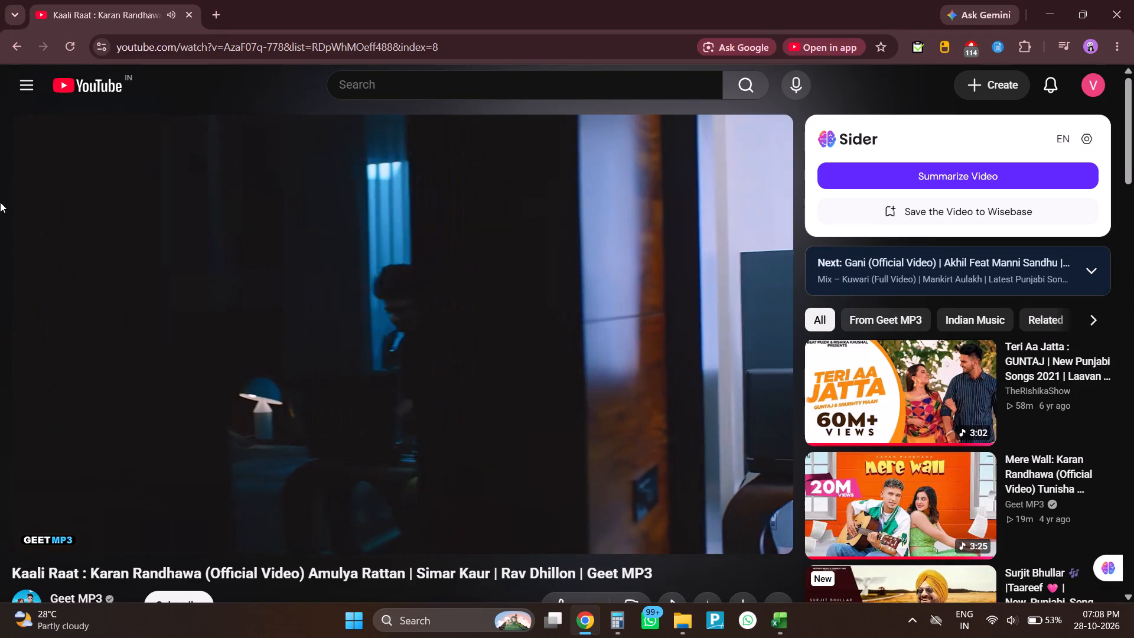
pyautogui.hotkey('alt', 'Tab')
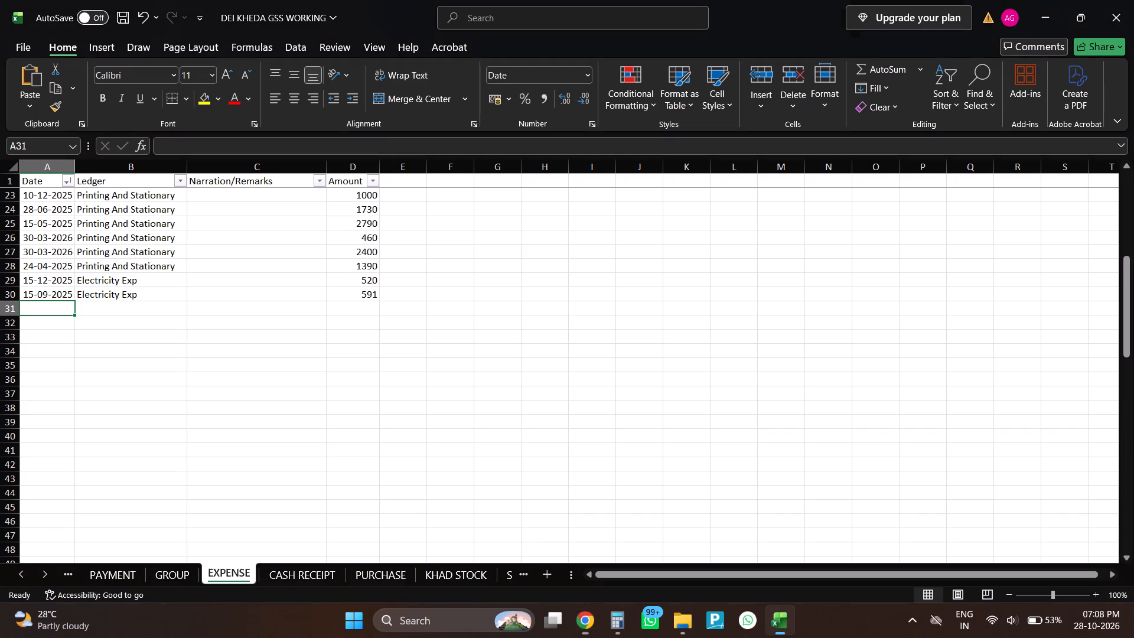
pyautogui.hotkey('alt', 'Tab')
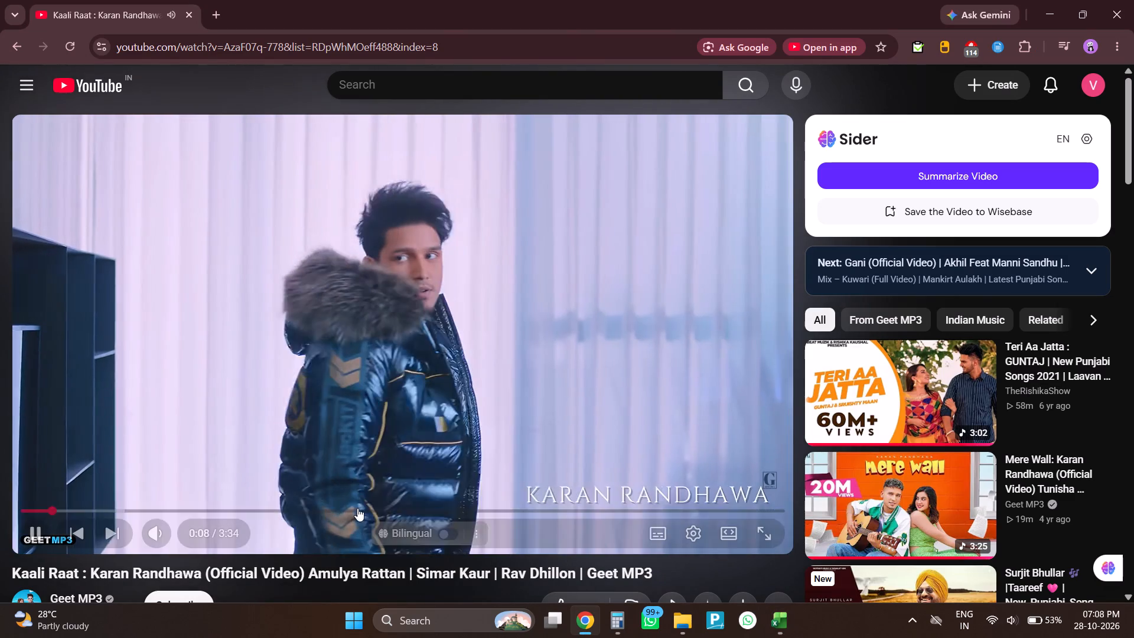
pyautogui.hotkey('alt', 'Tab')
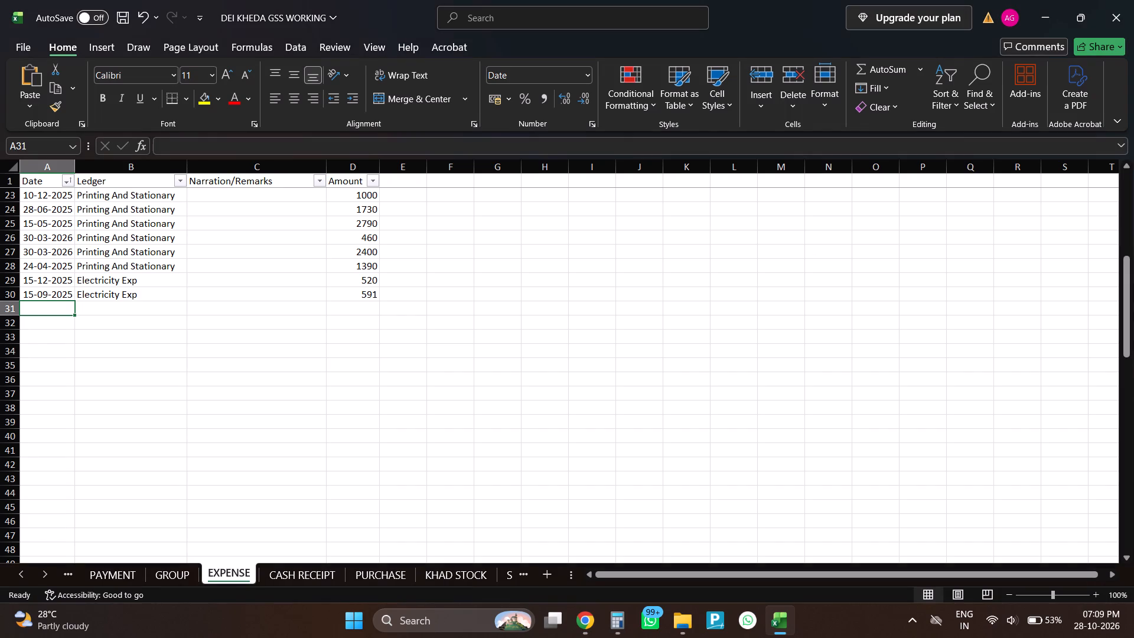
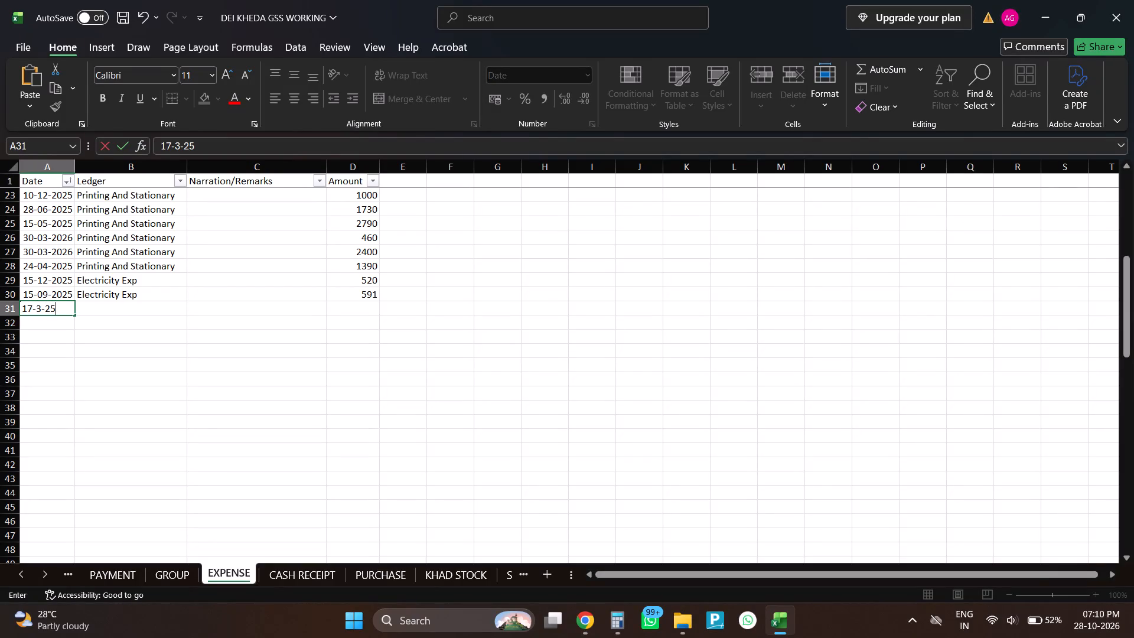
# Complete row 31 of the EXPENSE sheet as an Electricity Exp entry dated 17-03-2025 with amount 513.
pyautogui.press('Return')
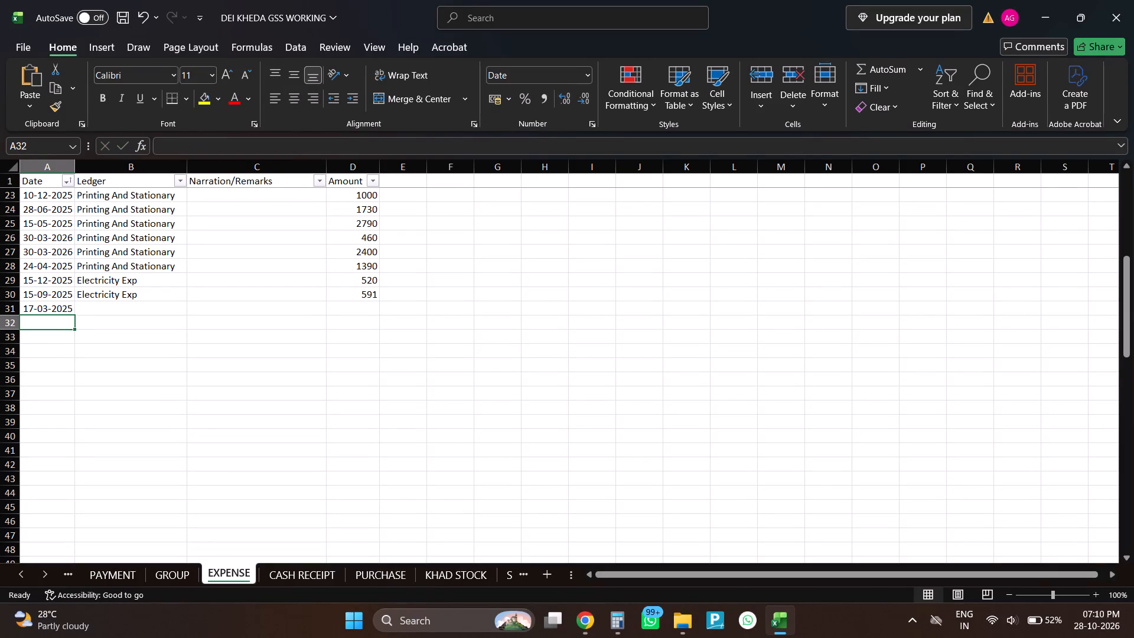
pyautogui.press('Up')
pyautogui.press('Right')
pyautogui.press('e')
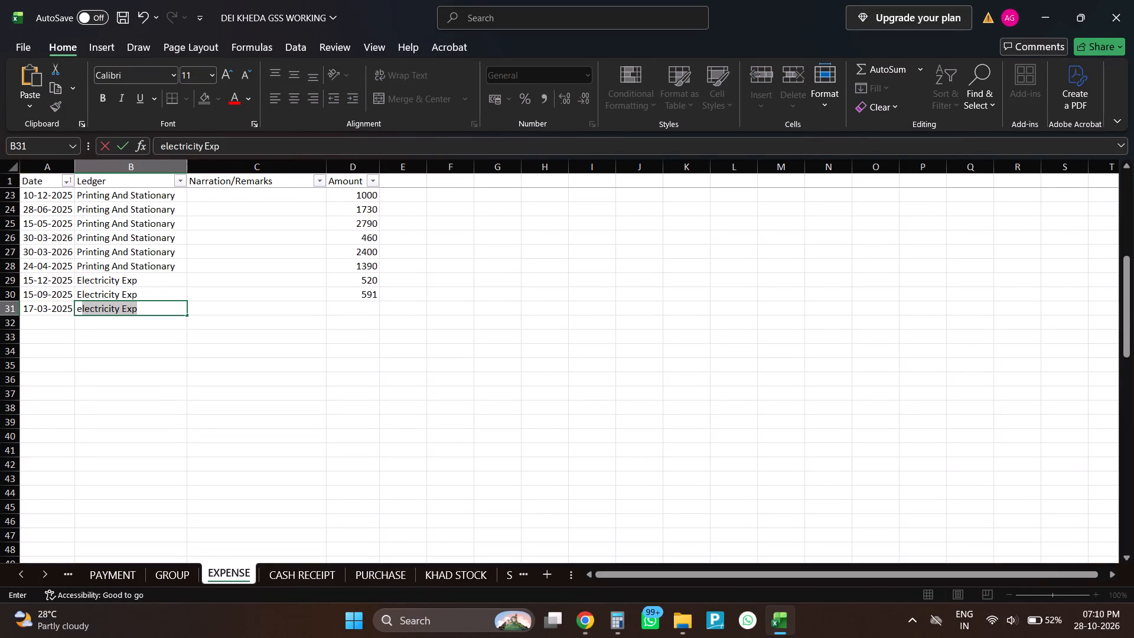
pyautogui.press('Right')
pyautogui.press('Right')
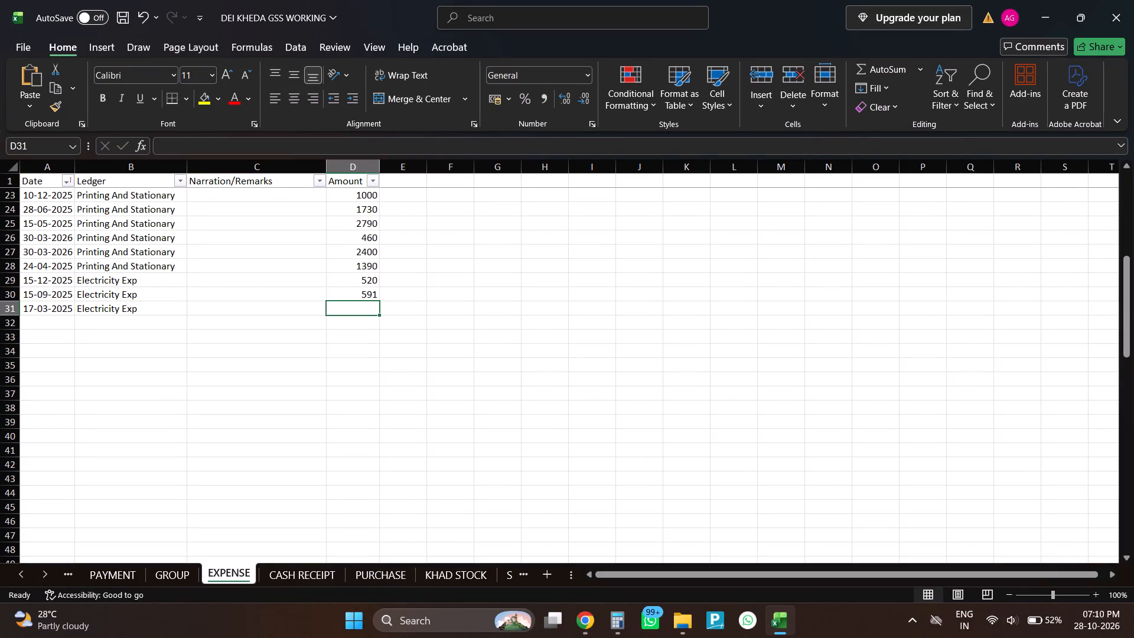
pyautogui.write('513+')
pyautogui.press('Return')
pyautogui.press('BackSpace')
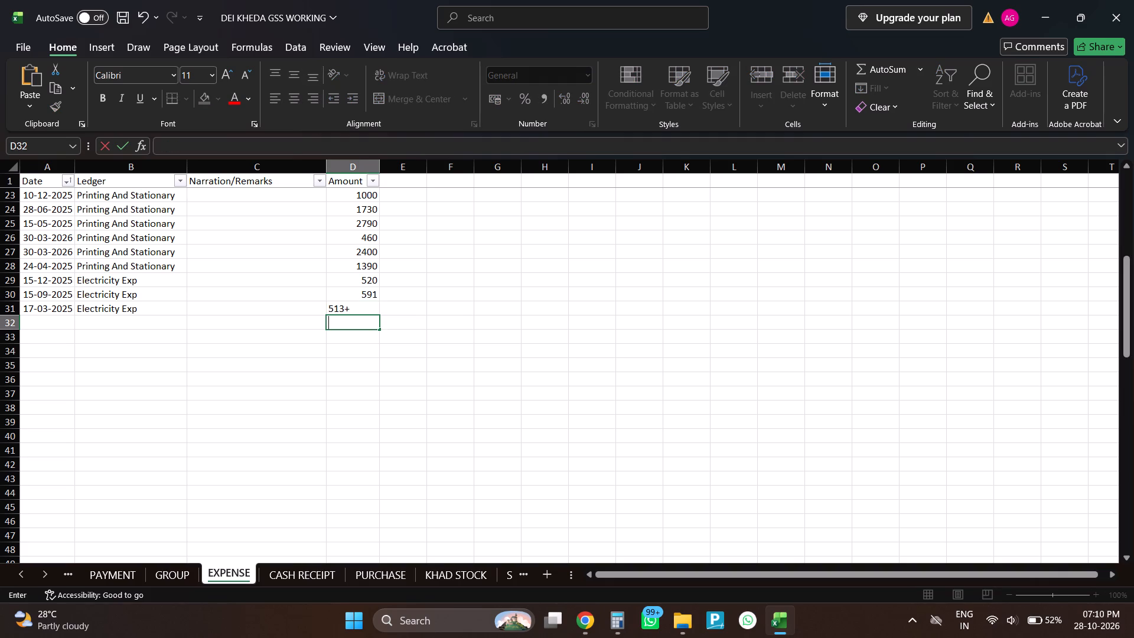
pyautogui.press('Escape')
pyautogui.press('Up')
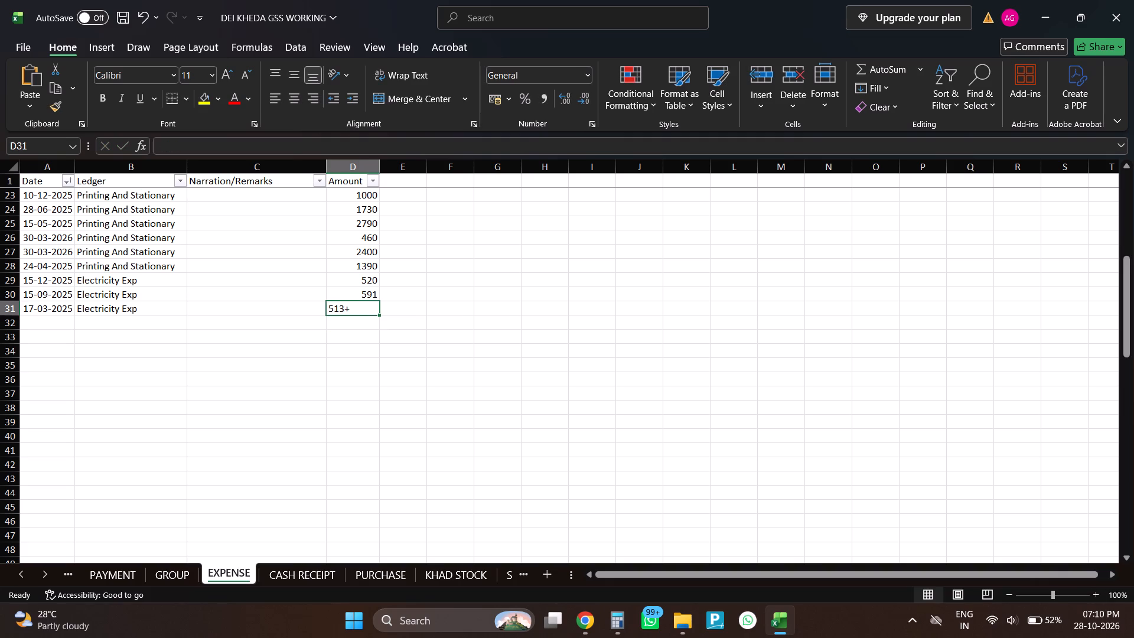
pyautogui.write('513')
pyautogui.press('Return')
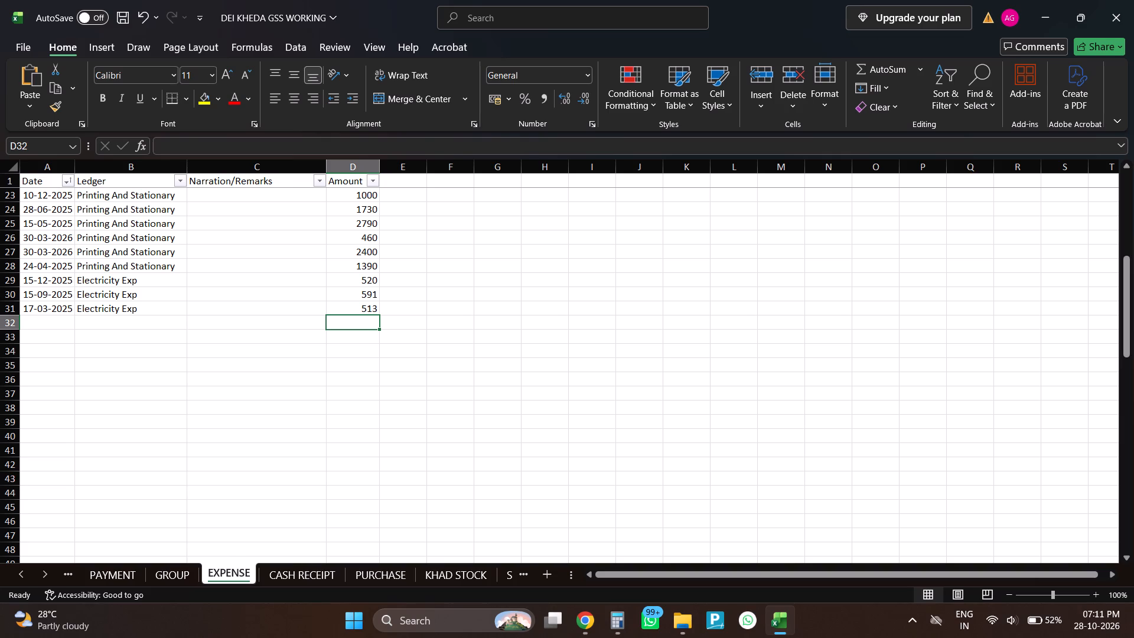
# Highlight the 17-03-2025 Electricity Exp entry in row 31, from Date through Amount, with a red fill.
pyautogui.moveTo(69, 308); pyautogui.dragTo(340, 301)
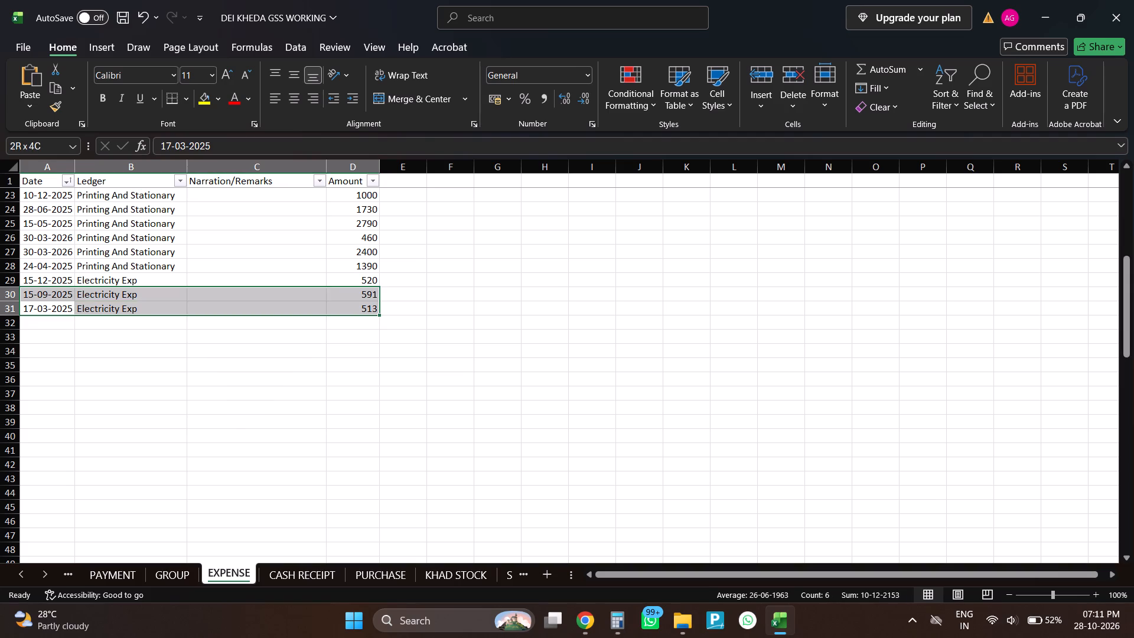
pyautogui.moveTo(340, 301); pyautogui.dragTo(343, 306)
pyautogui.click(218, 99)
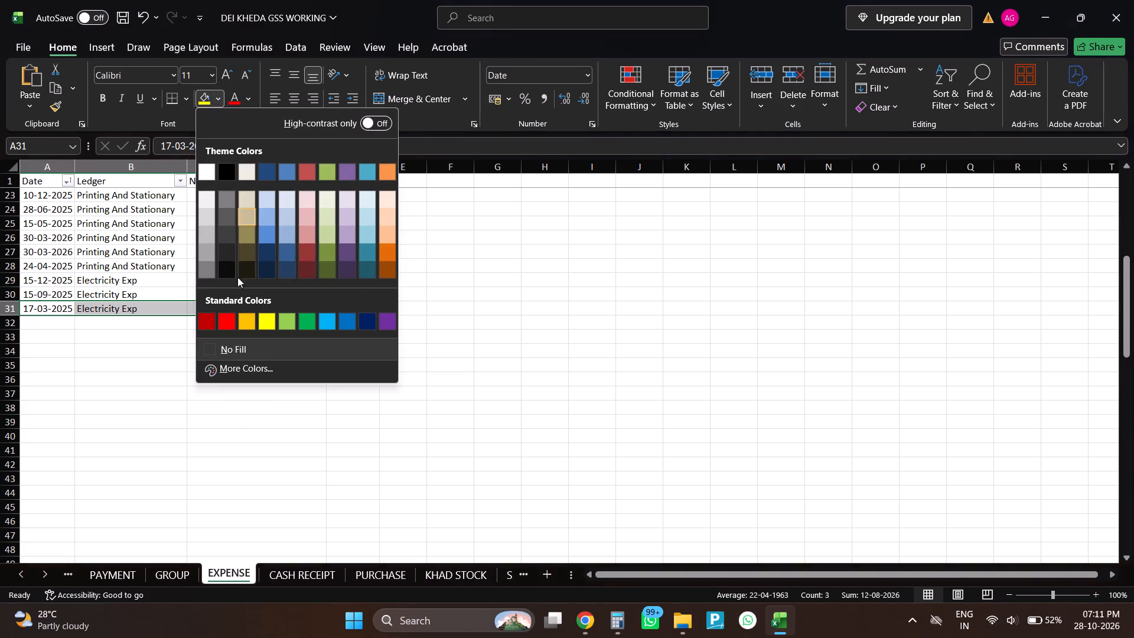
pyautogui.click(231, 316)
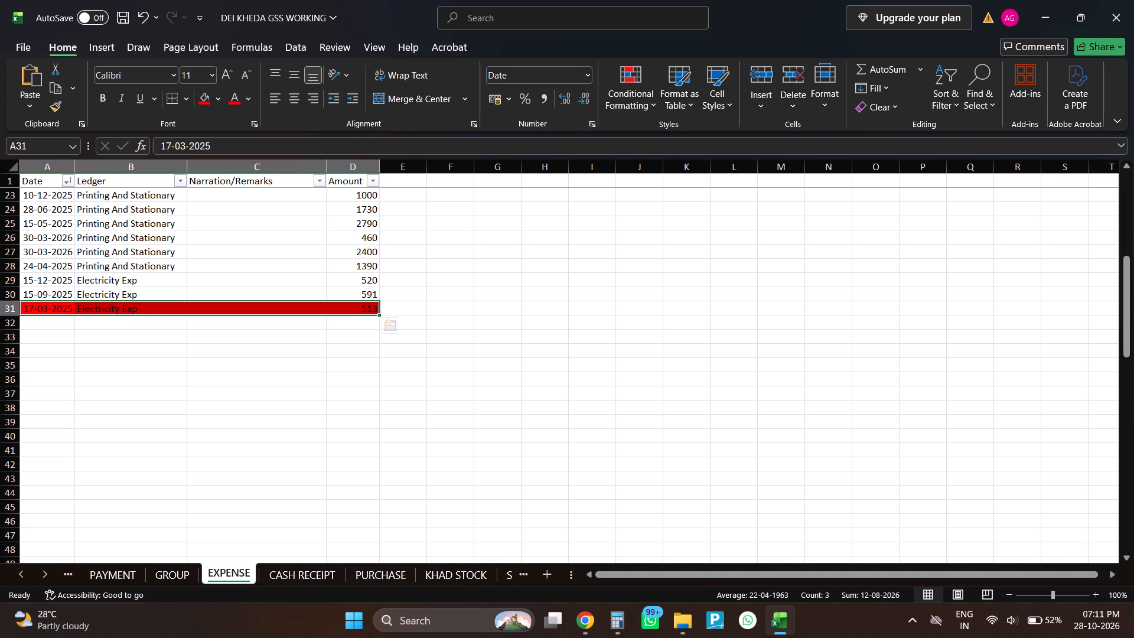
# Record an Electricity Exp entry in row 32 dated 10-03-2026 with amount 546.
pyautogui.press('Down')
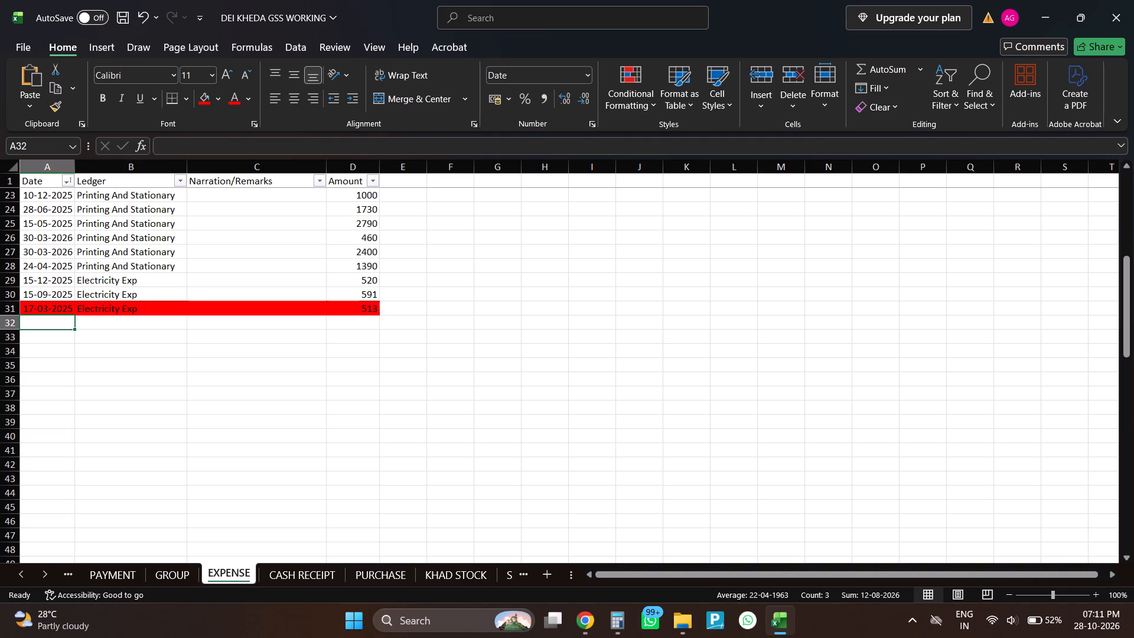
pyautogui.write('10-3-26')
pyautogui.press('Return')
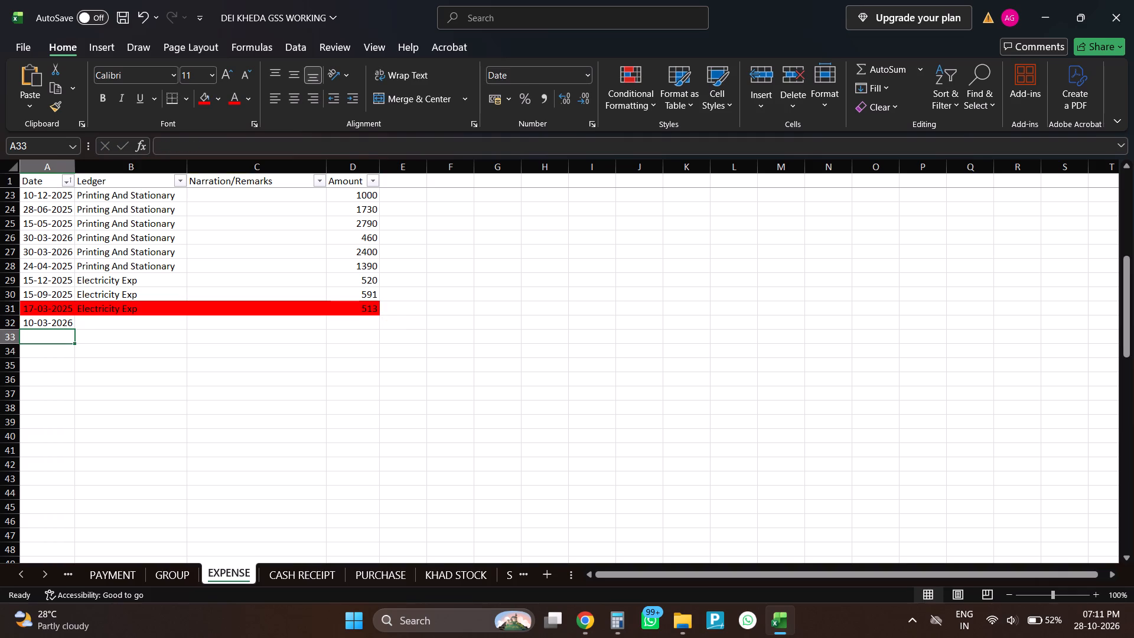
pyautogui.press('Up')
pyautogui.press('Right')
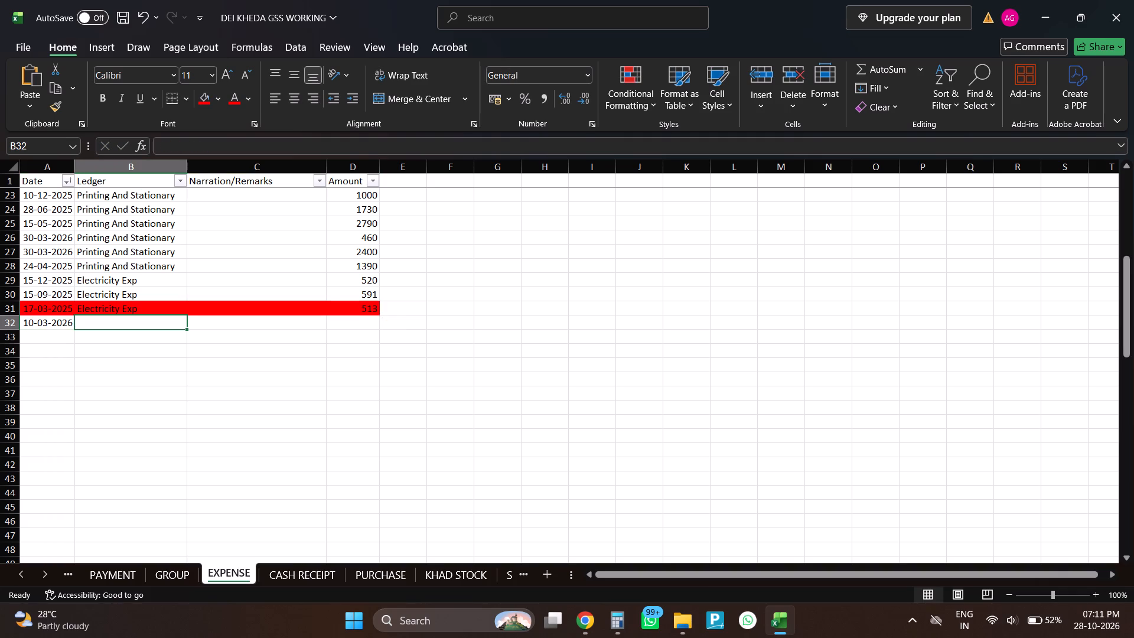
pyautogui.write('el')
pyautogui.press('Right')
pyautogui.press('Right')
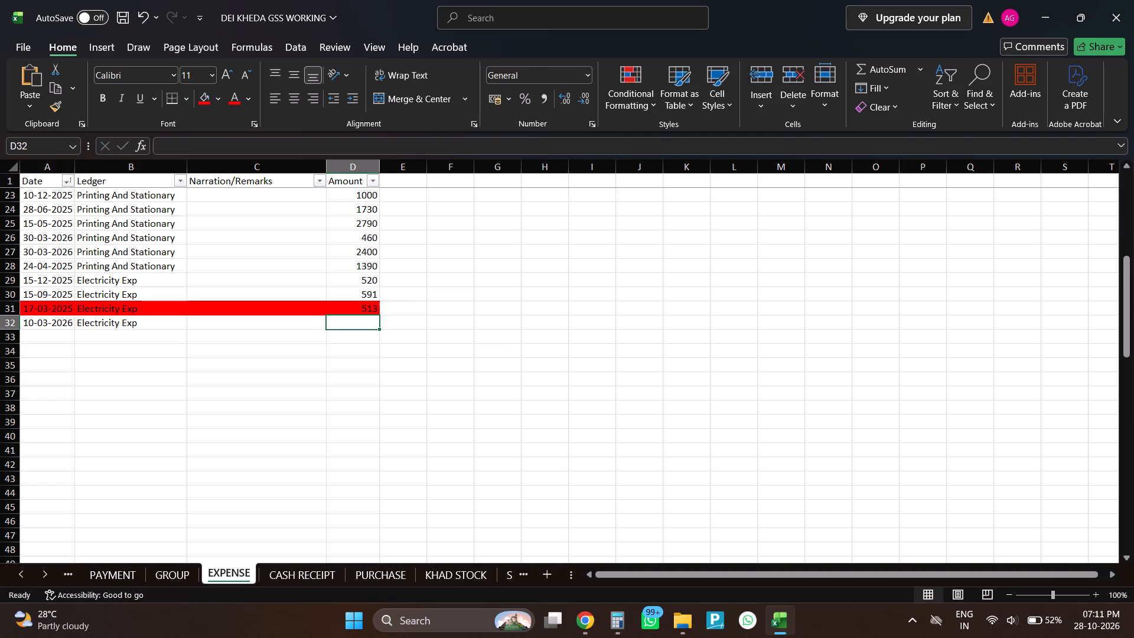
pyautogui.write('546')
pyautogui.press('Return')
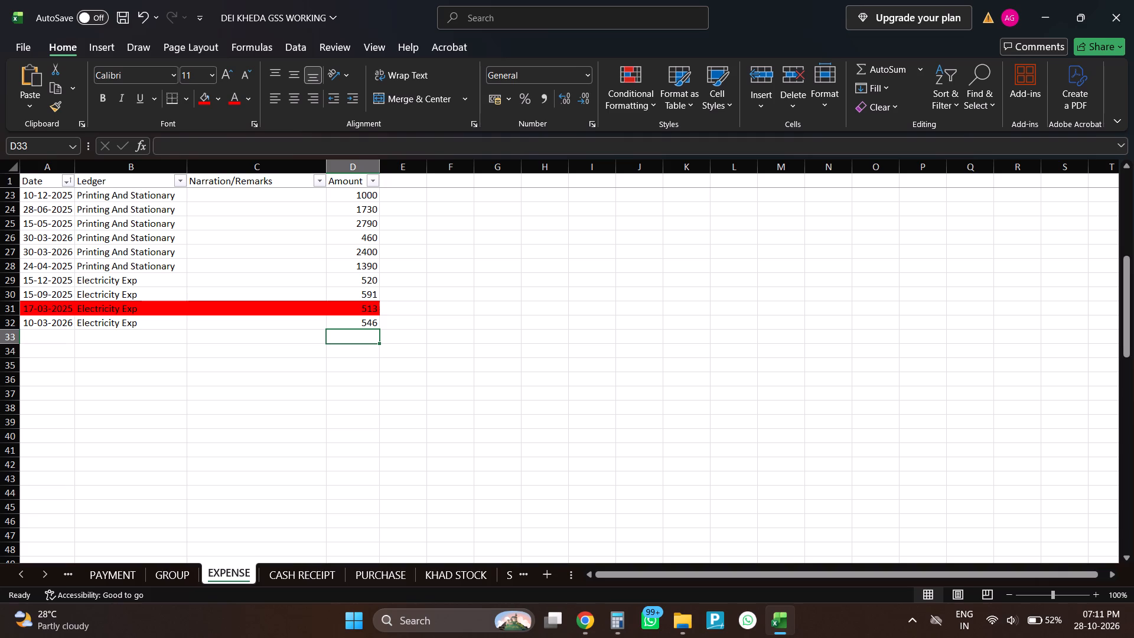
# Record an Electricity Exp entry in row 33 dated 12-03-2026 with amount 546.
pyautogui.press('Down')
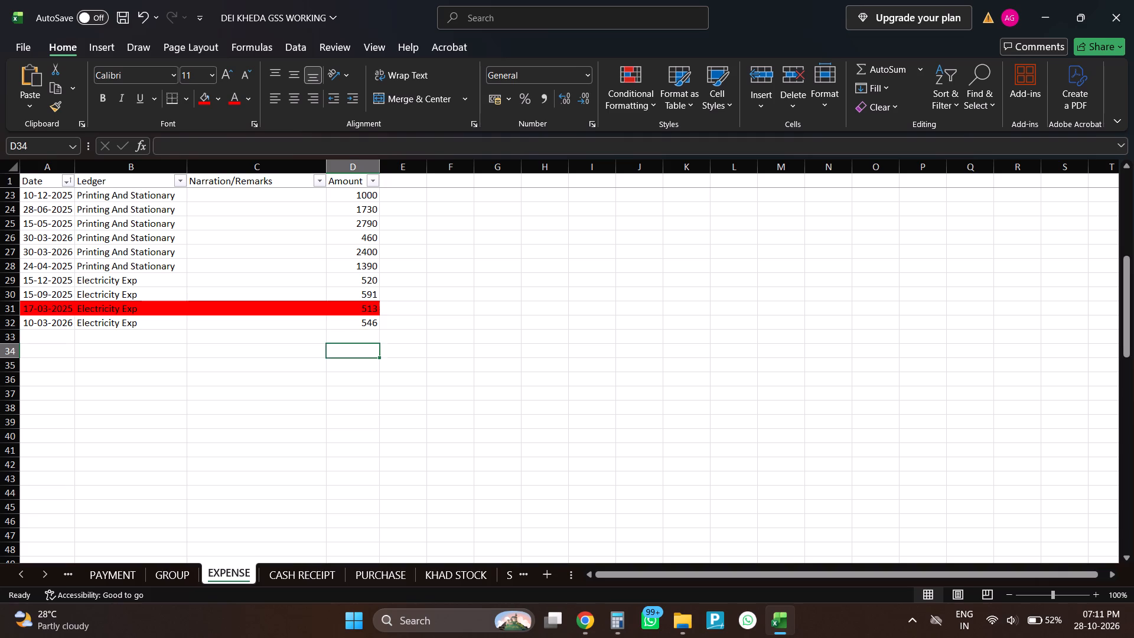
pyautogui.press('Left')
pyautogui.press('Left')
pyautogui.press('Left')
pyautogui.press('Up')
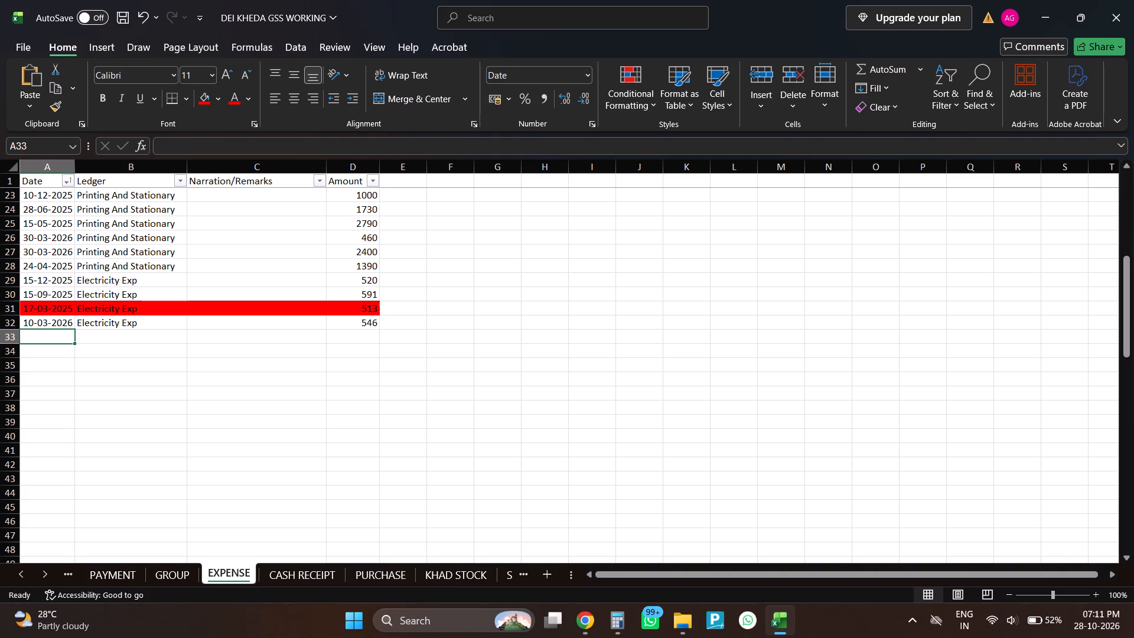
pyautogui.write('12-3-26')
pyautogui.press('Return')
pyautogui.press('Up')
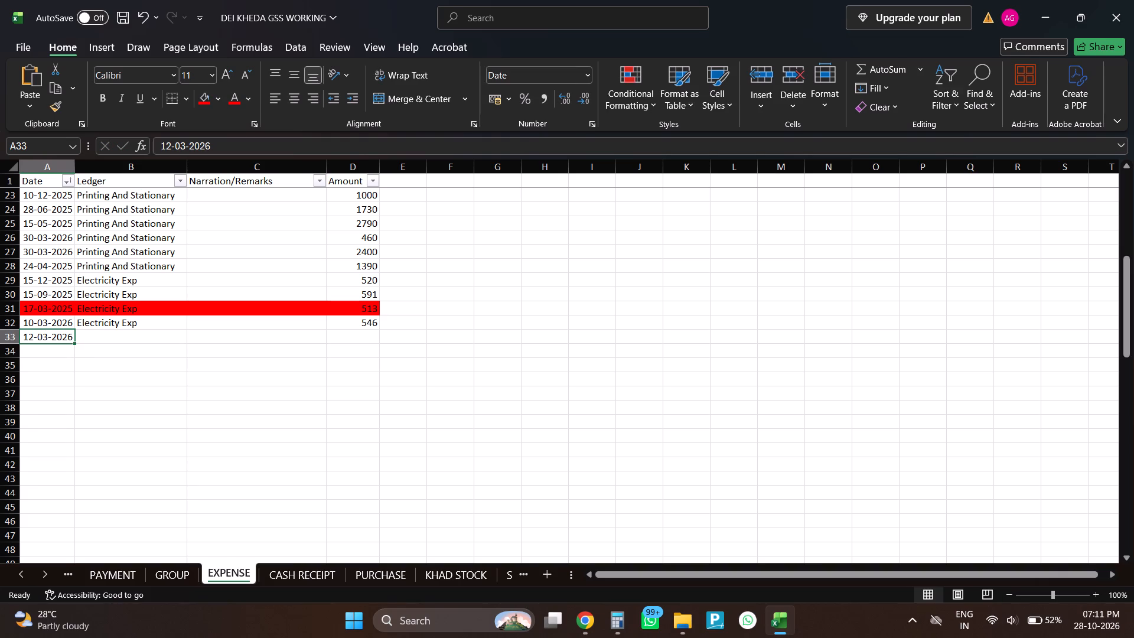
pyautogui.press('Right')
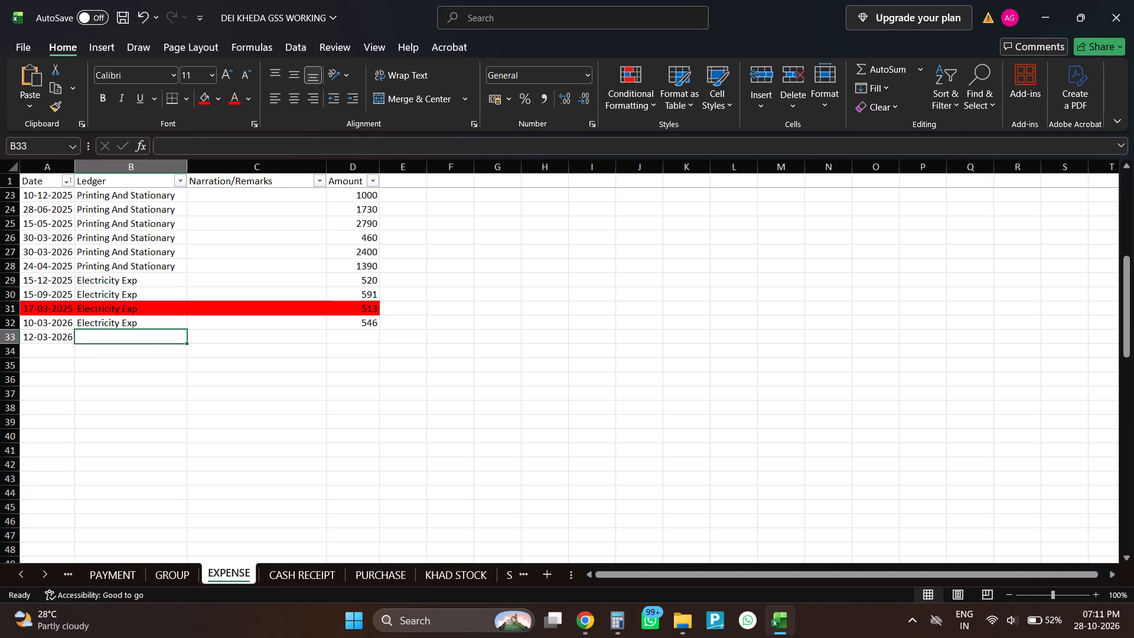
pyautogui.press('e')
pyautogui.press('Right')
pyautogui.press('Right')
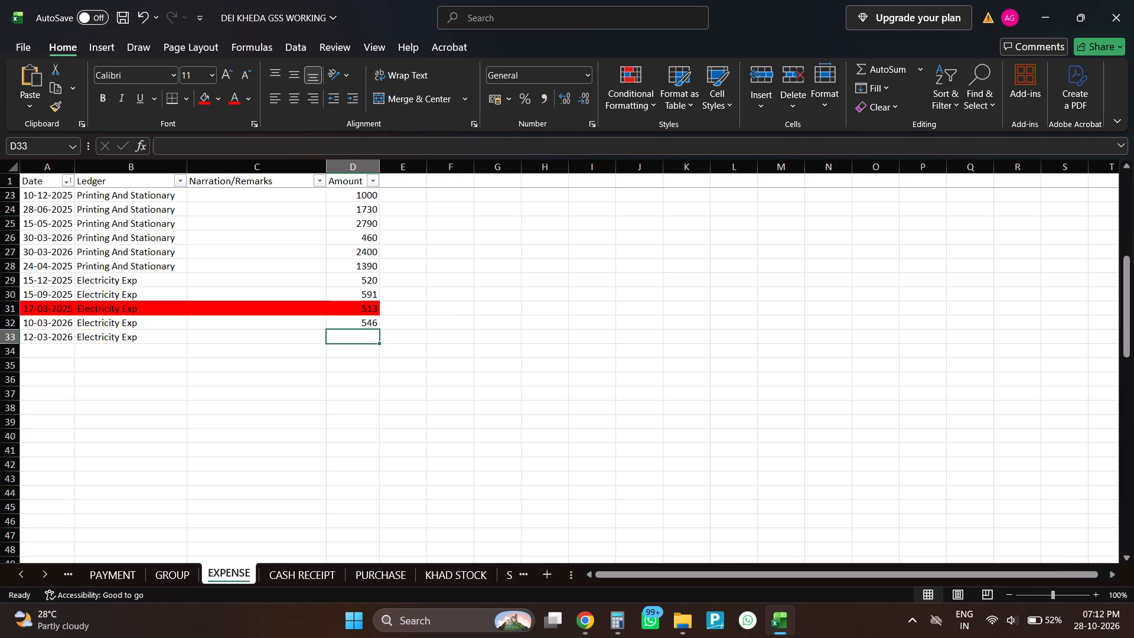
pyautogui.write('546')
pyautogui.press('Return')
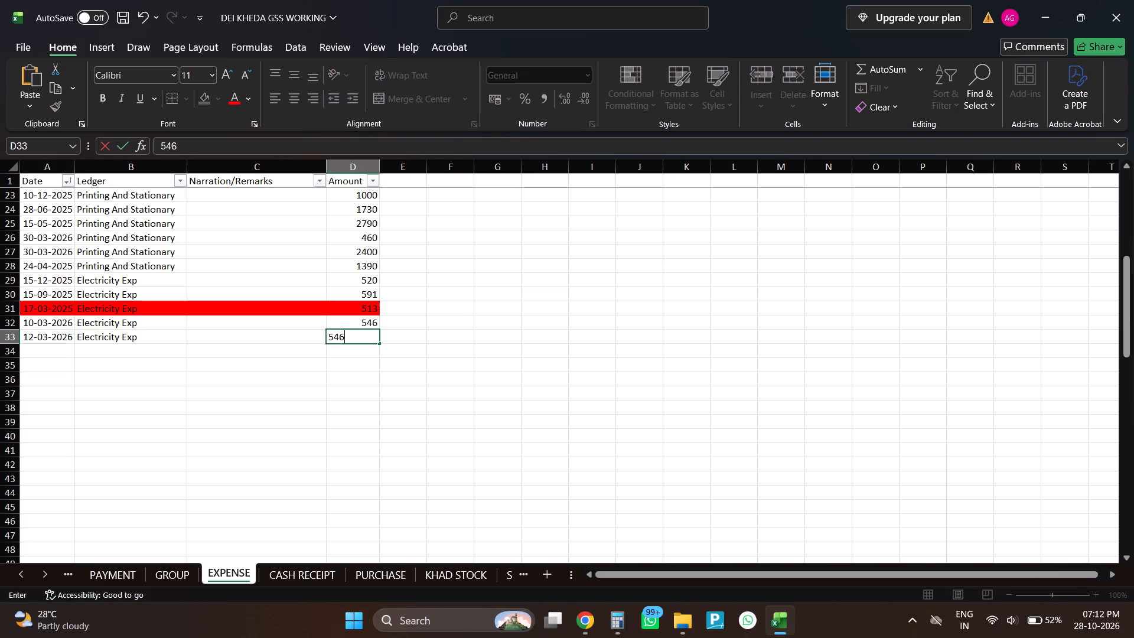
pyautogui.press('Up')
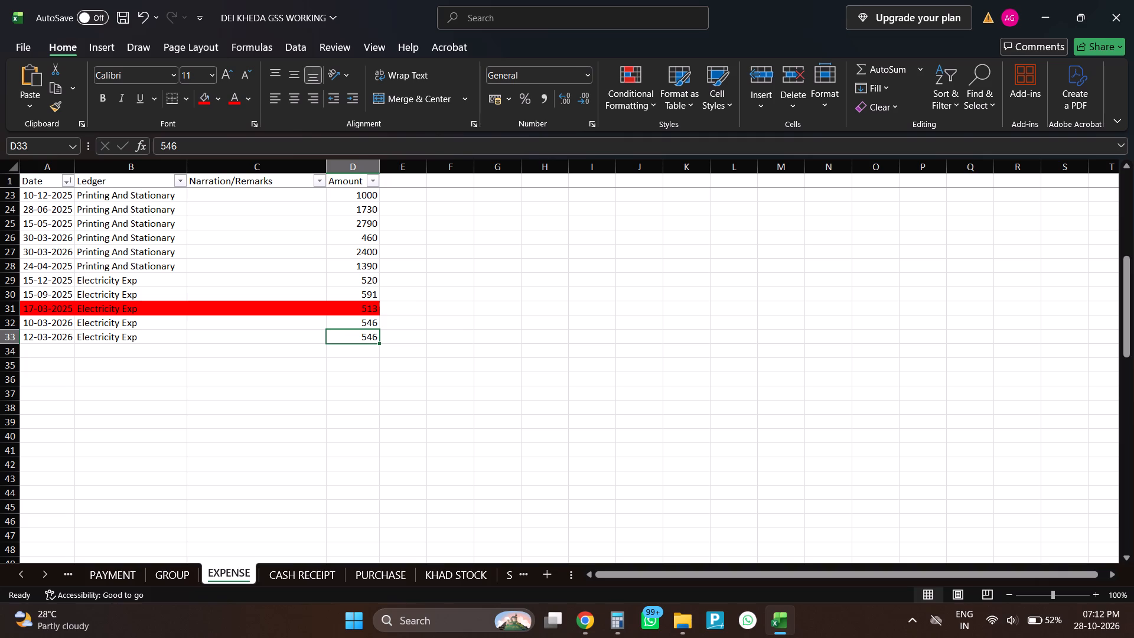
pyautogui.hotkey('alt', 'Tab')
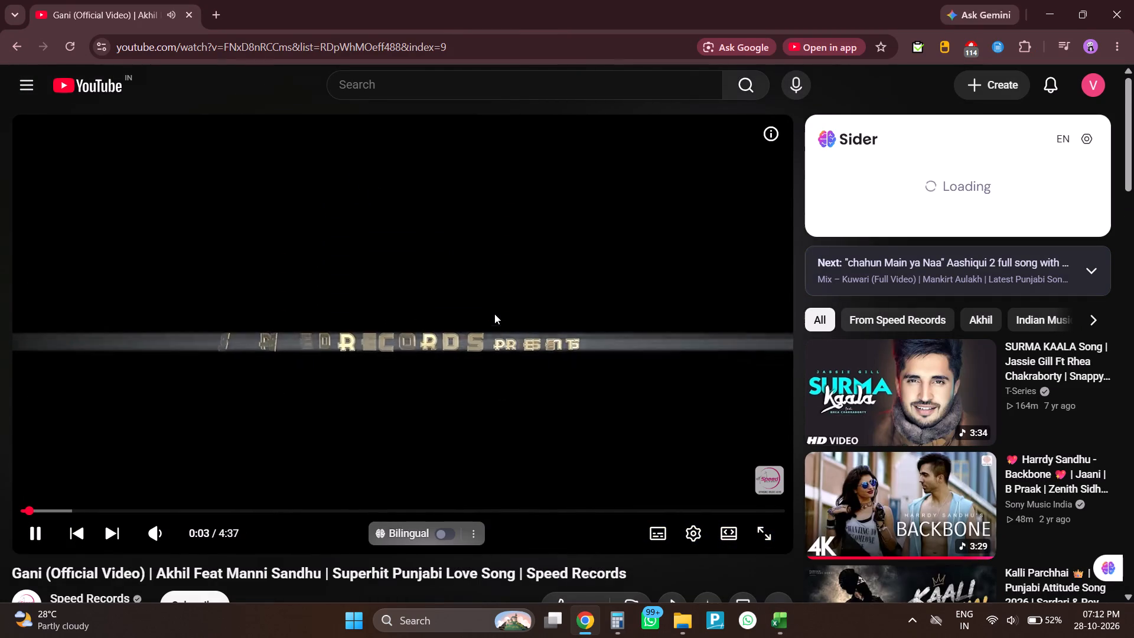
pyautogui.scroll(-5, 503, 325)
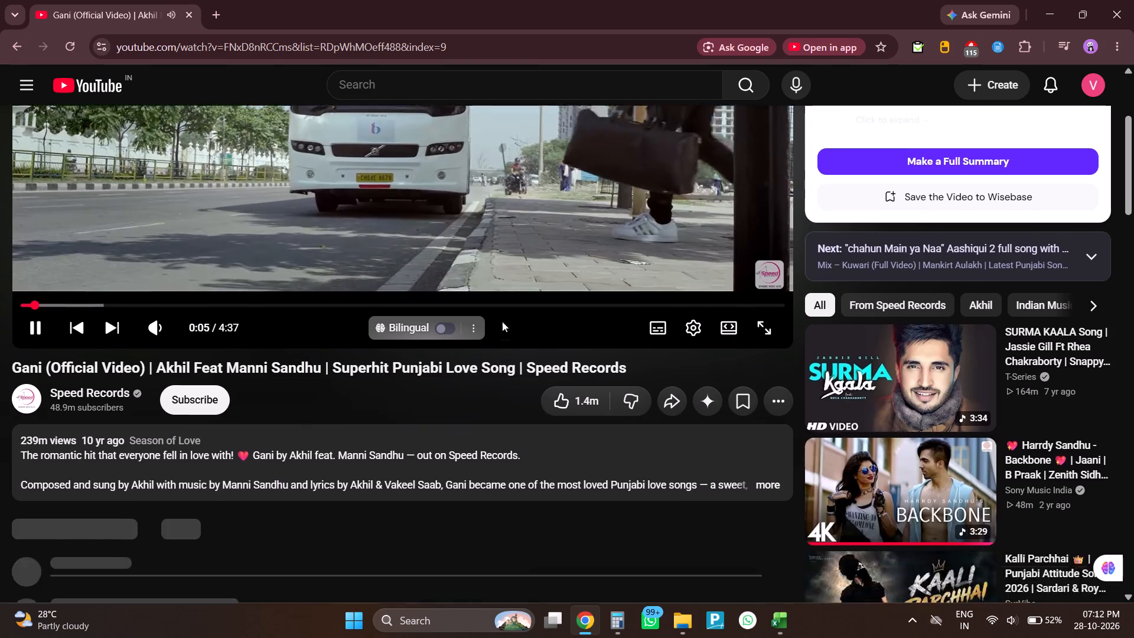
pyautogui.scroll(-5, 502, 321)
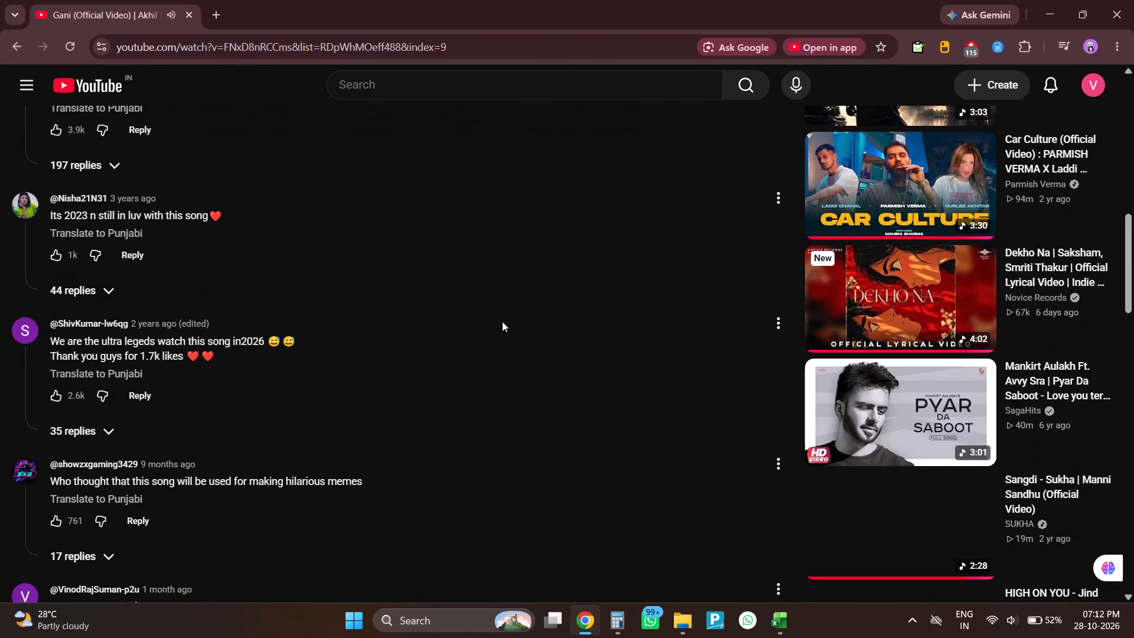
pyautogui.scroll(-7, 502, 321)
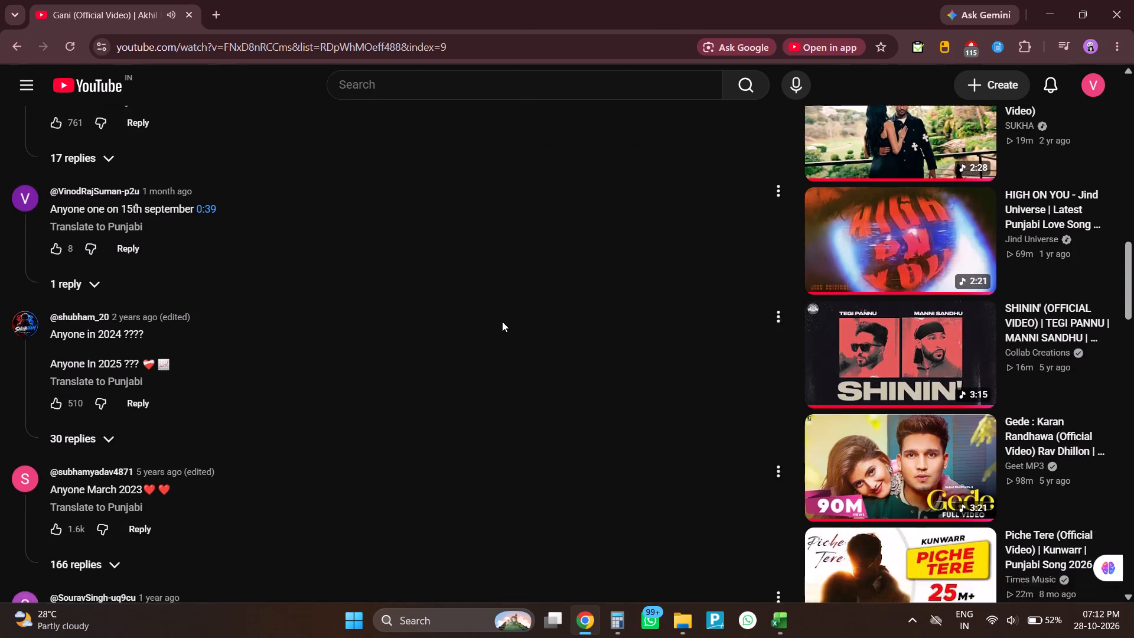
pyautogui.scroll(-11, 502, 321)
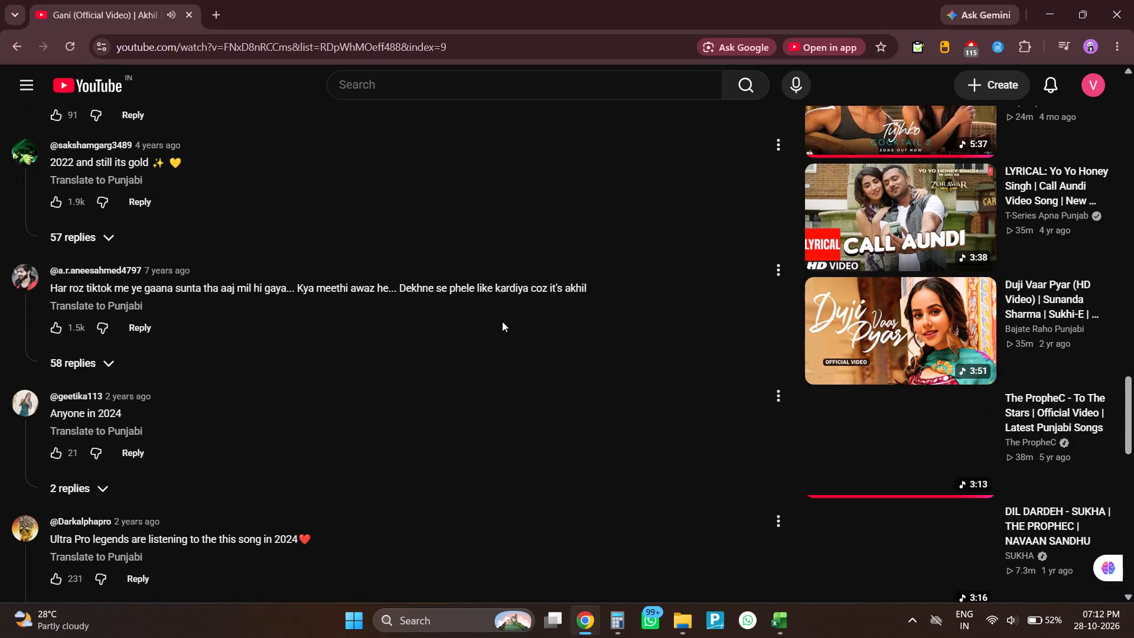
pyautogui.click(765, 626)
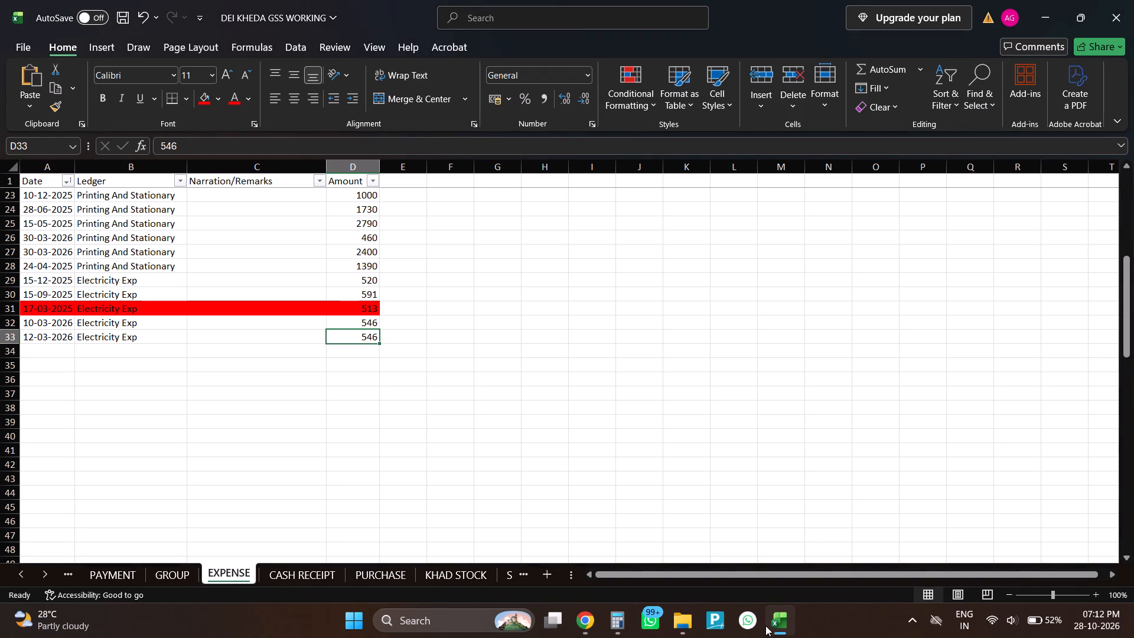
# Record an Electricity Exp entry in row 34 dated 05-01-2026 with amount 624.
pyautogui.press('Down')
pyautogui.press('Left')
pyautogui.press('Left')
pyautogui.press('Left')
pyautogui.press('Left')
pyautogui.press('Left')
pyautogui.press('Left')
pyautogui.press('Left')
pyautogui.press('Left')
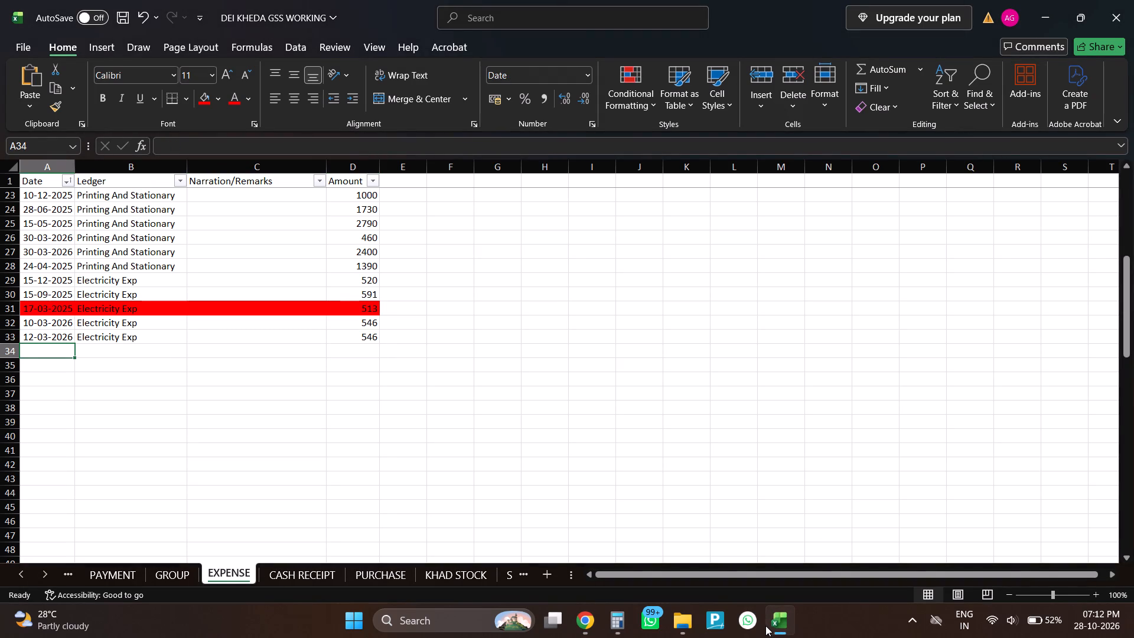
pyautogui.write('5-1-26')
pyautogui.press('Return')
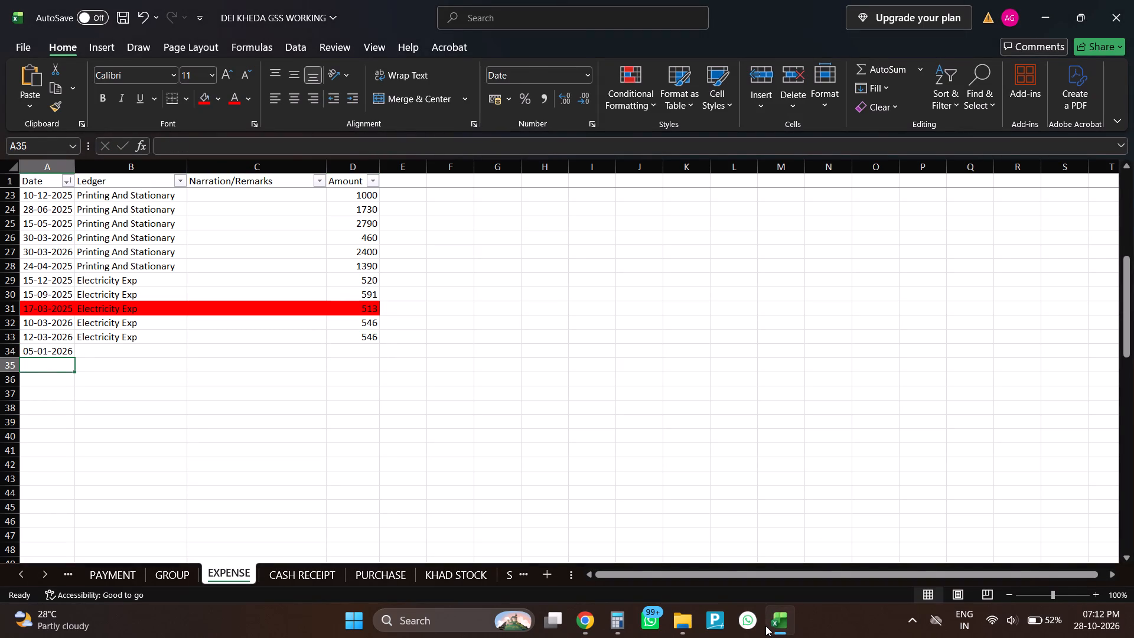
pyautogui.press('Up')
pyautogui.press('Right')
pyautogui.press('e')
pyautogui.press('Right')
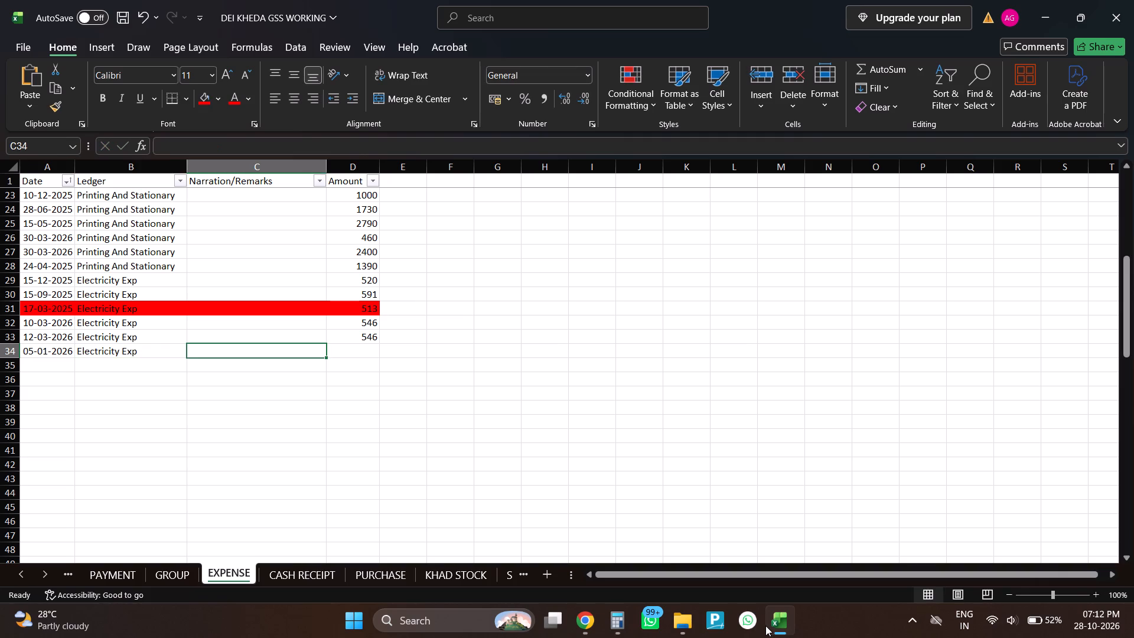
pyautogui.press('Right')
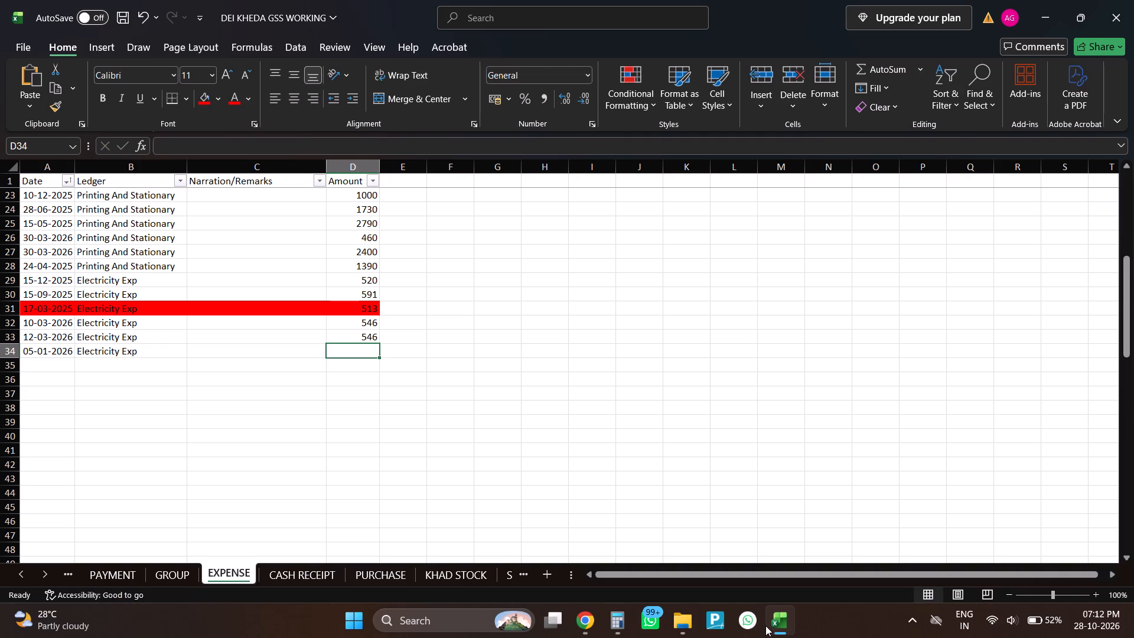
pyautogui.write('624')
pyautogui.press('Return')
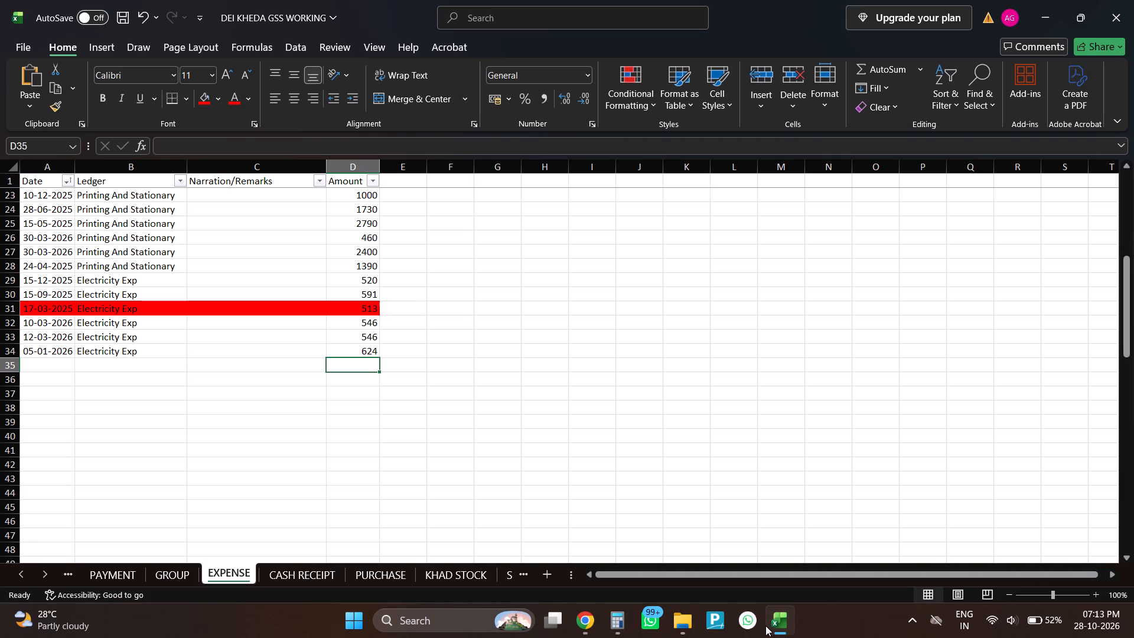
# Record an Electricity Exp entry in row 35 dated 11-08-2025 with amount 567.
pyautogui.press('Left')
pyautogui.press('Left')
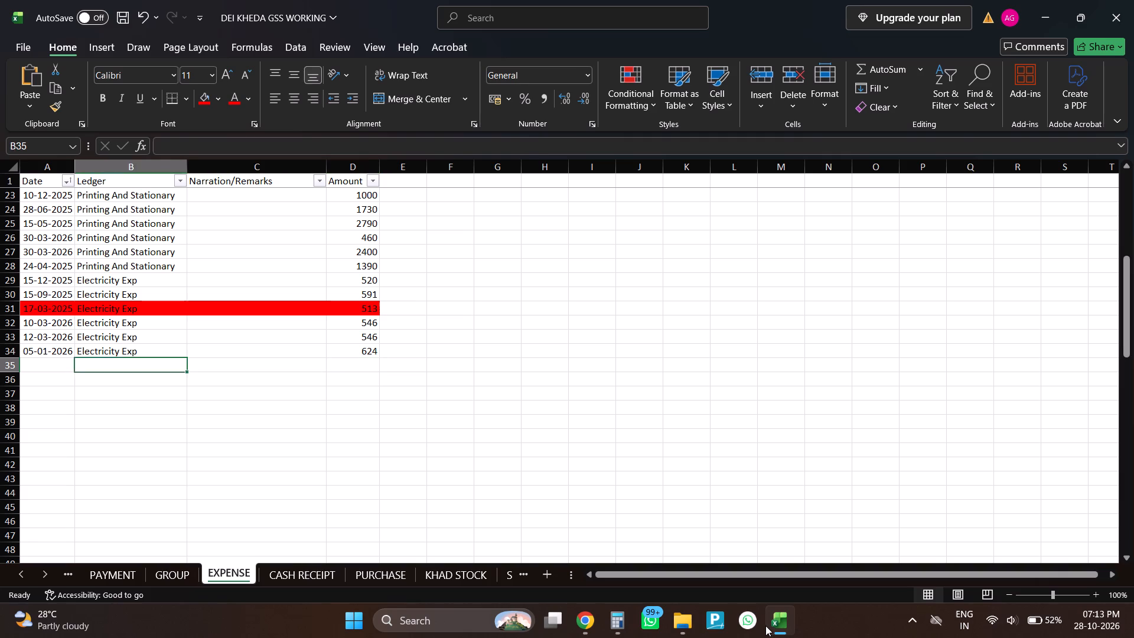
pyautogui.press('Left')
pyautogui.write('11-8-25')
pyautogui.press('Return')
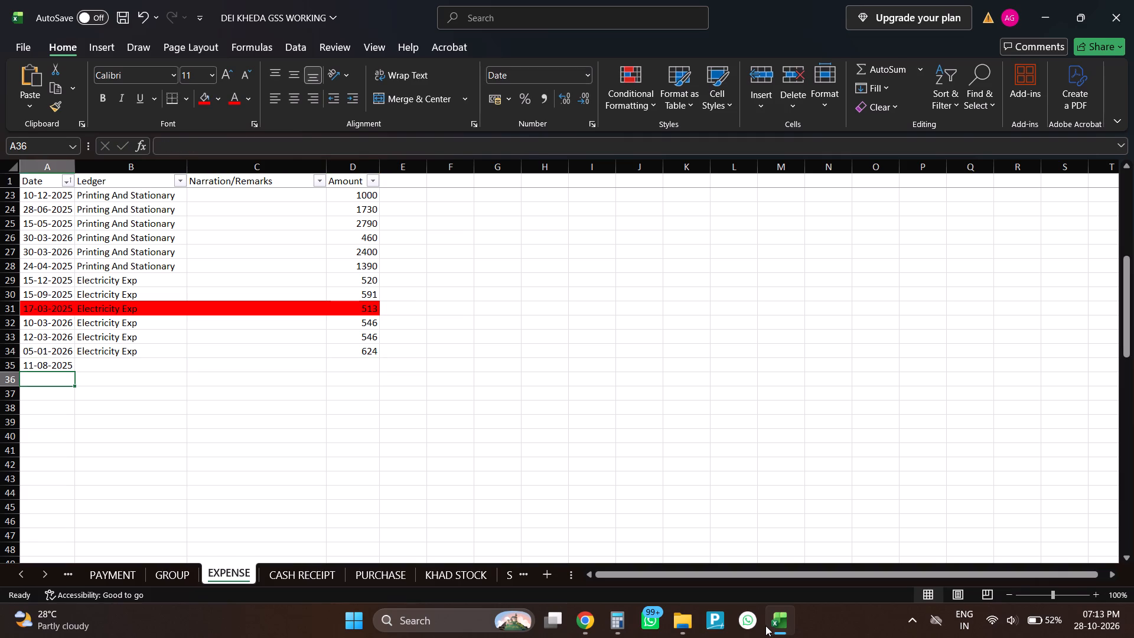
pyautogui.press('Up')
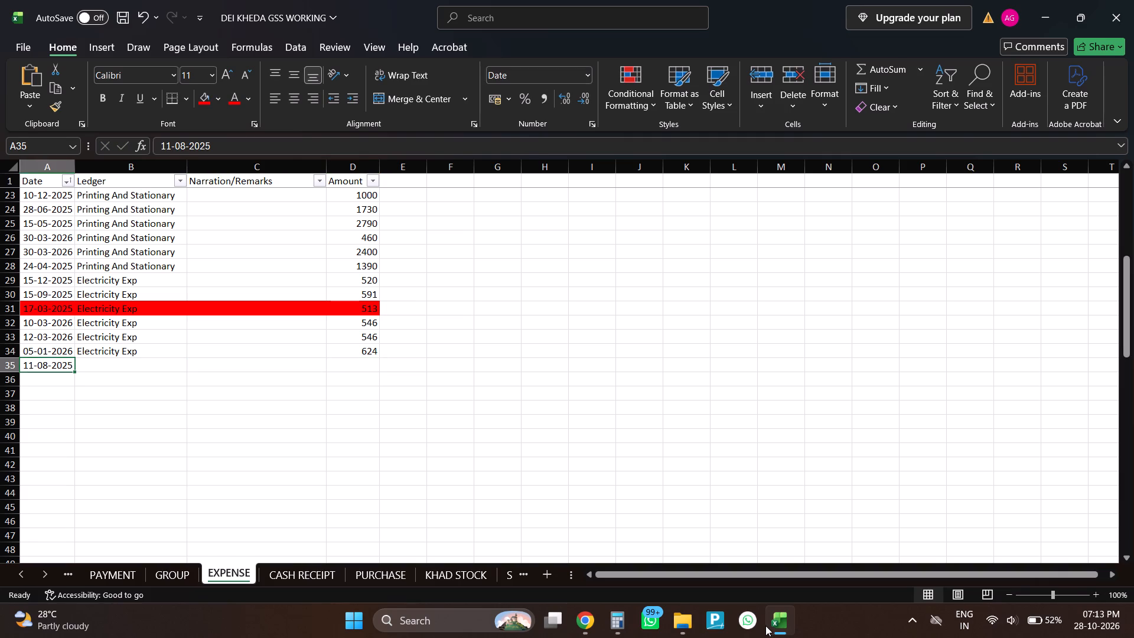
pyautogui.press('Right')
pyautogui.press('e')
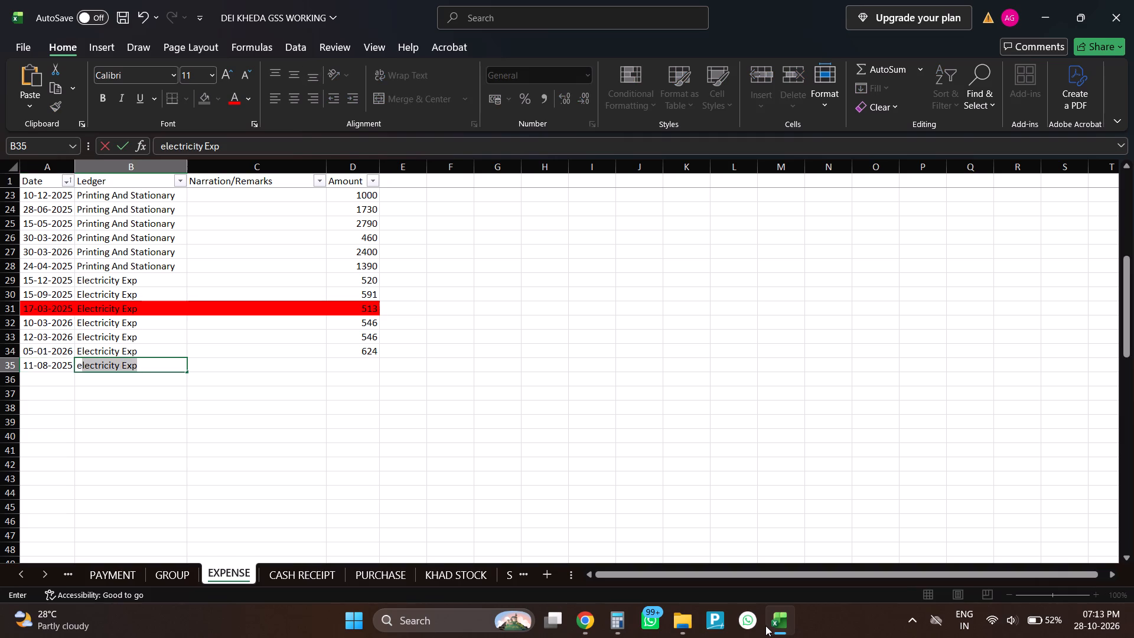
pyautogui.press('Right')
pyautogui.press('Right')
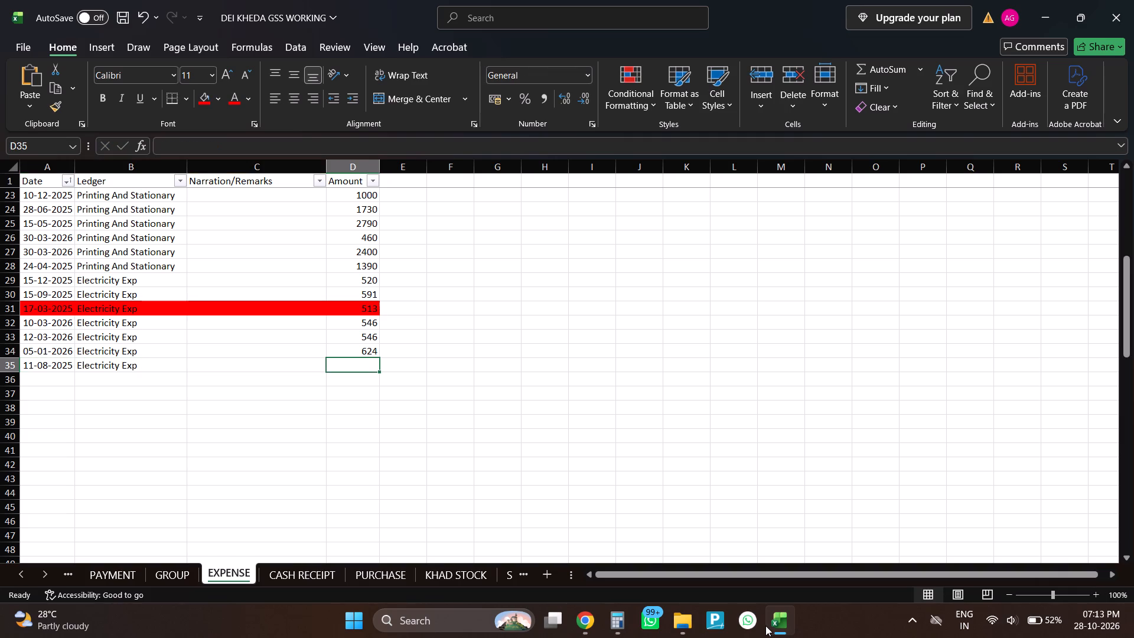
pyautogui.write('567')
pyautogui.press('Return')
pyautogui.press('Up')
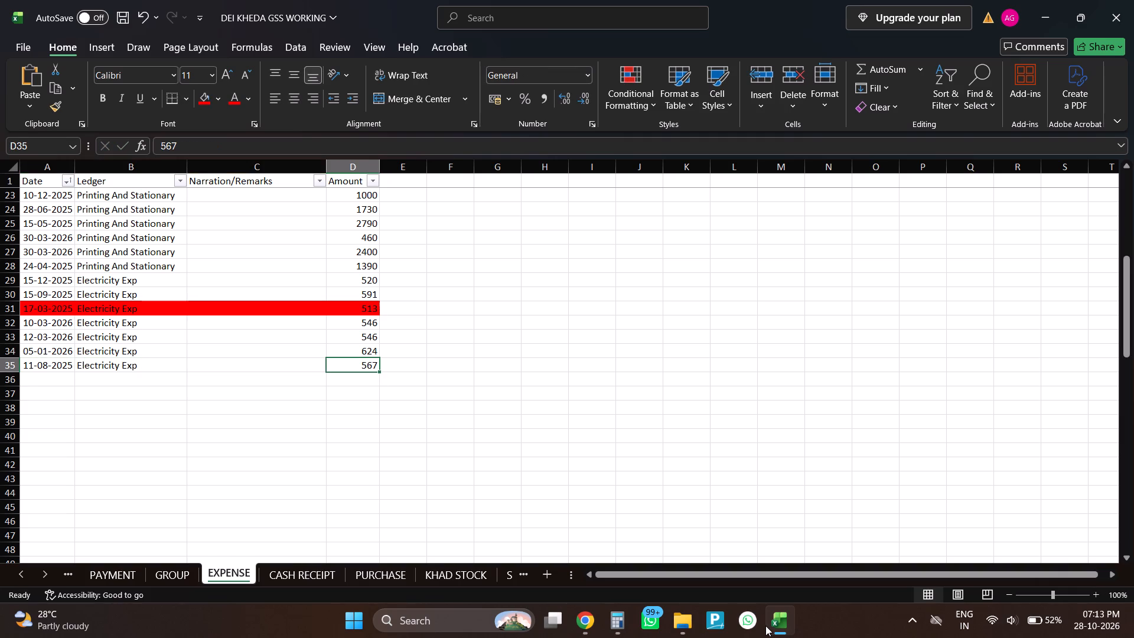
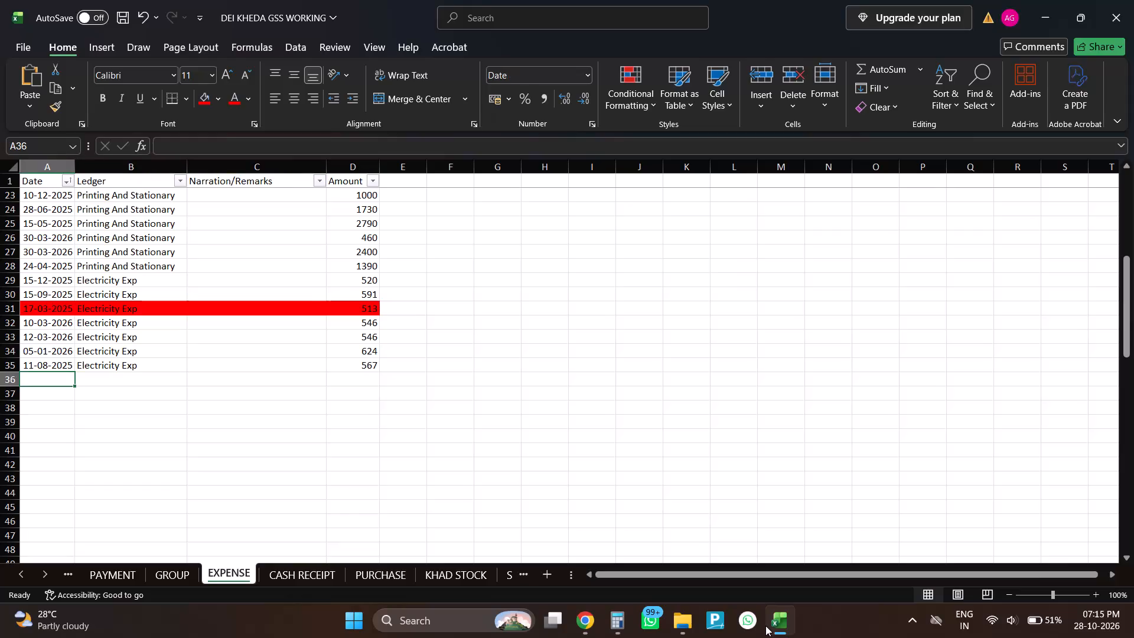
# Record an Electricity Exp entry in row 36 dated 11-02-2026 with amount 672.
pyautogui.write('11-2-26')
pyautogui.press('Return')
pyautogui.press('Up')
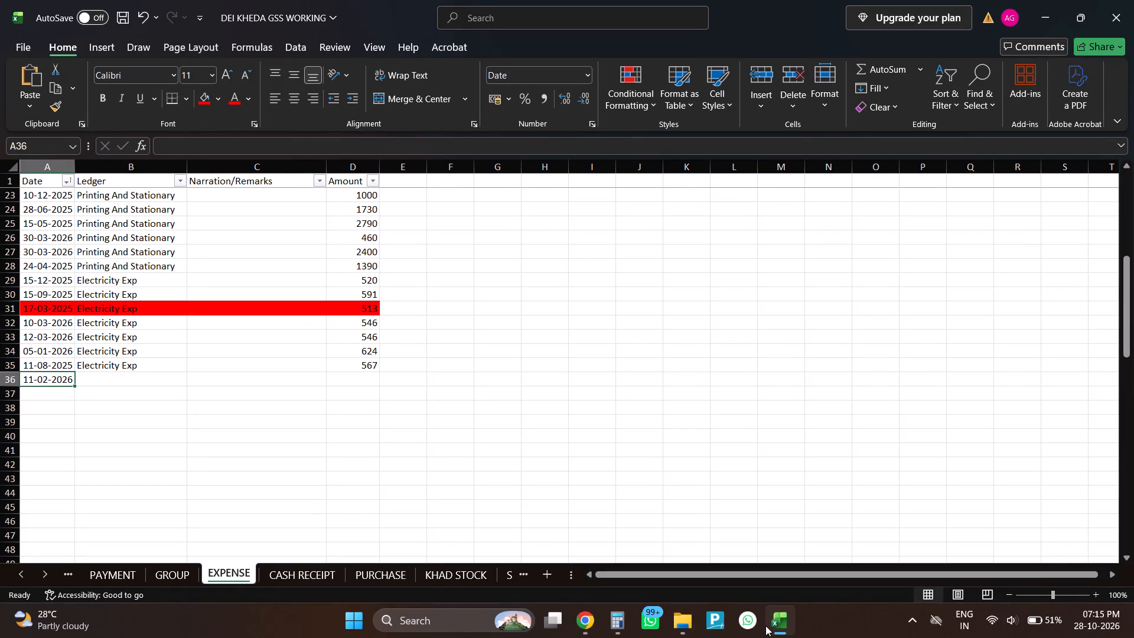
pyautogui.press('Right')
pyautogui.press('w')
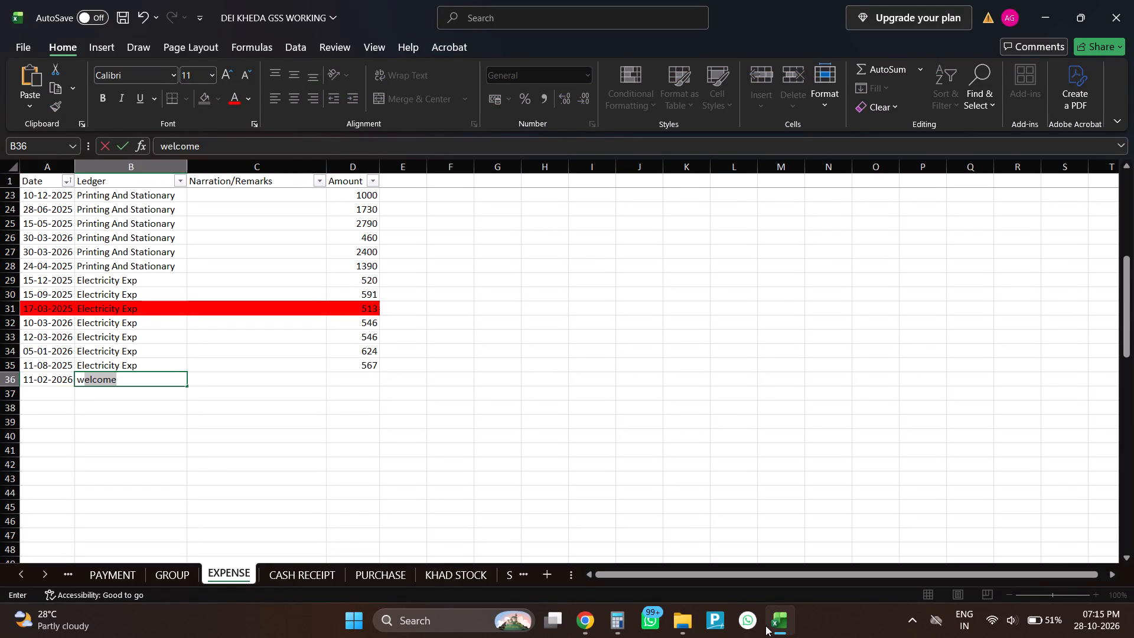
pyautogui.press('Escape')
pyautogui.press('e')
pyautogui.press('Right')
pyautogui.press('Right')
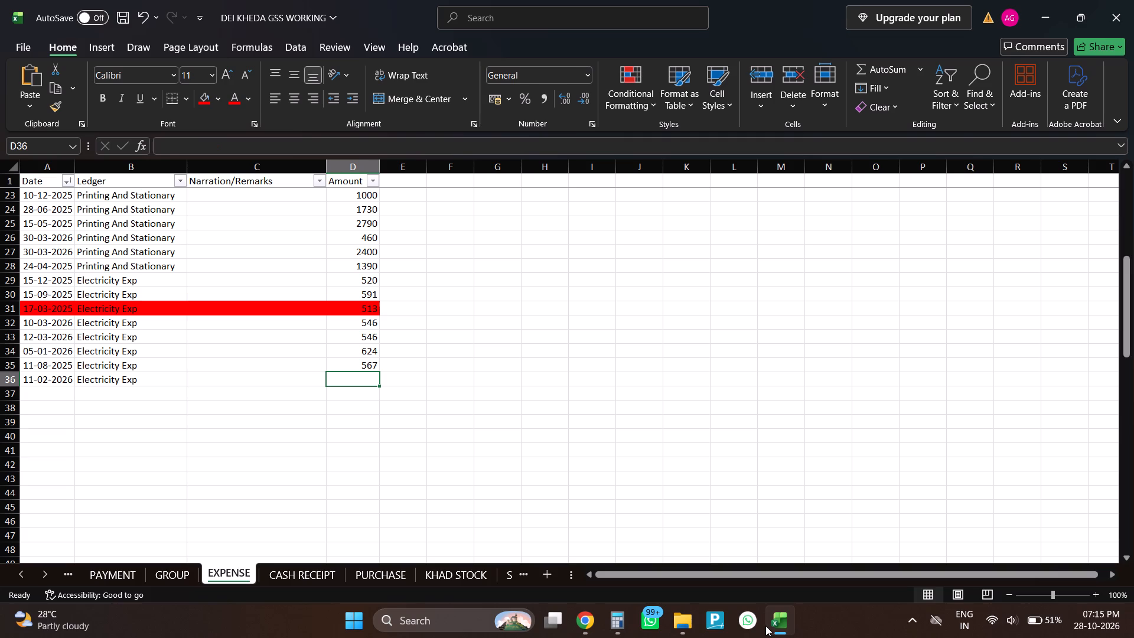
pyautogui.write('672')
pyautogui.press('Return')
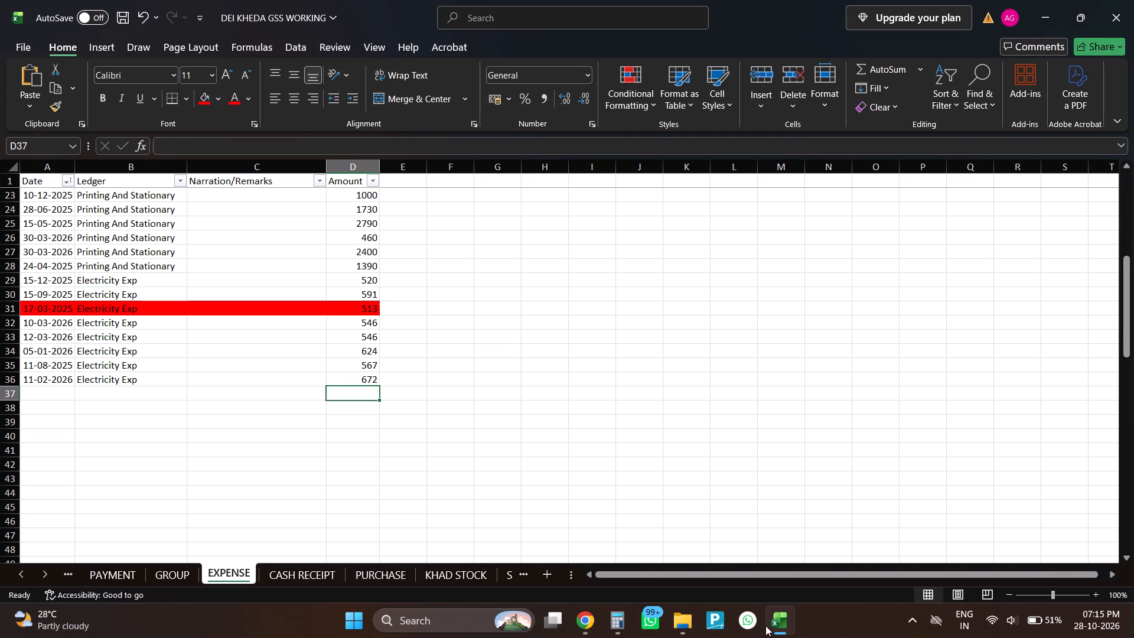
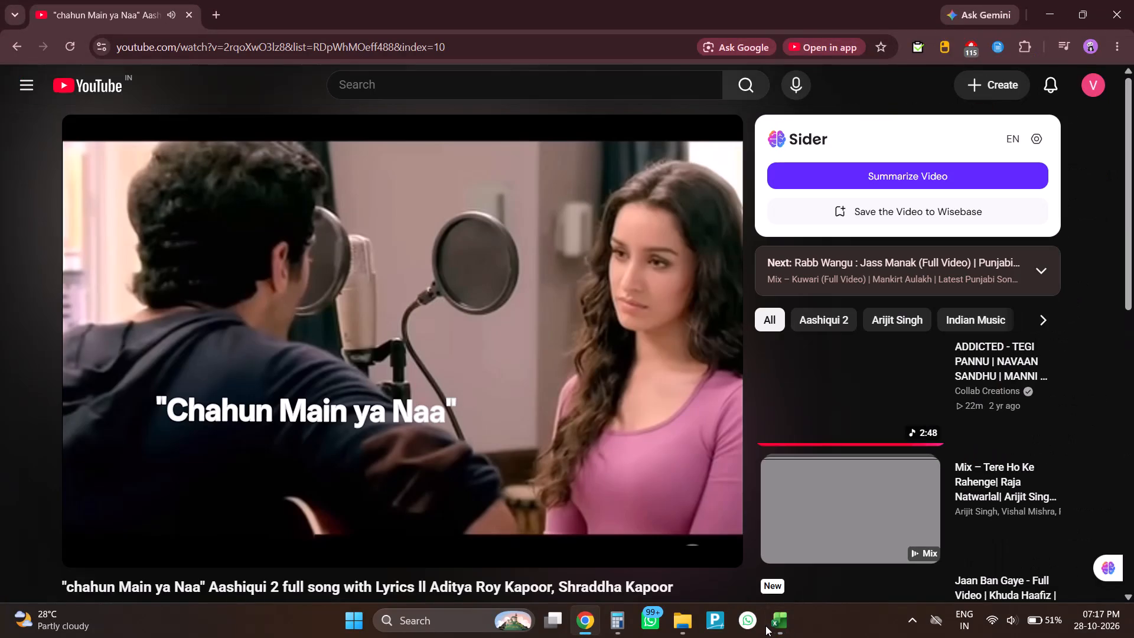
# Switch from the video in Chrome back to the EXPENSE sheet of the DEI KHEDA GSS WORKING workbook in Excel.
pyautogui.hotkey('alt', 'Tab')
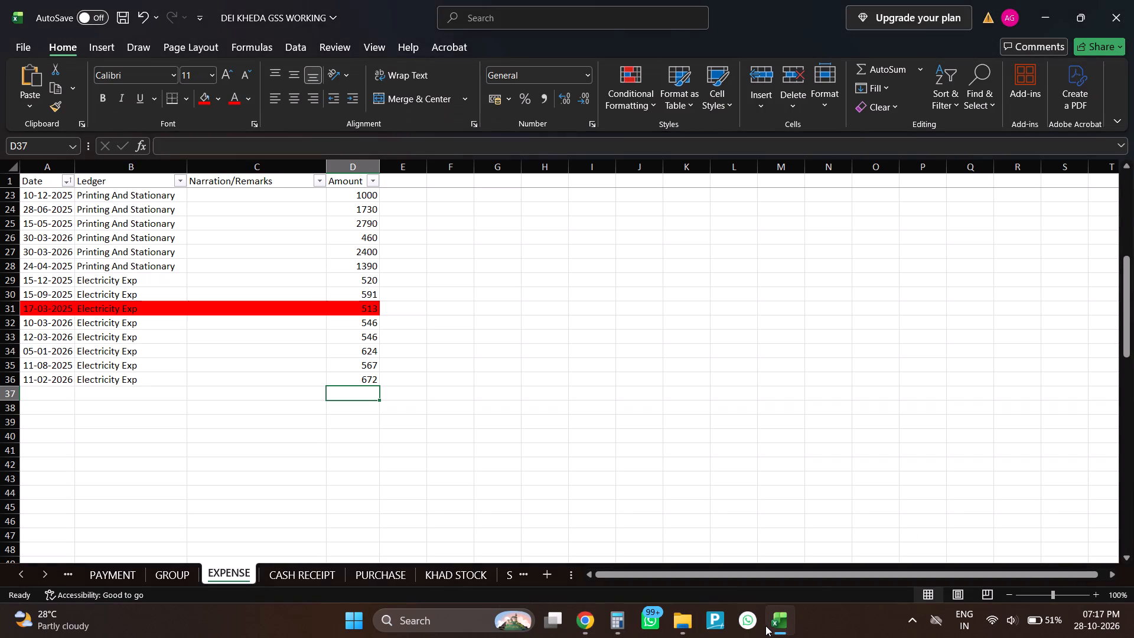
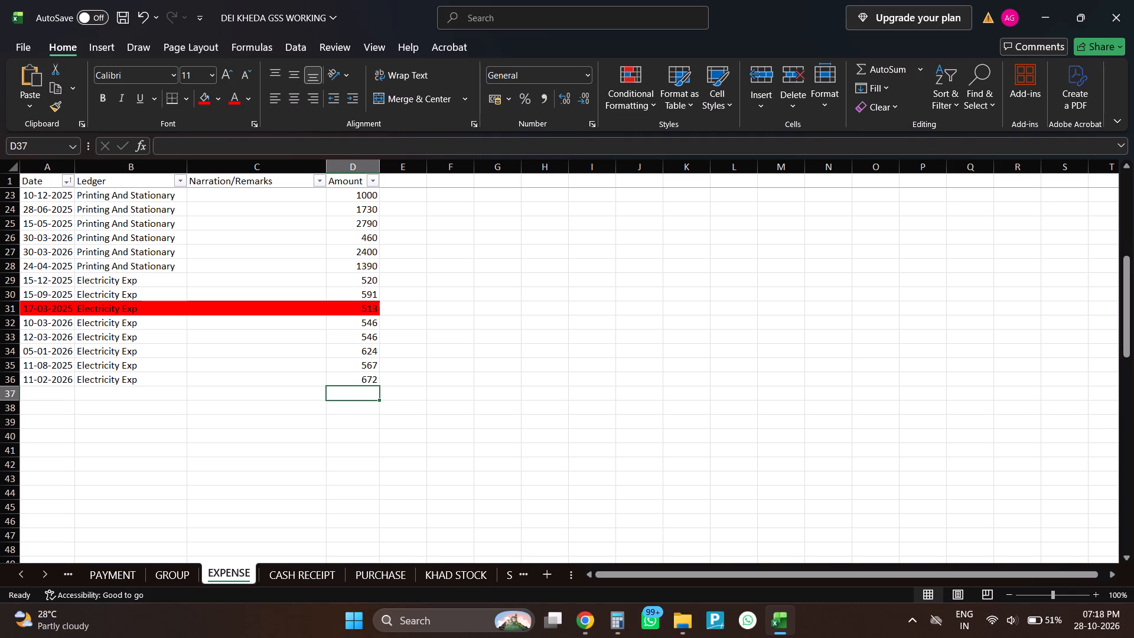
# Start a new expense entry in row 37 with the date 06-06-2025 and go to its Ledger cell.
pyautogui.press('Left')
pyautogui.press('Left')
pyautogui.press('Left')
pyautogui.press('Left')
pyautogui.press('Left')
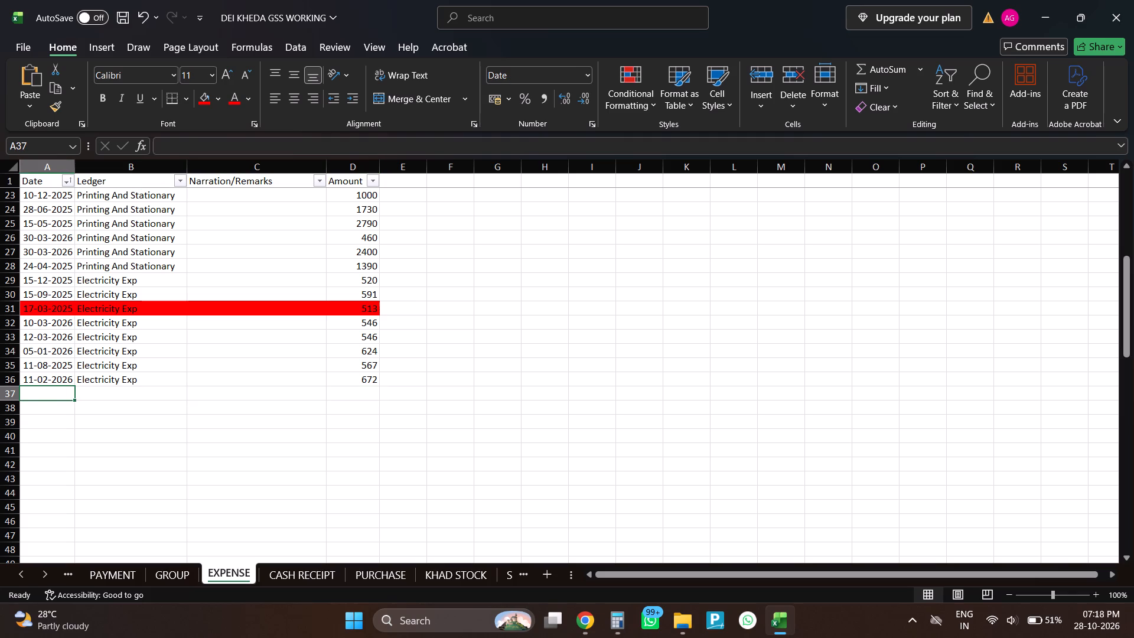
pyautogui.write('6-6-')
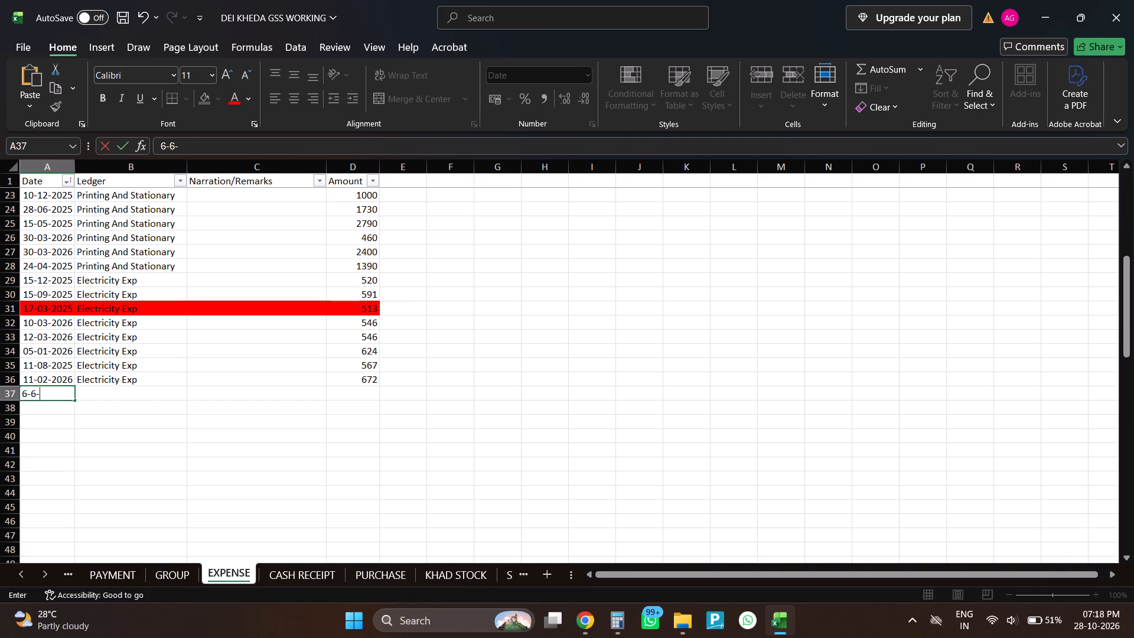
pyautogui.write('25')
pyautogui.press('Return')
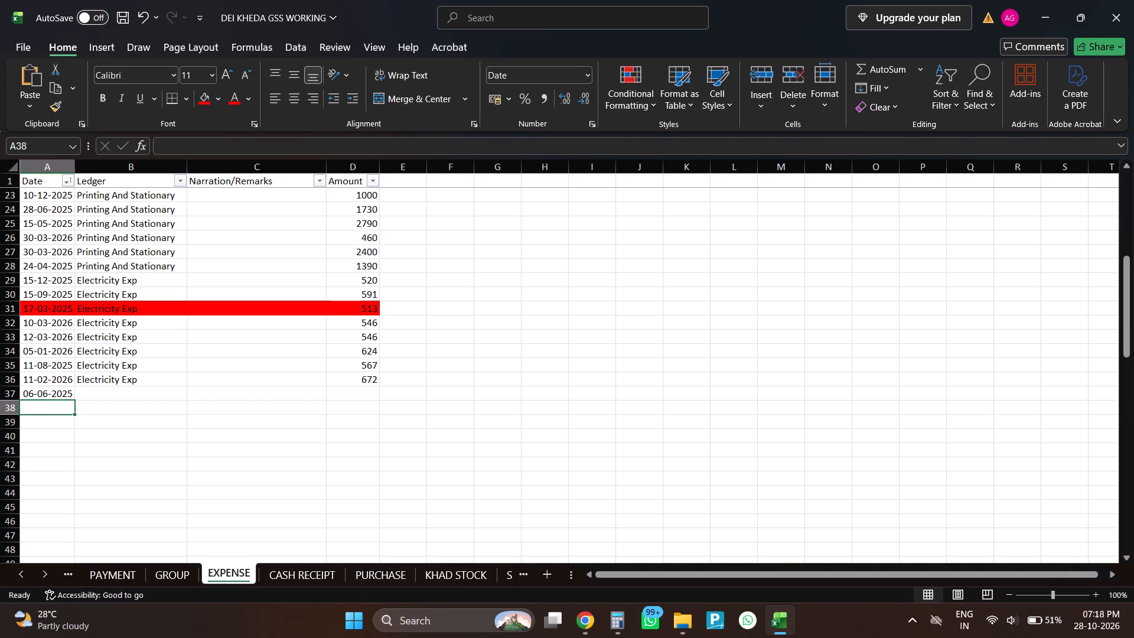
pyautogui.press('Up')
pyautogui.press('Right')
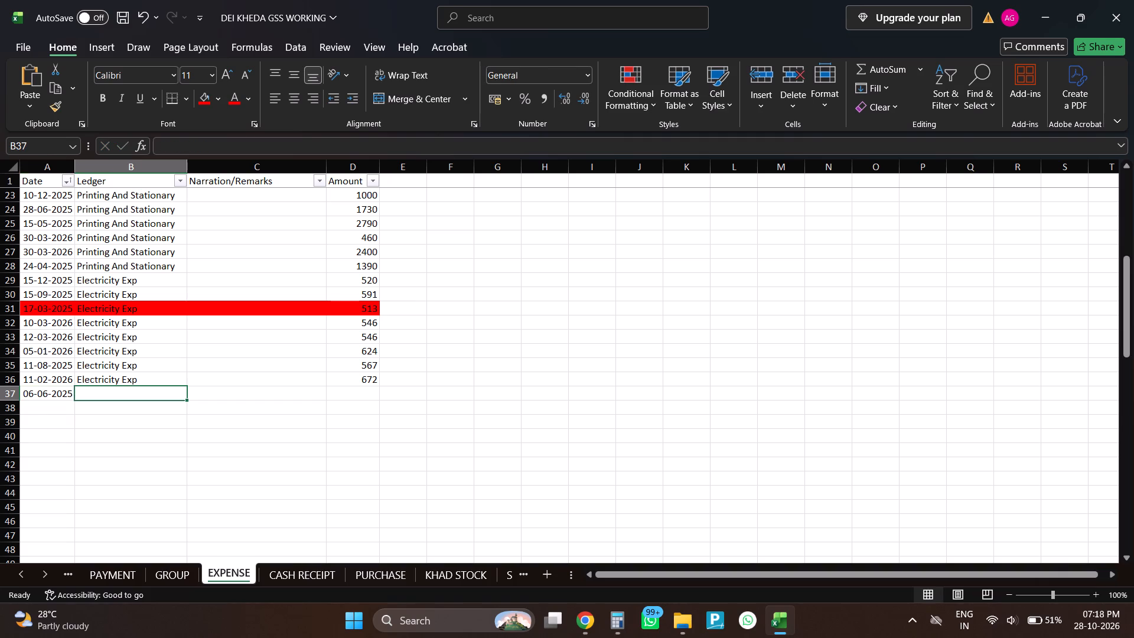
# Complete the 06-06-2025 expense entry in row 37 with the ledger Electricity Exp and amount 673.
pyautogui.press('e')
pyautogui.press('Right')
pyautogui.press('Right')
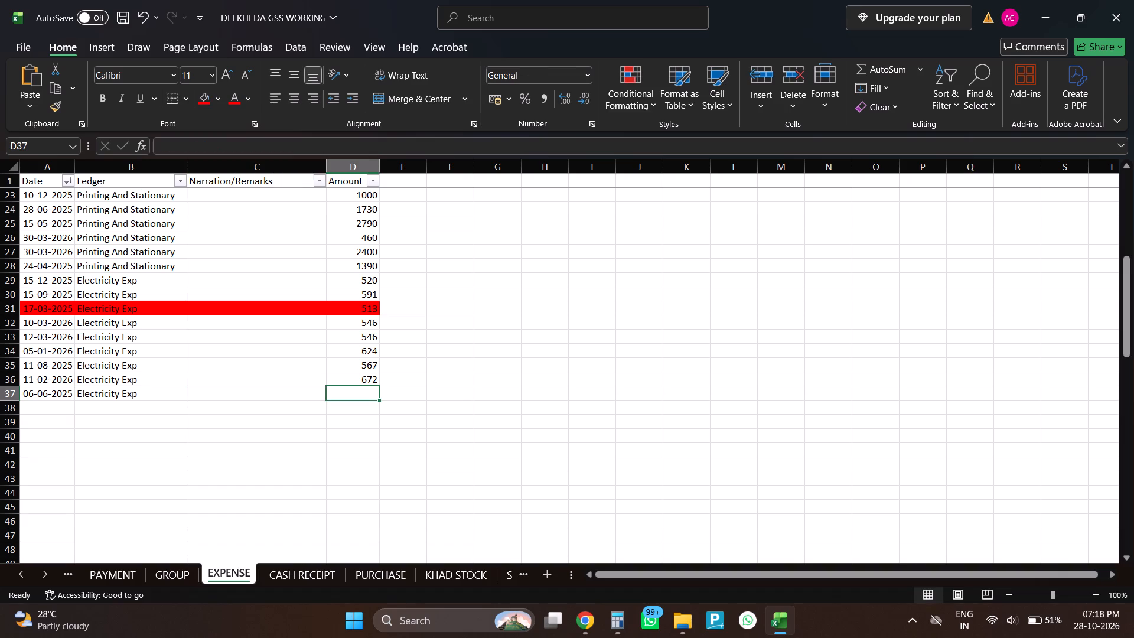
pyautogui.write('673')
pyautogui.press('Return')
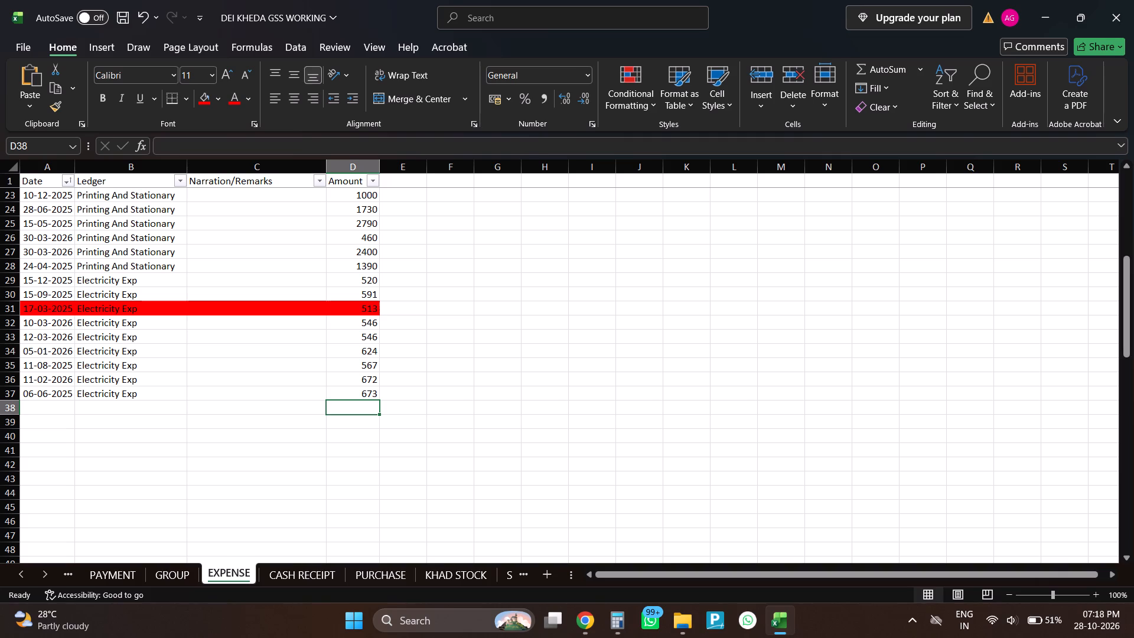
# Add an expense entry in row 38 dated 12-11-2025 with the ledger Electricity Exp and amount 539.
pyautogui.press('Left')
pyautogui.press('Left')
pyautogui.press('Left')
pyautogui.press('Left')
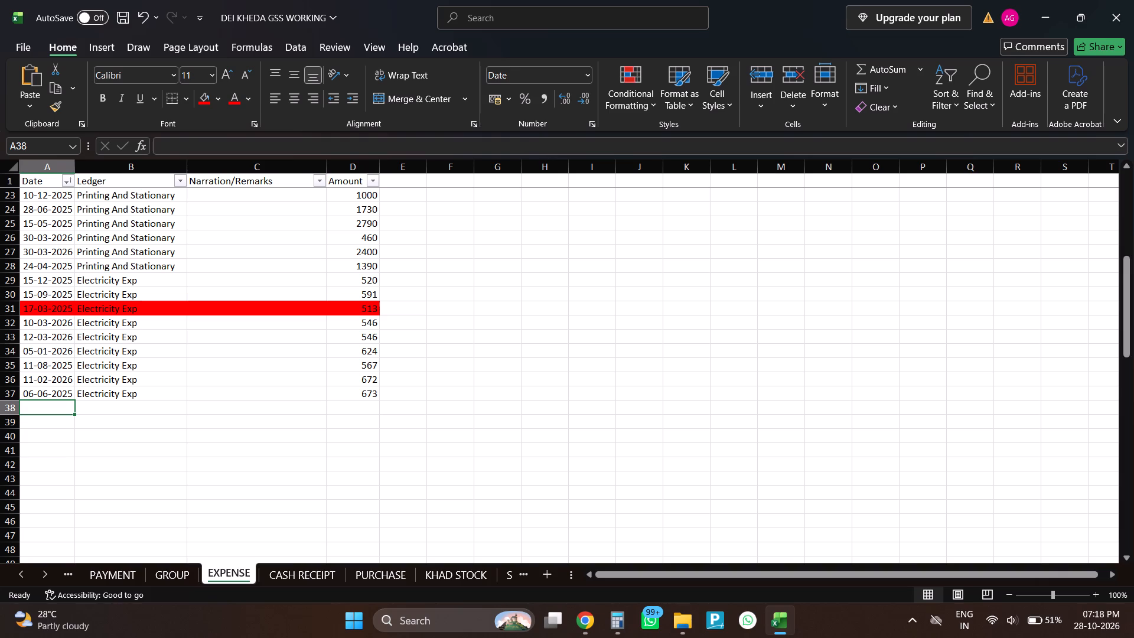
pyautogui.write('12-11-25')
pyautogui.press('Return')
pyautogui.press('Up')
pyautogui.press('Right')
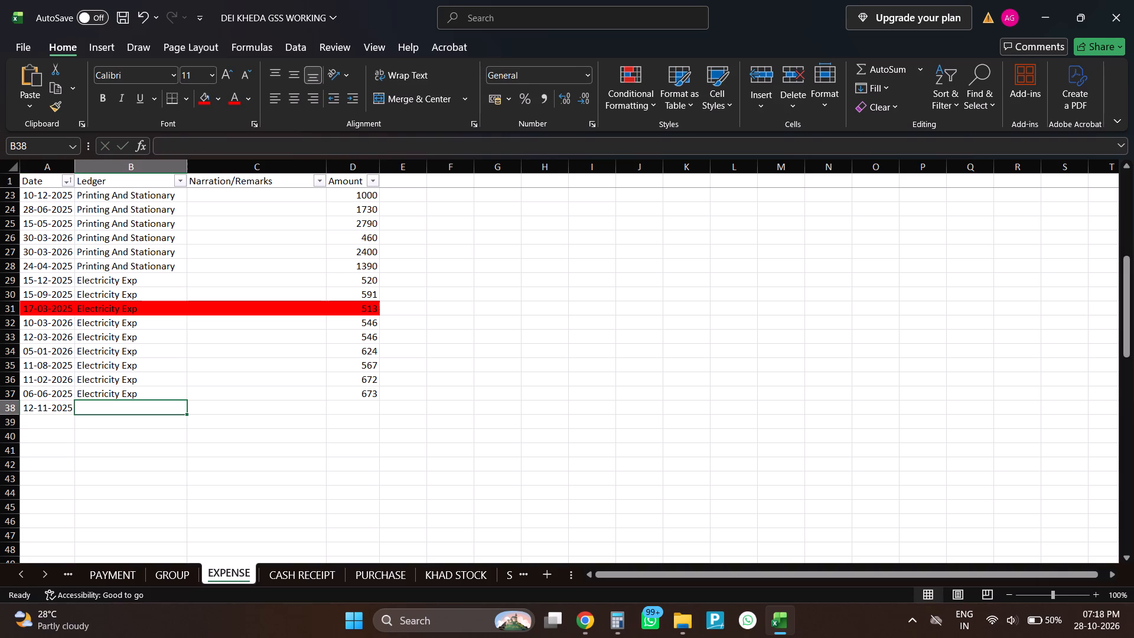
pyautogui.press('e')
pyautogui.press('Right')
pyautogui.press('Right')
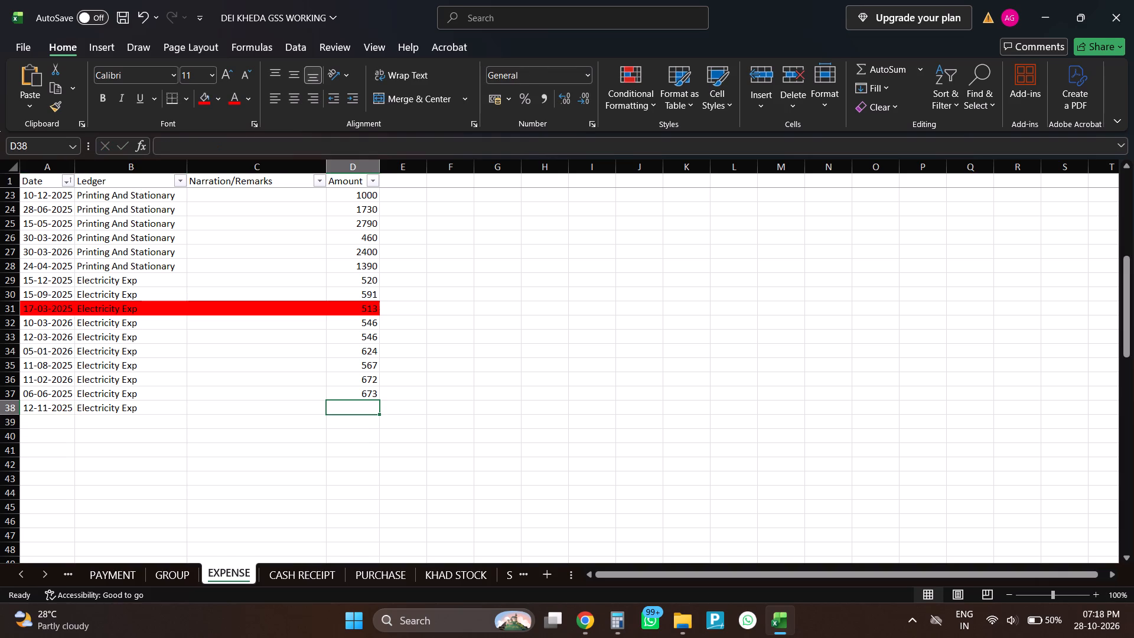
pyautogui.write('539')
pyautogui.press('Return')
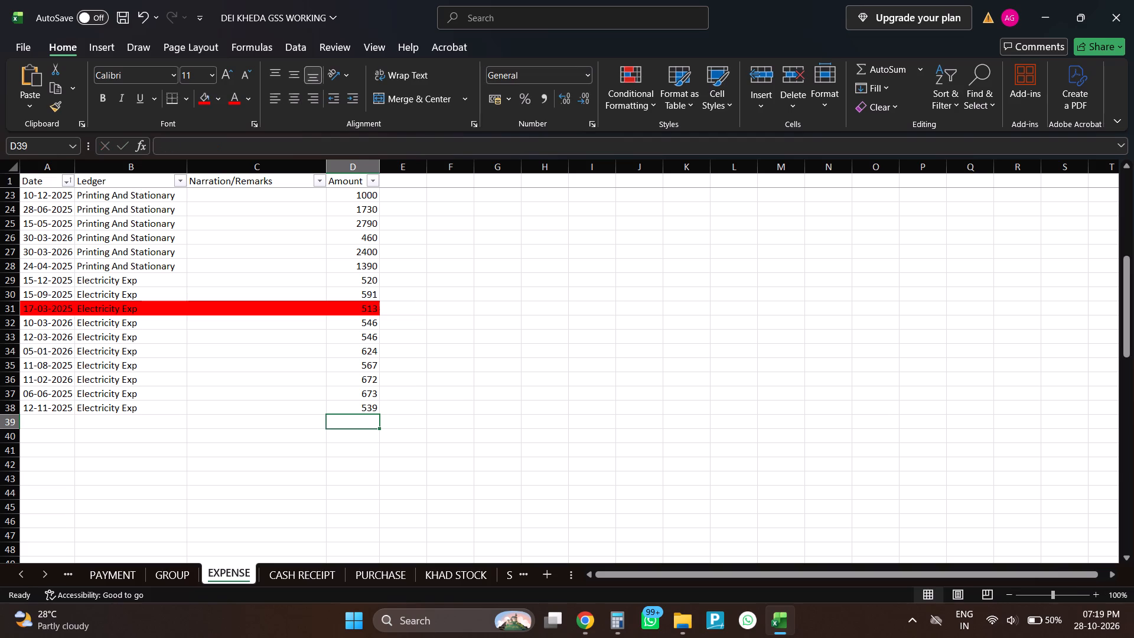
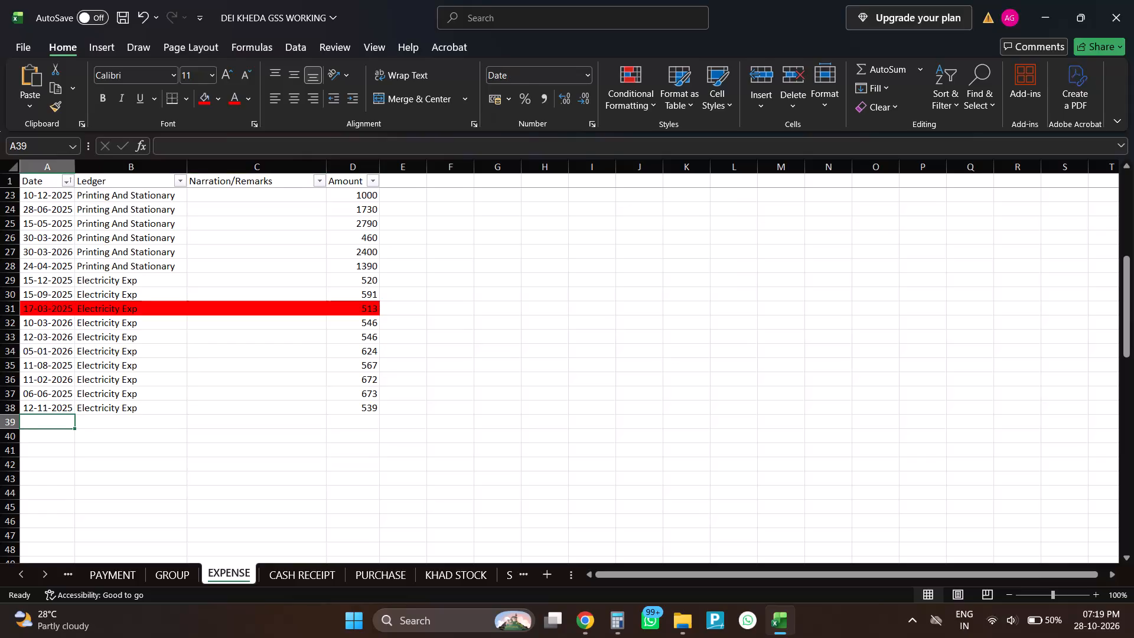
# Add an expense entry in row 39 dated 13-10-2025 with the ledger Electricity Exp and amount 632.
pyautogui.write('13-10-25')
pyautogui.press('Return')
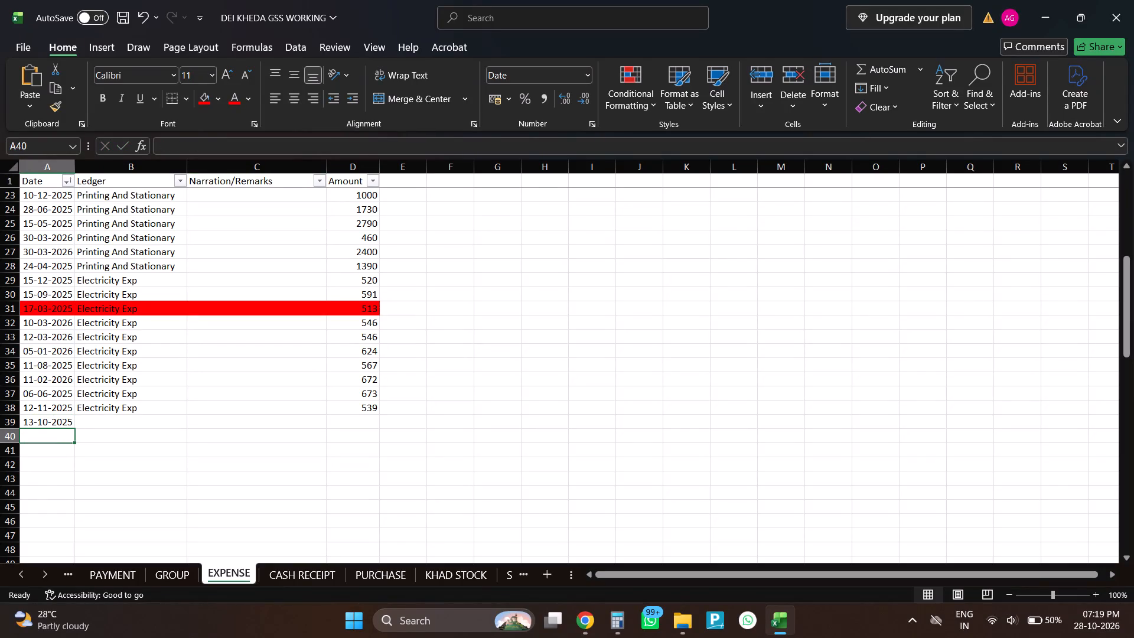
pyautogui.press('Up')
pyautogui.press('Right')
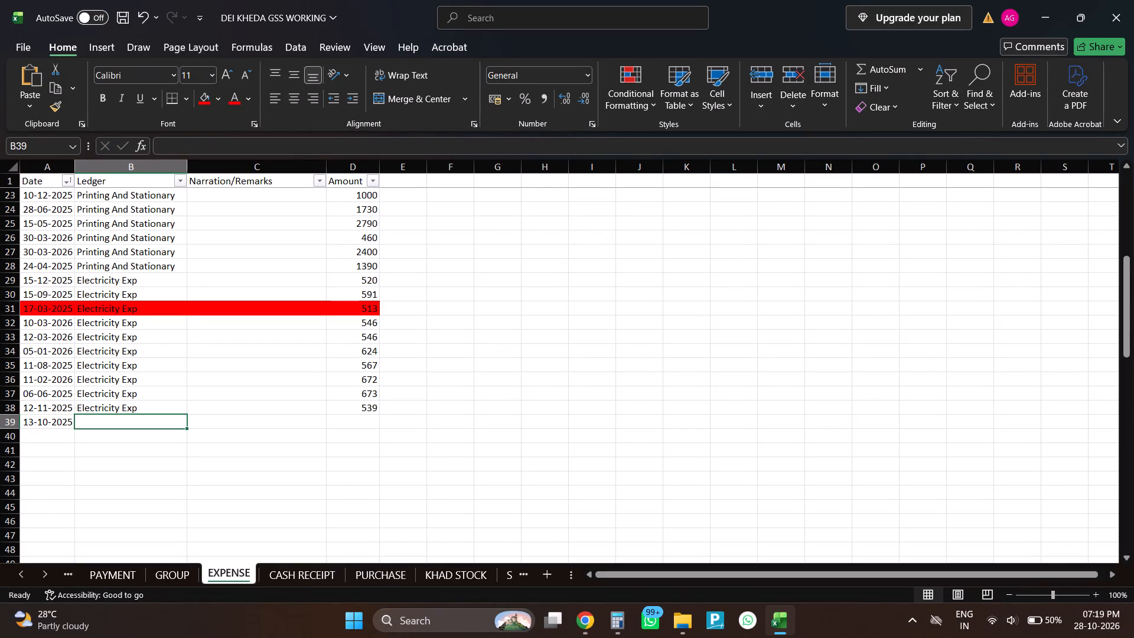
pyautogui.press('e')
pyautogui.press('Right')
pyautogui.press('Right')
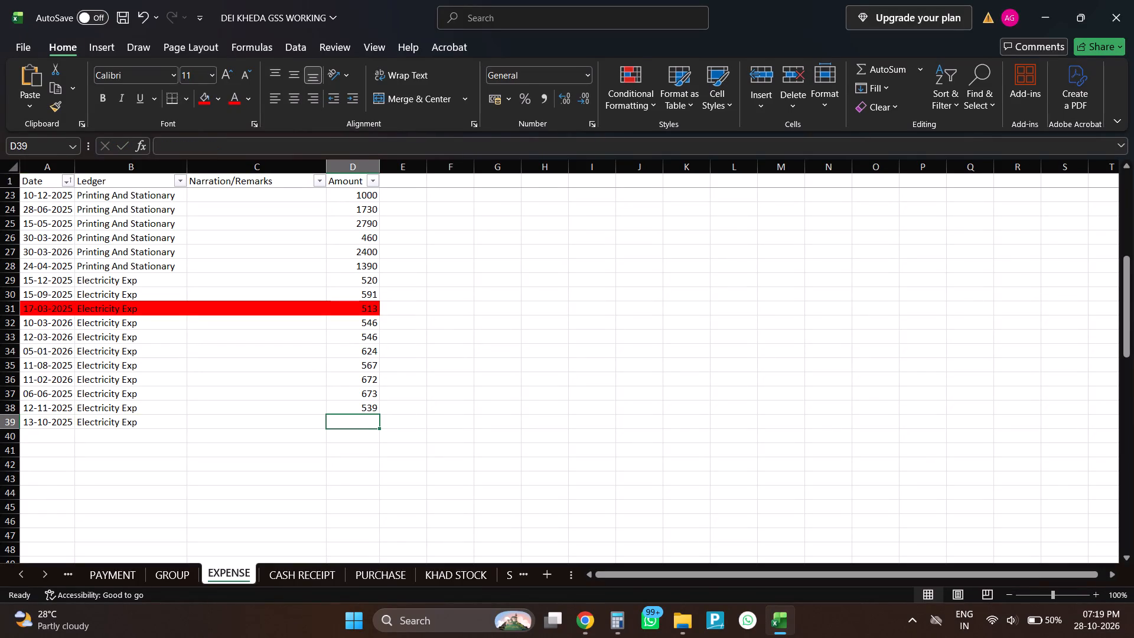
pyautogui.write('632')
pyautogui.press('Return')
# Add an expense entry in row 40 dated 11-07-2025 with the ledger Electricity Exp and amount 659.
pyautogui.press('Up')
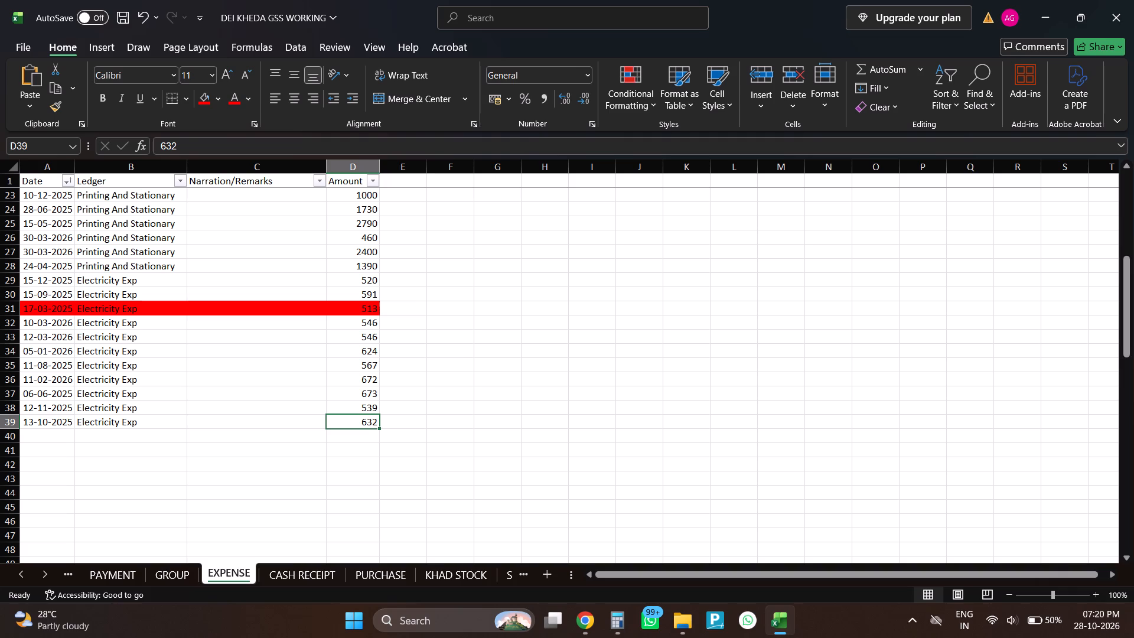
pyautogui.press('Left')
pyautogui.press('Left')
pyautogui.press('Left')
pyautogui.press('Left')
pyautogui.press('Left')
pyautogui.press('Left')
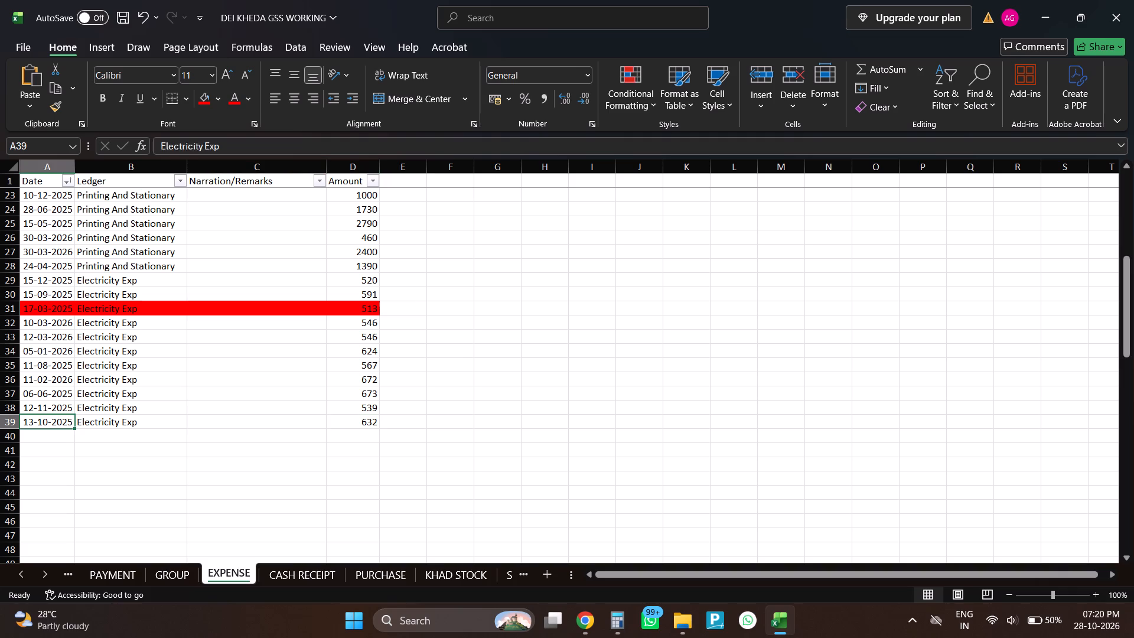
pyautogui.press('Down')
pyautogui.write('11-7-25')
pyautogui.press('Return')
pyautogui.press('Up')
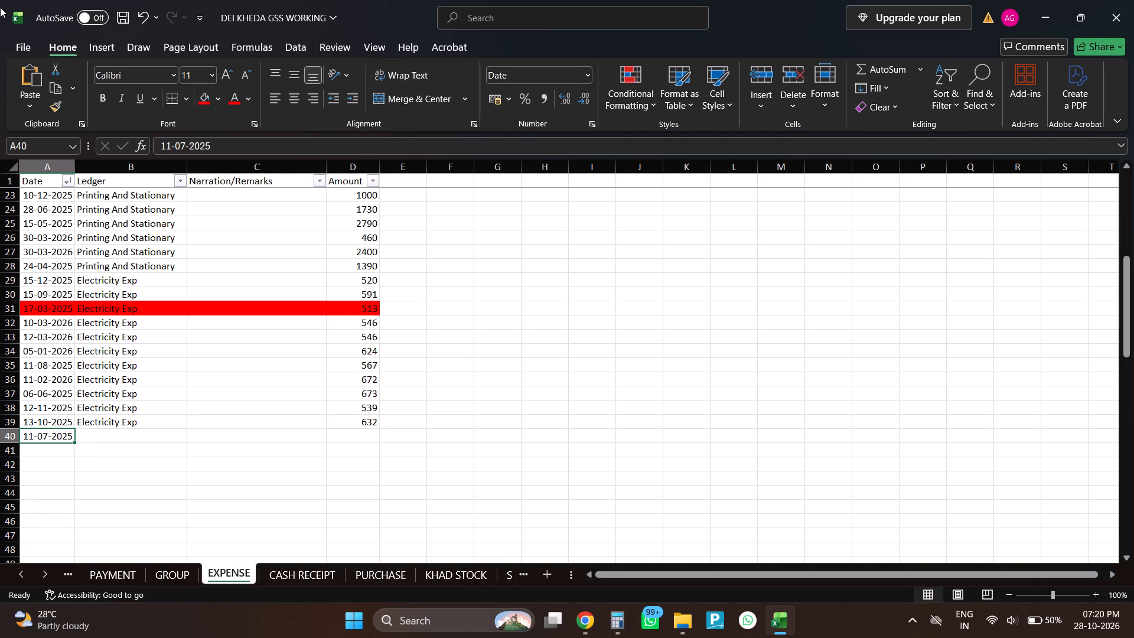
pyautogui.press('Right')
pyautogui.press('e')
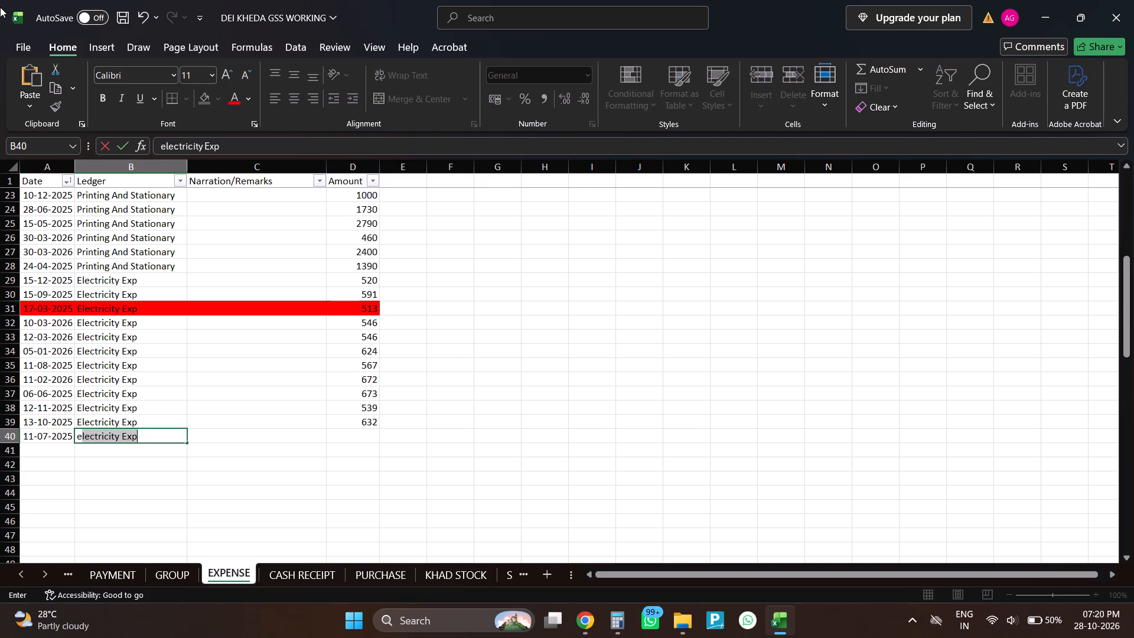
pyautogui.press('Right')
pyautogui.press('Right')
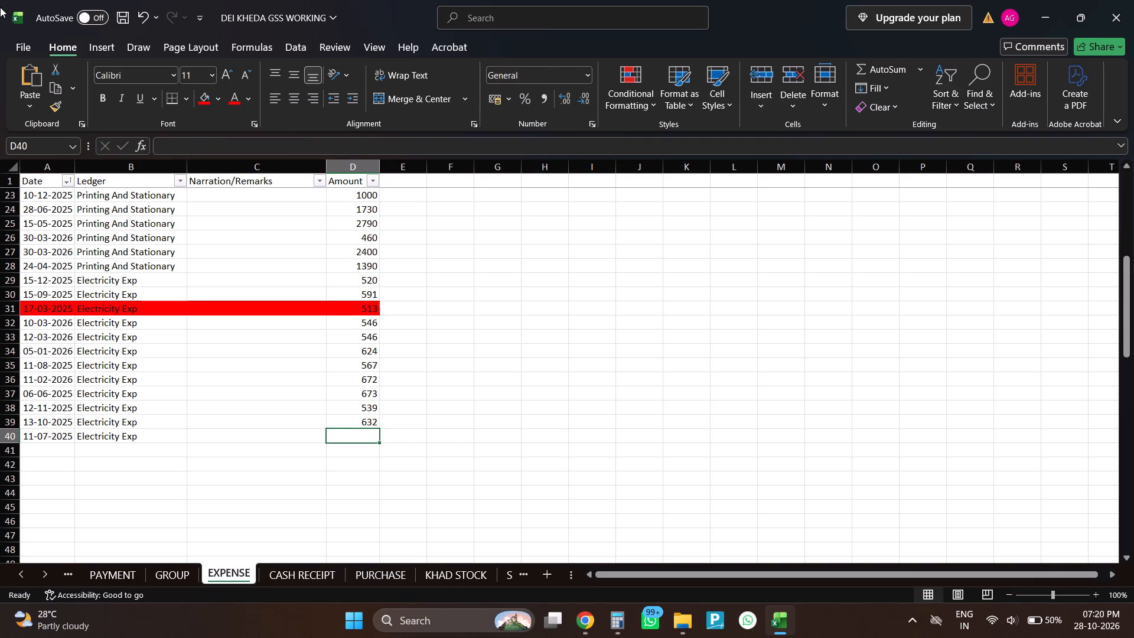
pyautogui.write('659')
pyautogui.press('Return')
pyautogui.press('Up')
pyautogui.press('Left')
pyautogui.press('Left')
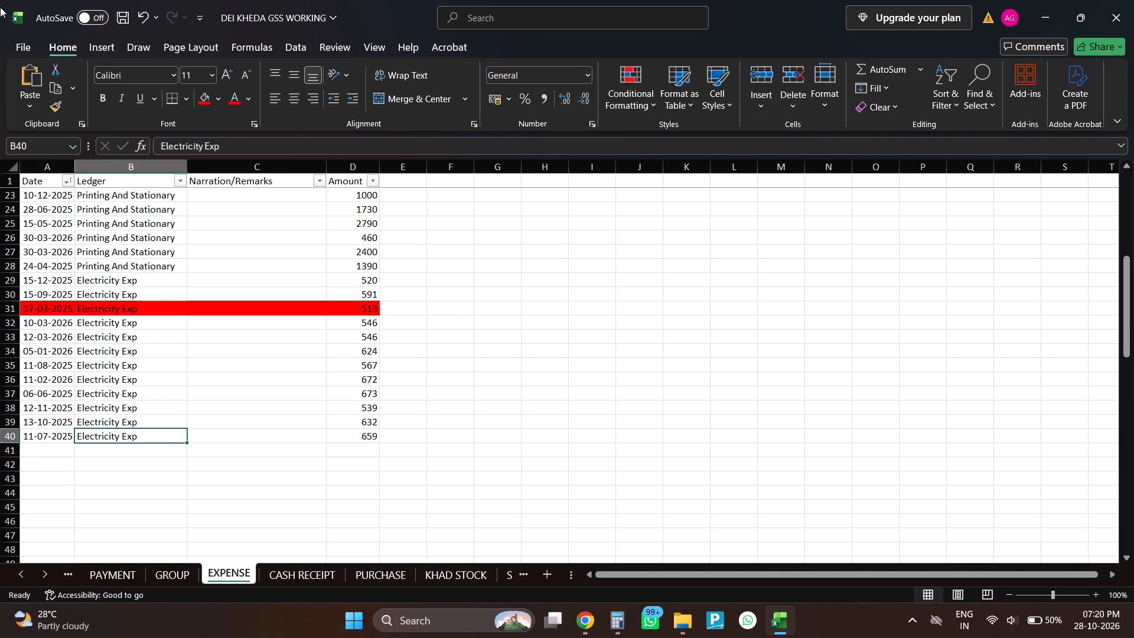
pyautogui.press('Left')
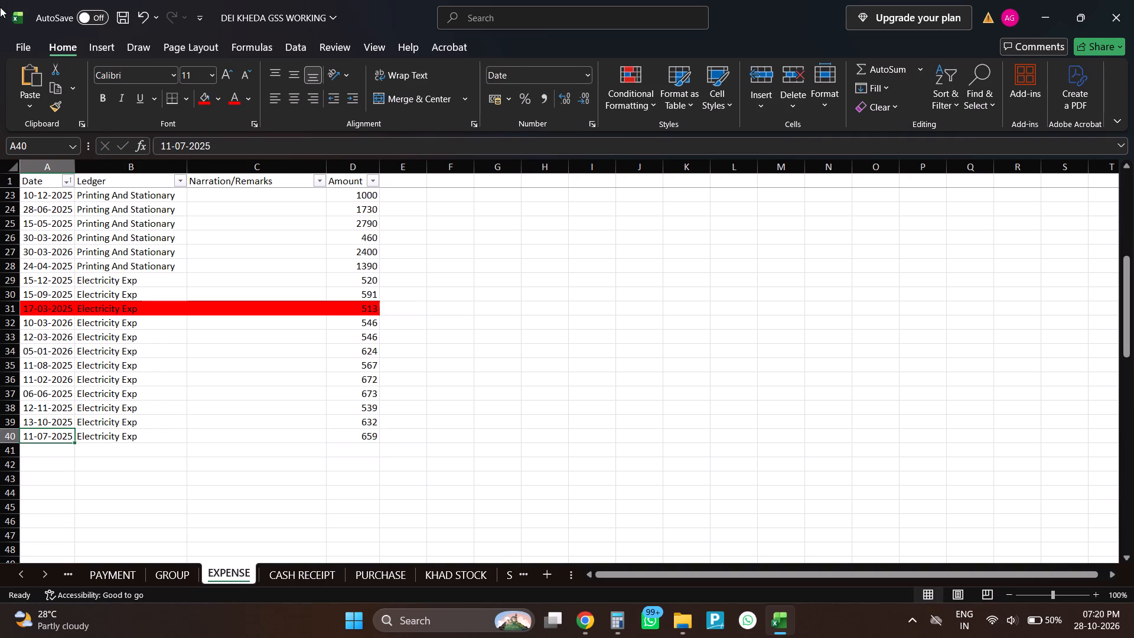
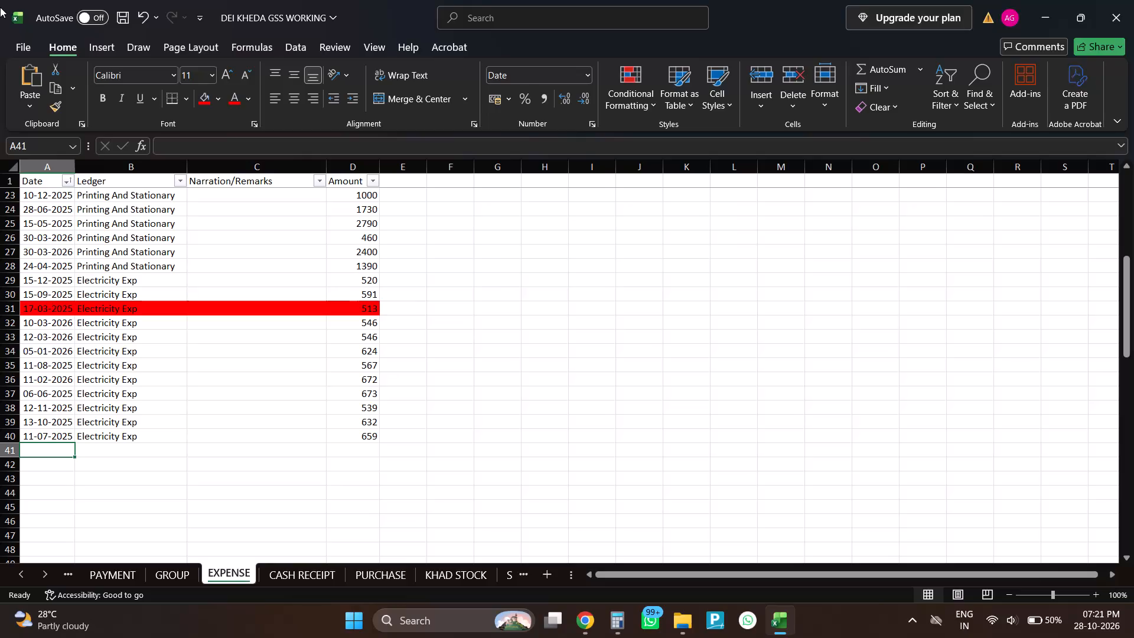
# Add an expense entry in row 41 dated 08-05-2025 with the ledger Electricity Exp and amount 457.
pyautogui.write('8-5-25')
pyautogui.press('Return')
pyautogui.press('Up')
pyautogui.press('Right')
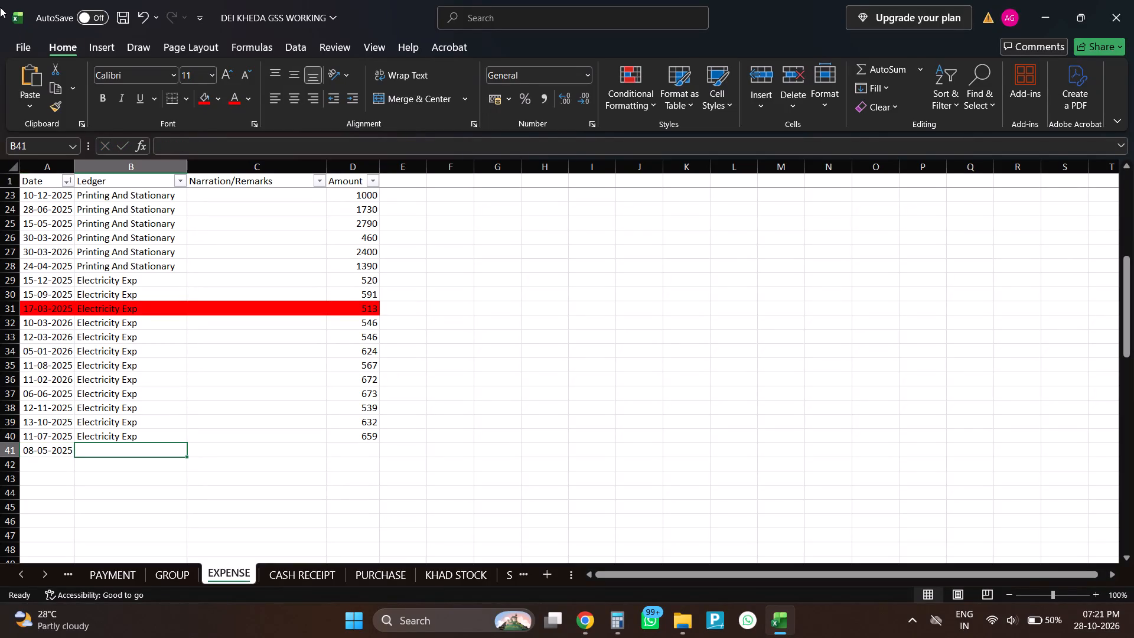
pyautogui.write('ed')
pyautogui.press('BackSpace')
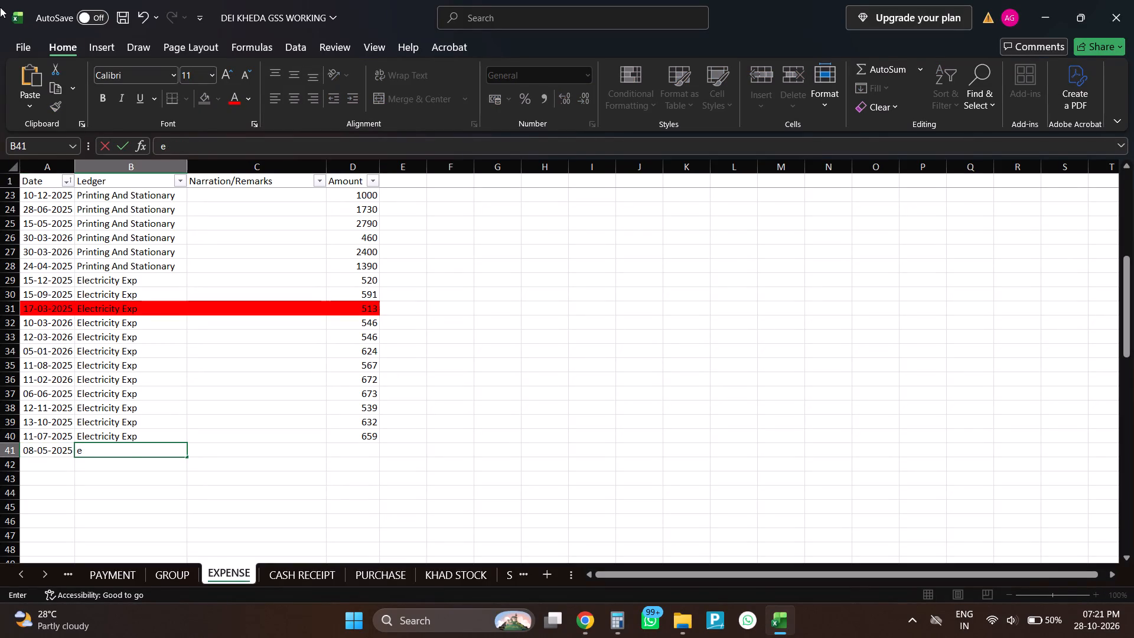
pyautogui.press('l')
pyautogui.press('Right')
pyautogui.press('Right')
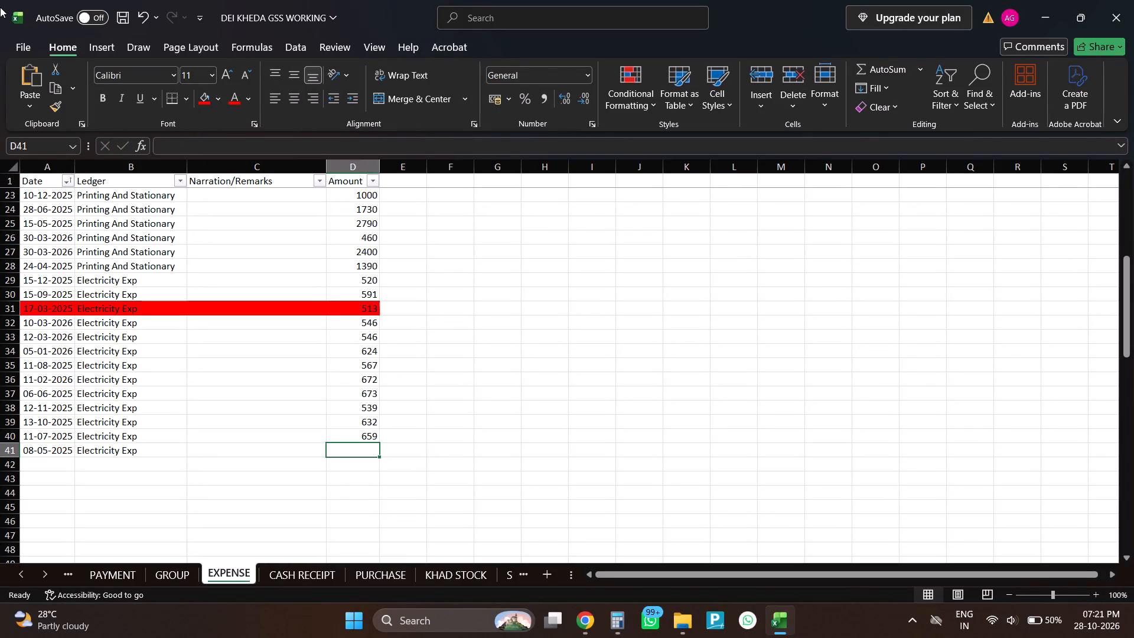
pyautogui.write('457')
pyautogui.press('Return')
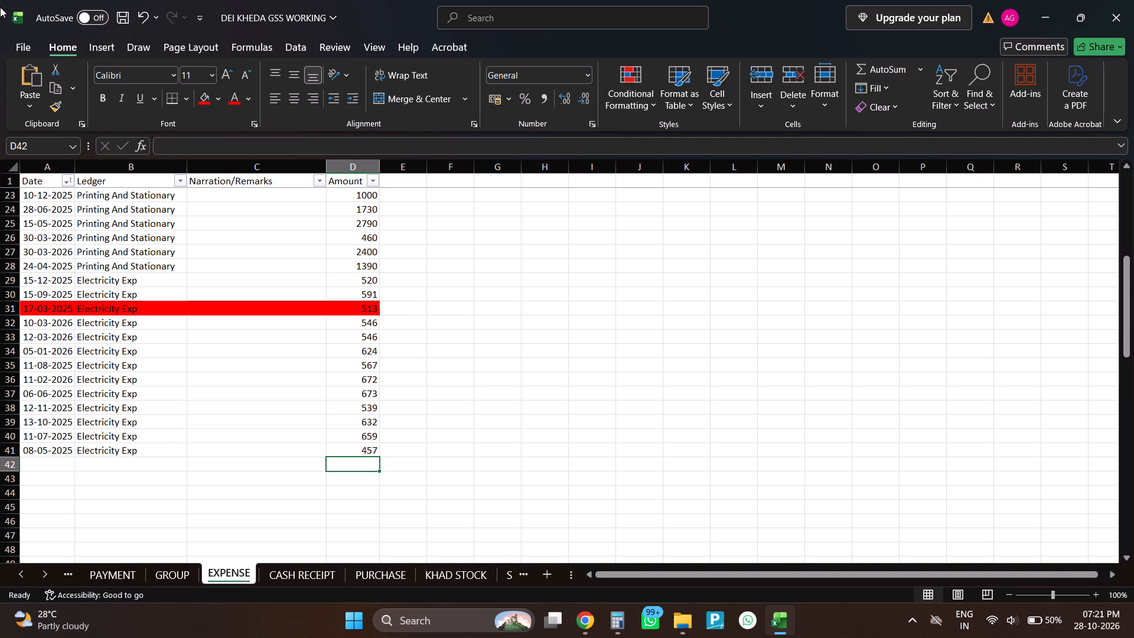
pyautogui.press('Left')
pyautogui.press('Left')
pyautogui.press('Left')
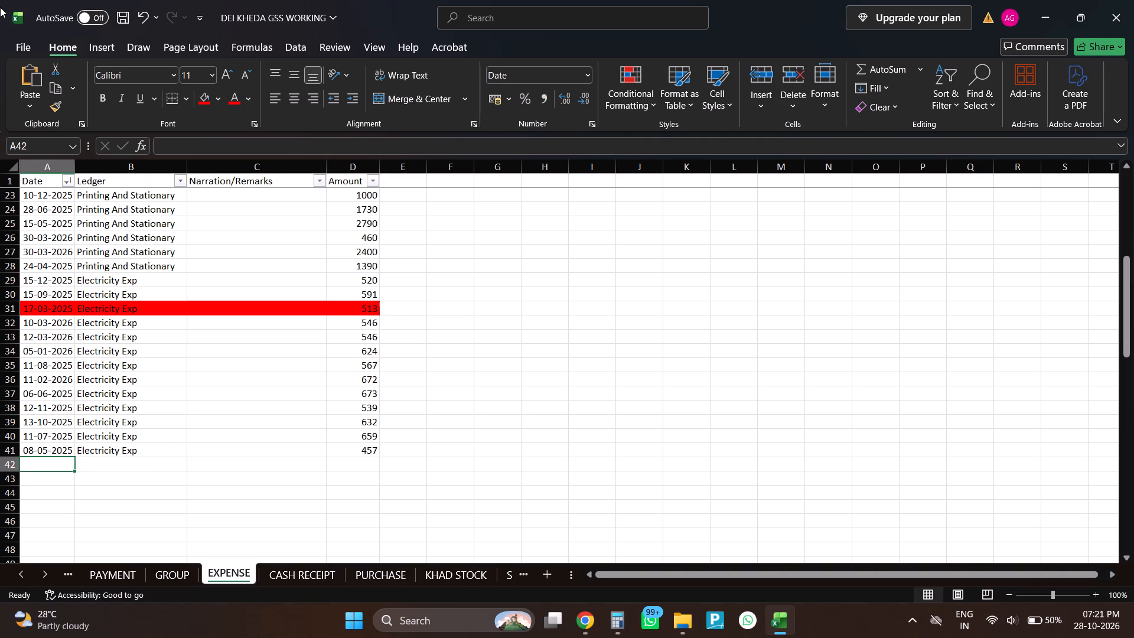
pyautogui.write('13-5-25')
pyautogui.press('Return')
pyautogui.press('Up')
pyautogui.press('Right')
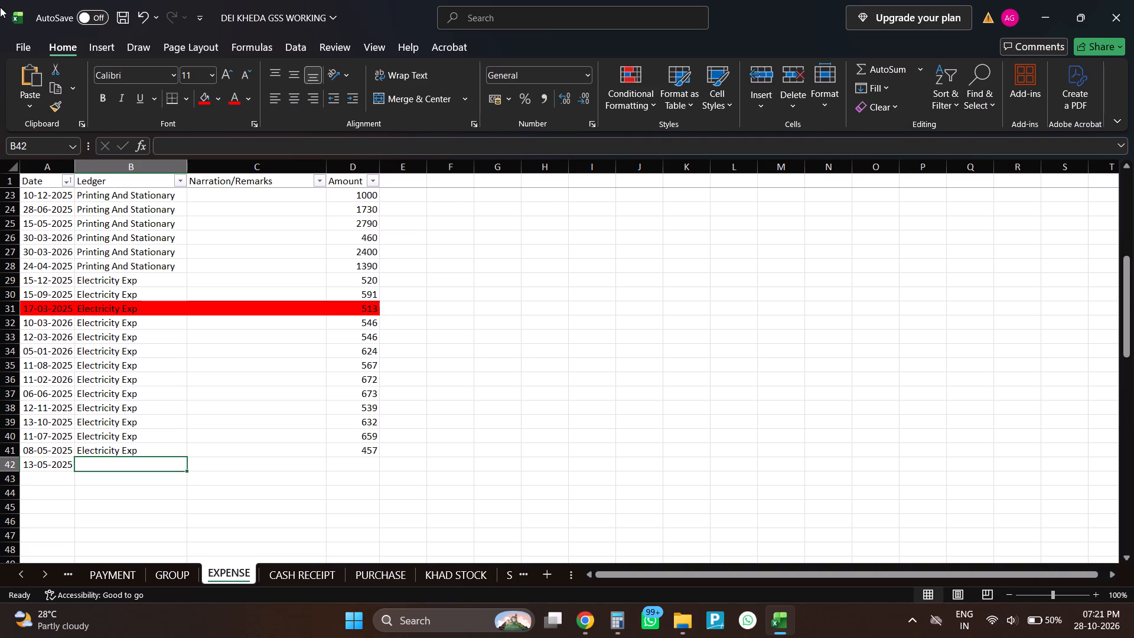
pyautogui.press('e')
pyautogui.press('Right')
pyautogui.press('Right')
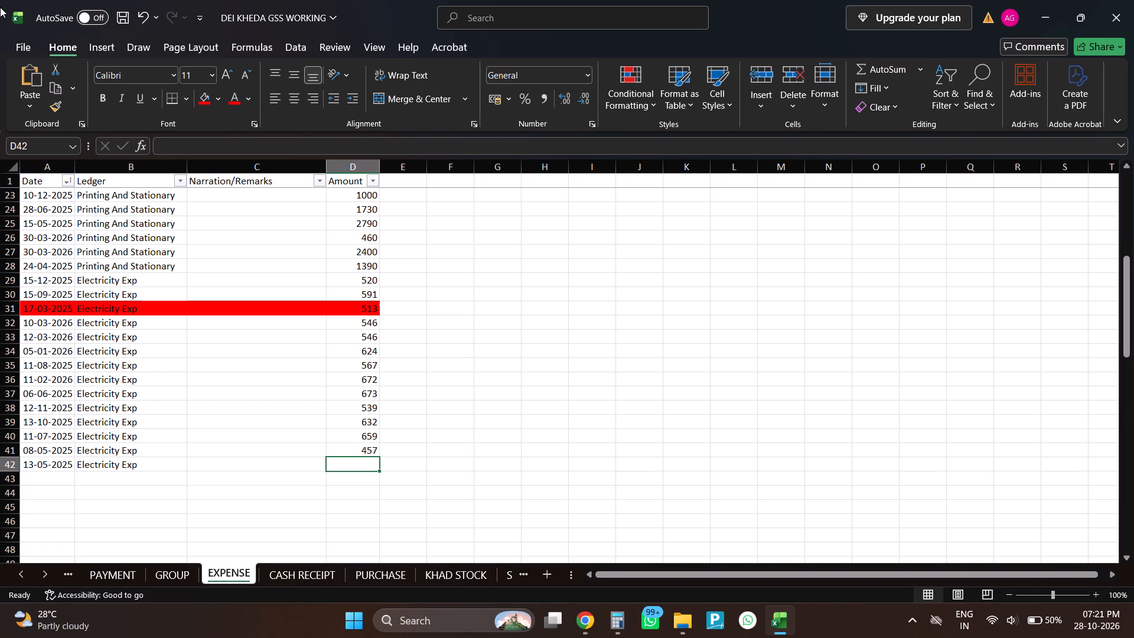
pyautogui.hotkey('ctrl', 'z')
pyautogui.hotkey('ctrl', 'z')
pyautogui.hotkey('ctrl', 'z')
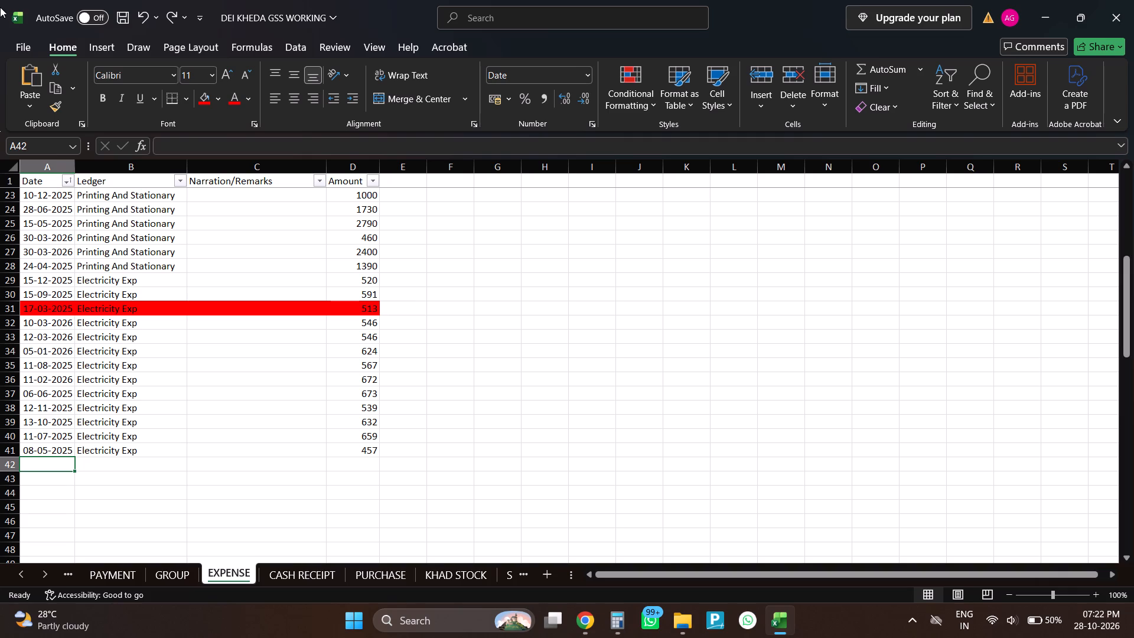
# Add an expense entry in row 42 dated 15-04-2025 with the ledger Electricity Exp and amount 477.
pyautogui.write('15-4-25')
pyautogui.press('Return')
pyautogui.press('Up')
pyautogui.press('Right')
pyautogui.press('e')
pyautogui.press('Right')
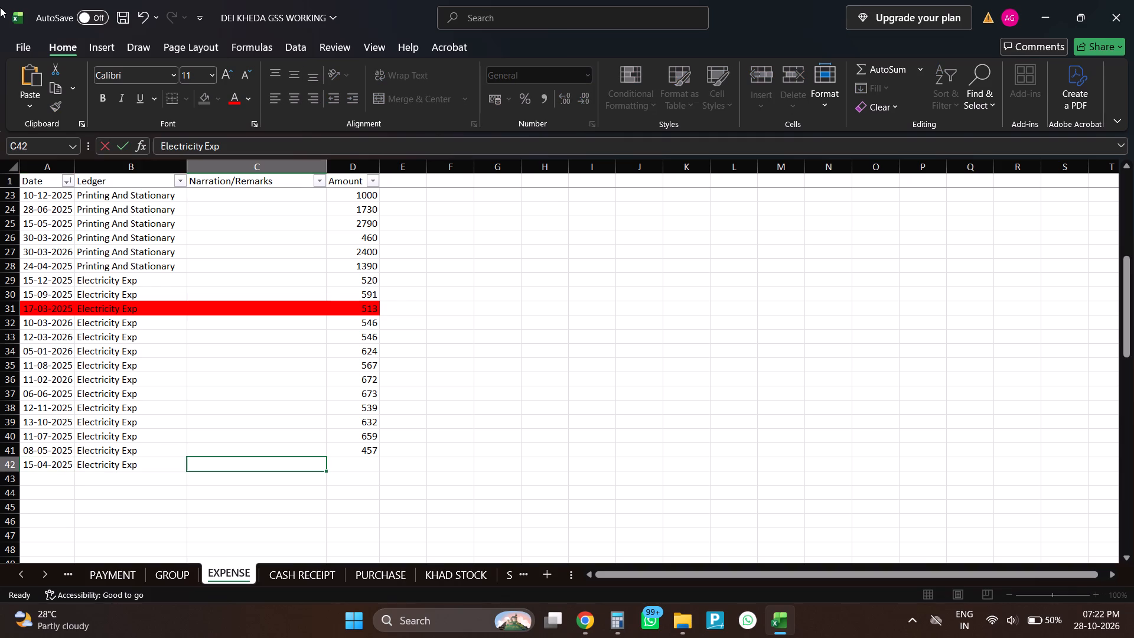
pyautogui.press('Right')
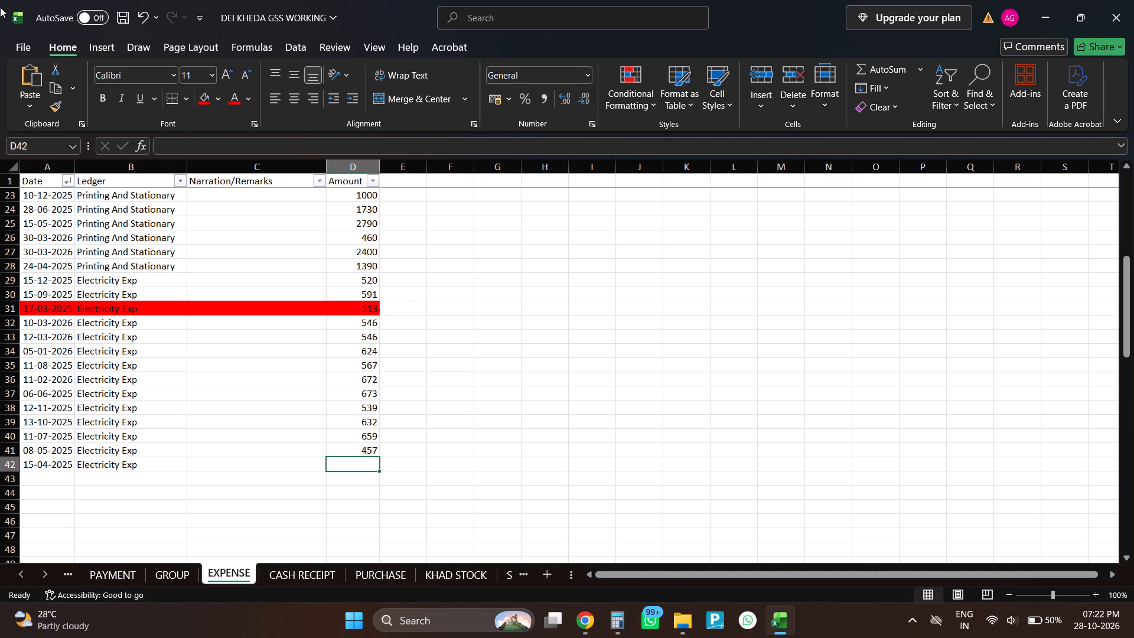
pyautogui.write('477')
pyautogui.press('Return')
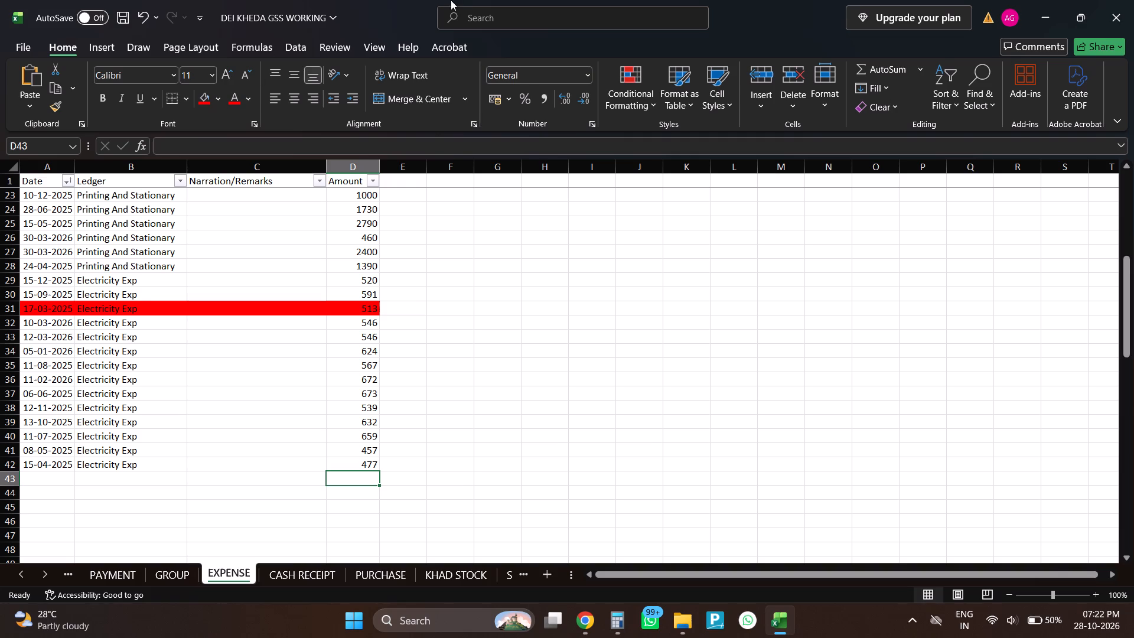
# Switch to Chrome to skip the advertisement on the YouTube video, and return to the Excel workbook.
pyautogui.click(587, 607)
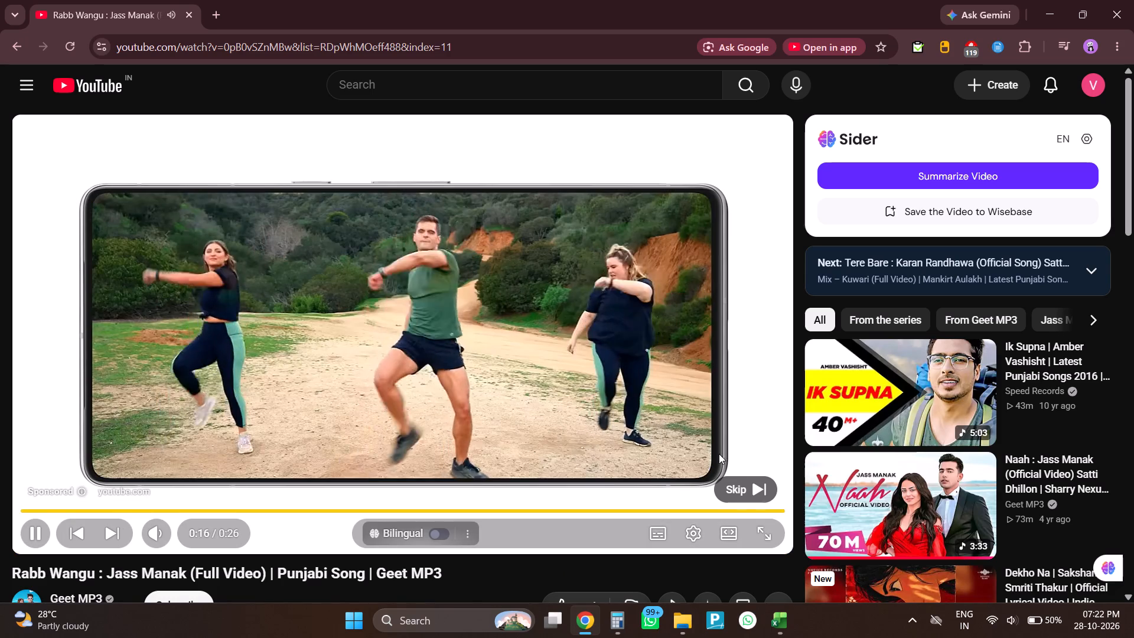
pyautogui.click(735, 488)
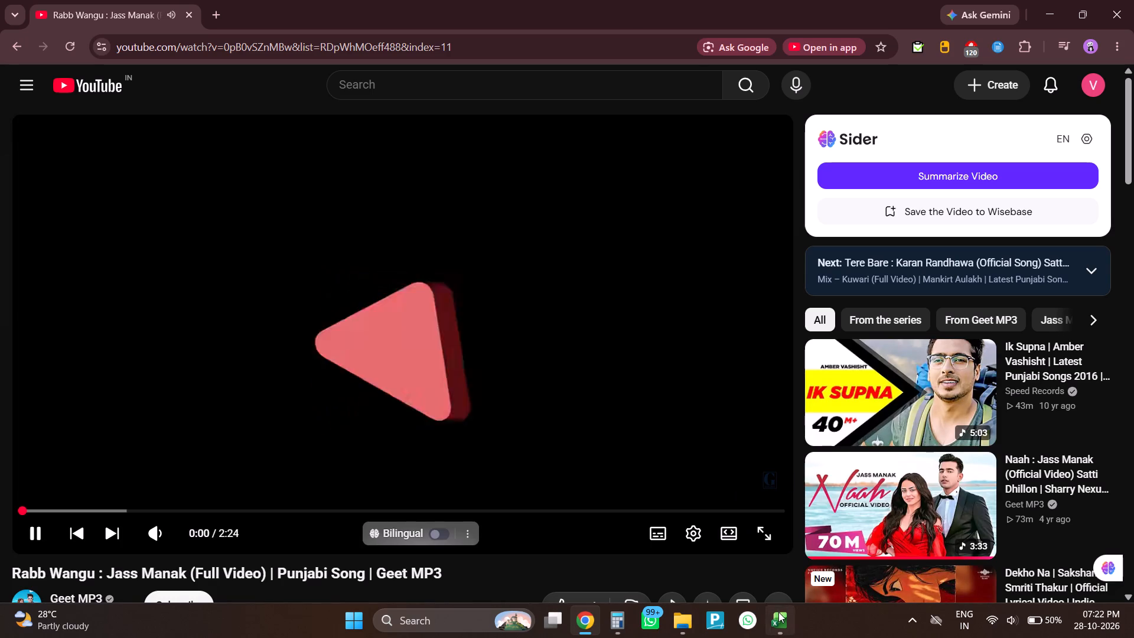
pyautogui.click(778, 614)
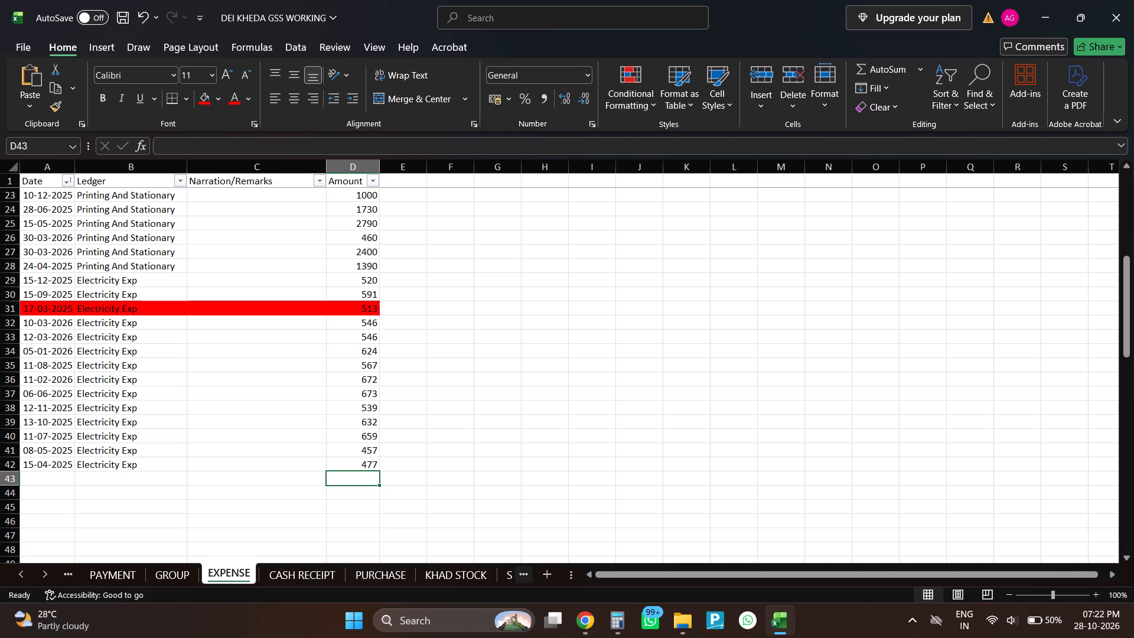
# Add an expense entry in row 43 dated 30-05-2025 with the ledger Mantra and amount 3150.
pyautogui.press('Left')
pyautogui.press('Left')
pyautogui.press('Left')
pyautogui.press('Left')
pyautogui.press('Left')
pyautogui.press('Left')
pyautogui.press('Left')
pyautogui.press('Left')
pyautogui.press('Left')
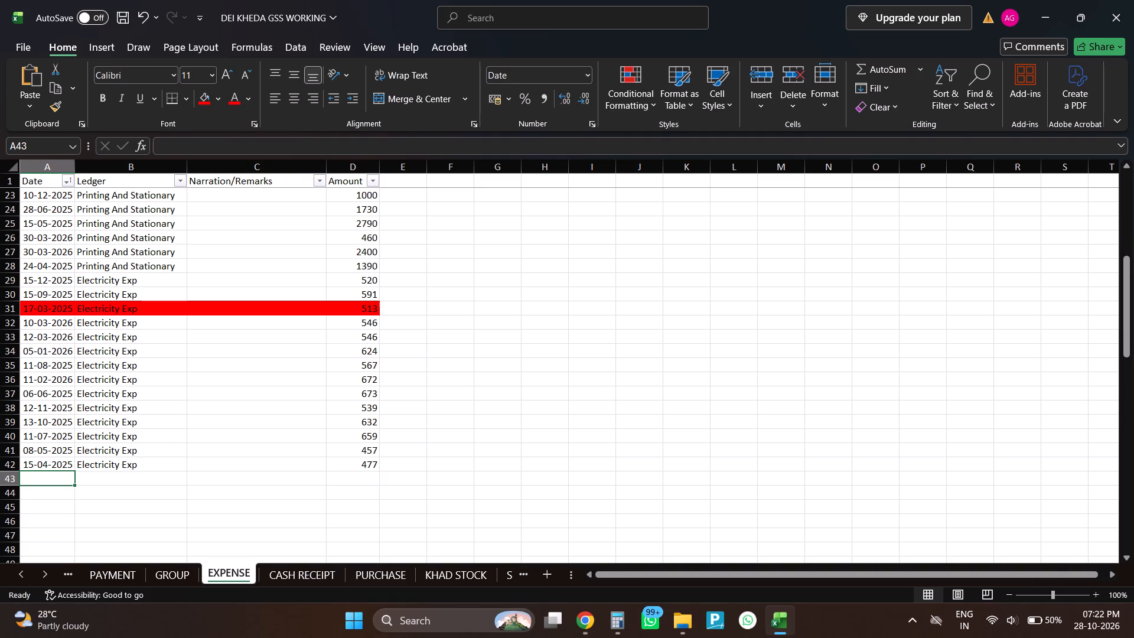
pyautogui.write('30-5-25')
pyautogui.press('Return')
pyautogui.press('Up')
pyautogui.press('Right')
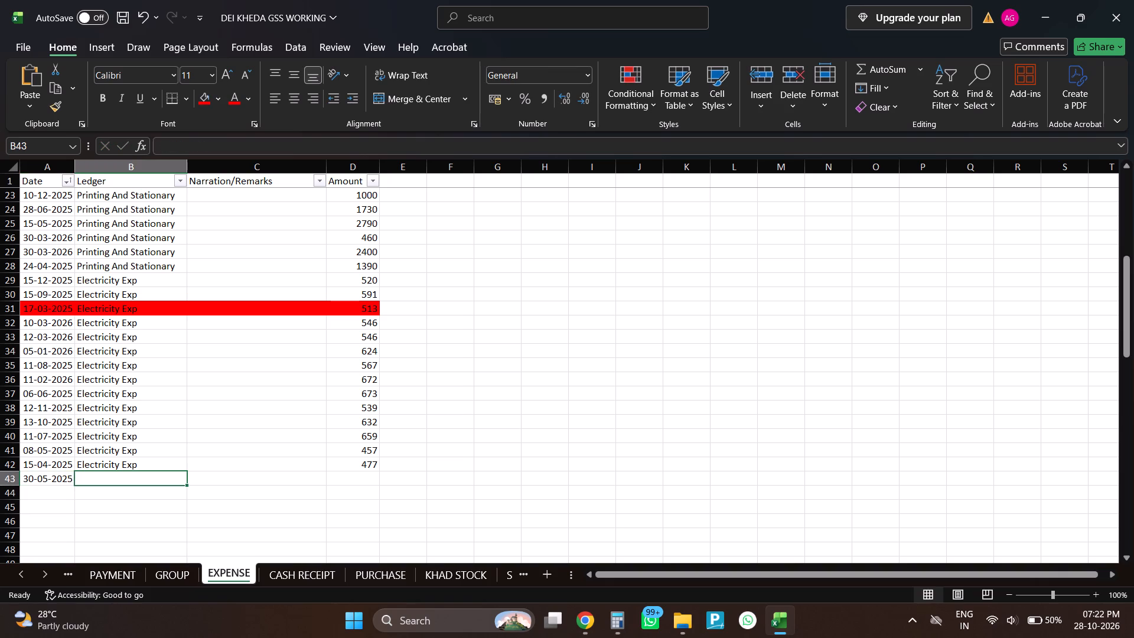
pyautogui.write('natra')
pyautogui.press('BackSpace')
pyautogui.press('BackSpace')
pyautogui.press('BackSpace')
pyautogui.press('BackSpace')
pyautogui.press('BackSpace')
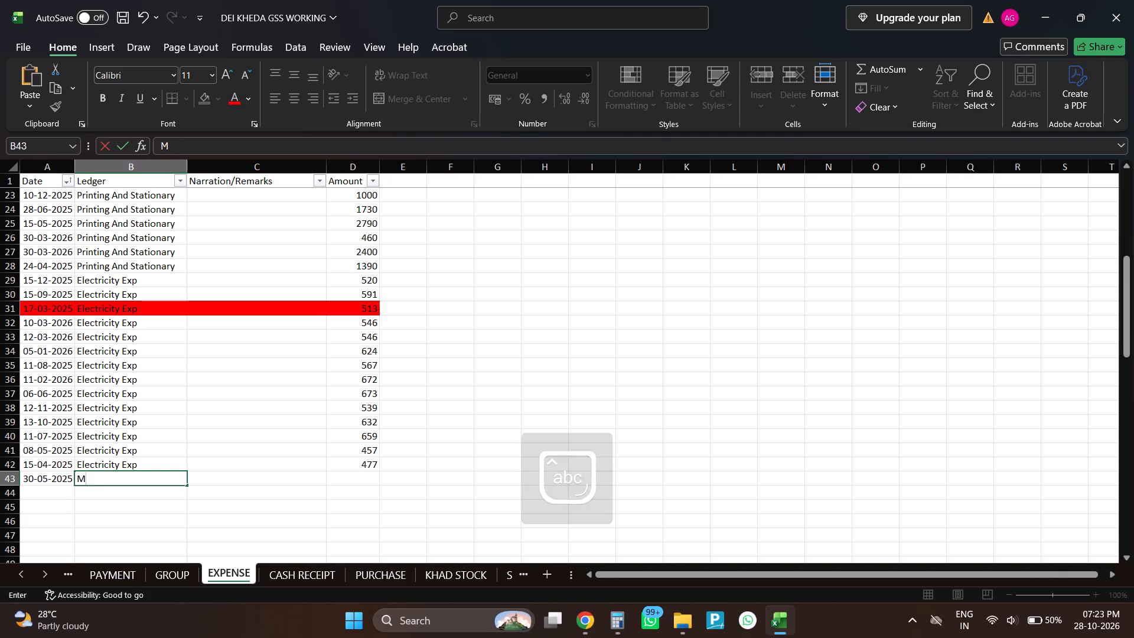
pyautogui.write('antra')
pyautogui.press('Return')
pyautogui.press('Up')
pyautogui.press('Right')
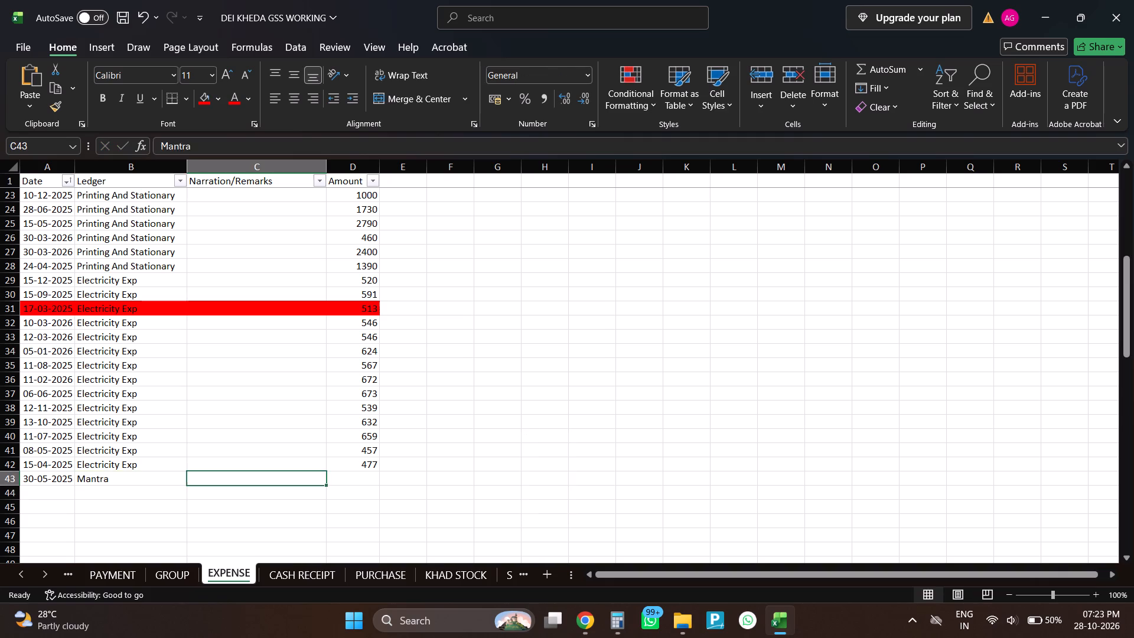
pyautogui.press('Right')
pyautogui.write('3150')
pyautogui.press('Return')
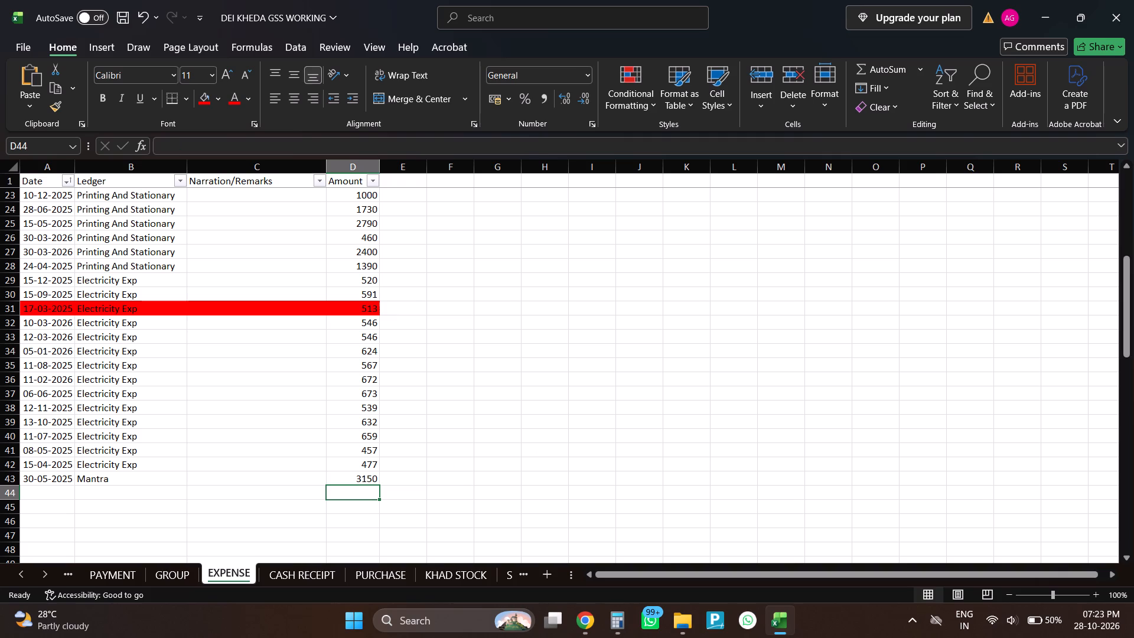
# Add an expense entry in row 44 dated 29-03-2026 with the ledger Printing And Stationary and amount 1600.
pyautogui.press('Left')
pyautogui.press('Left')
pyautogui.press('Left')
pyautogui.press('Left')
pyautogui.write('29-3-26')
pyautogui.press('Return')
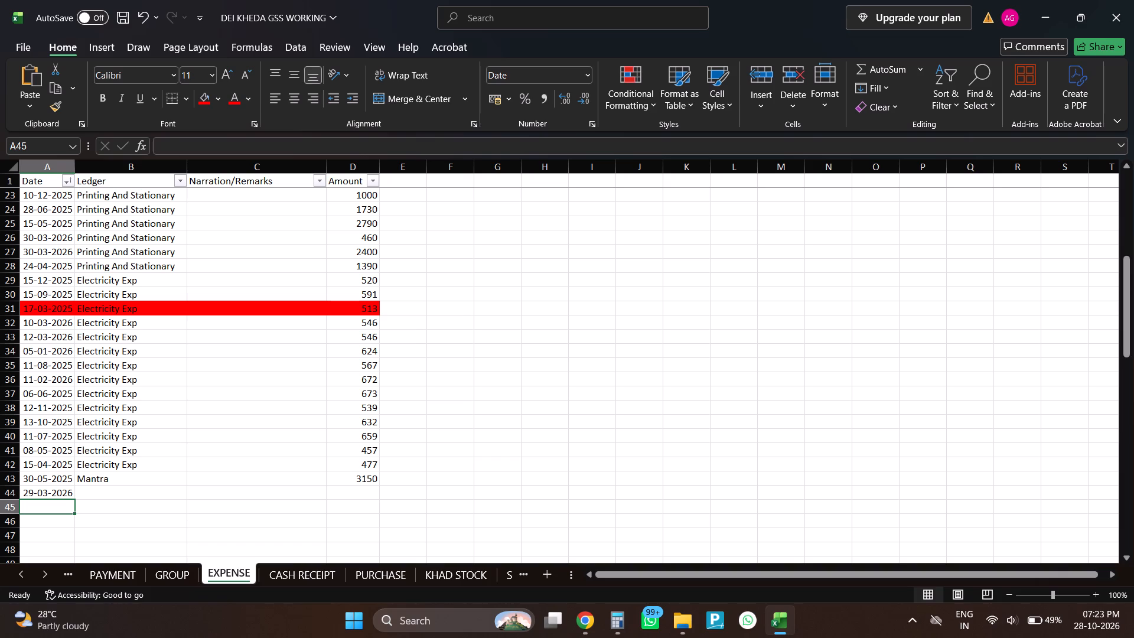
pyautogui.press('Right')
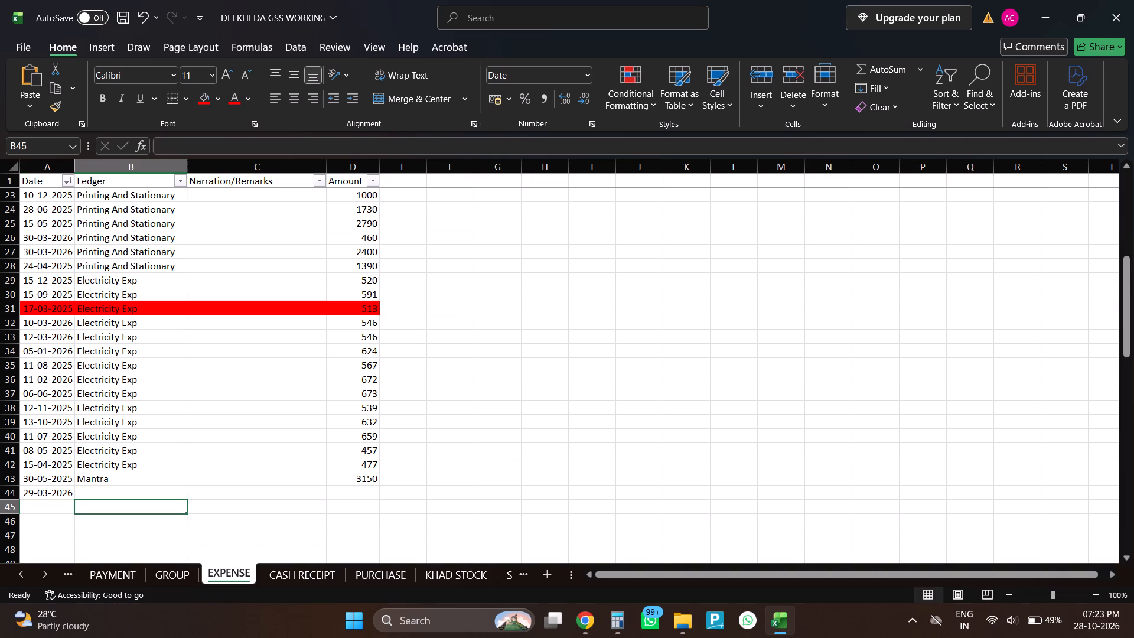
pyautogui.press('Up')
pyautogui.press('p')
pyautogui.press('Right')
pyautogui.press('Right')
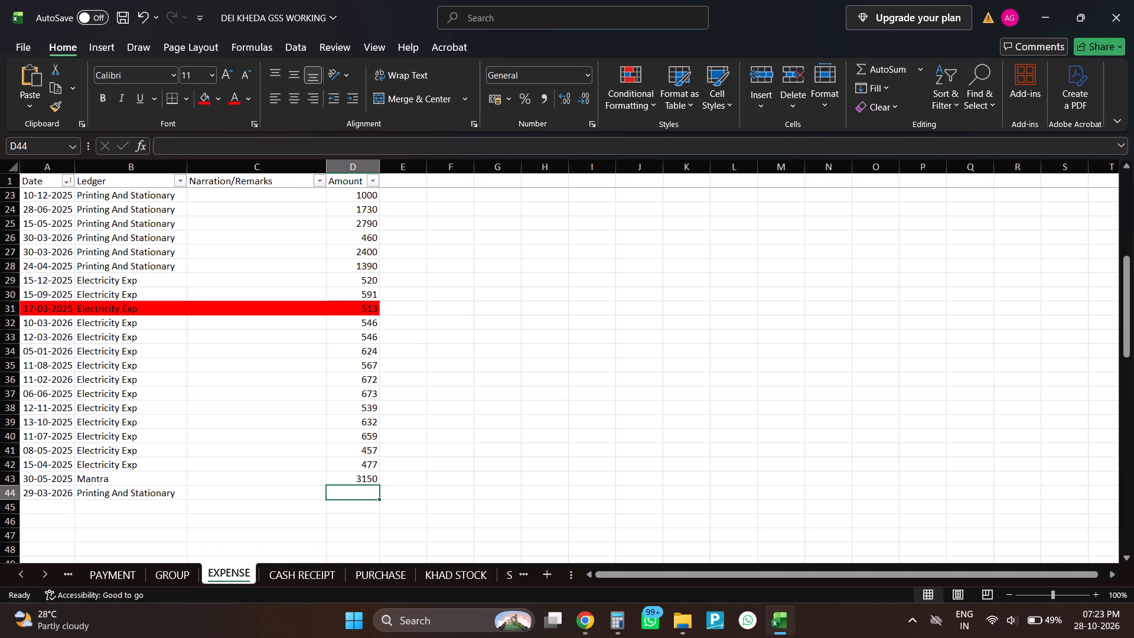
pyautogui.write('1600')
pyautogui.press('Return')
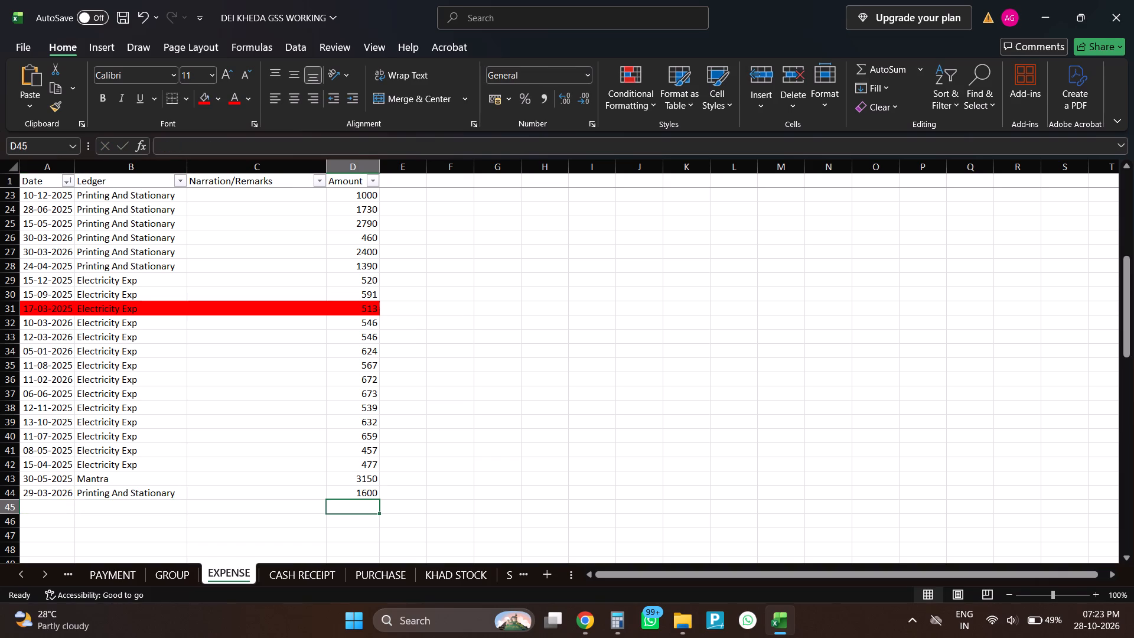
# Add an entry in row 45 dated 25-11-2025 with the ledger Khad Purchase, narration Shri Keshav KVSS and amount 122850.
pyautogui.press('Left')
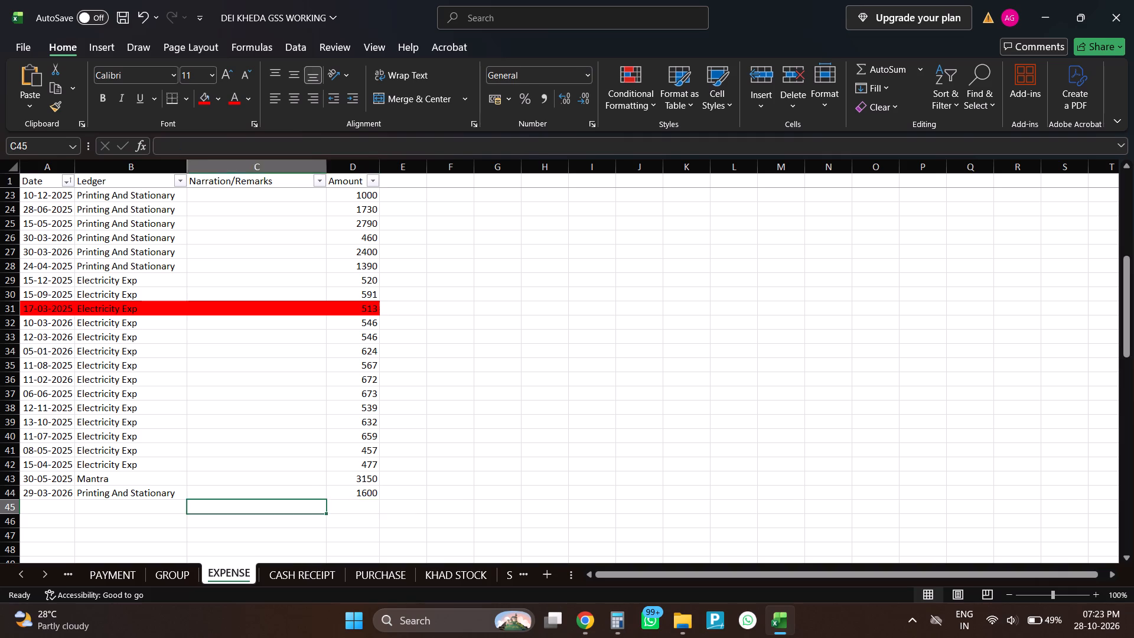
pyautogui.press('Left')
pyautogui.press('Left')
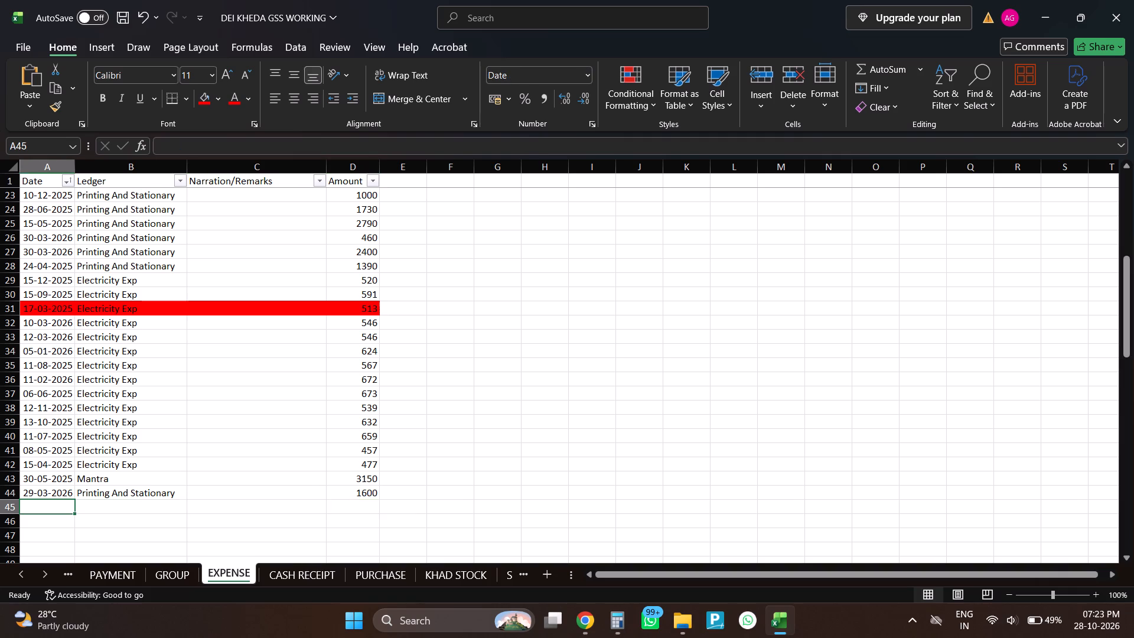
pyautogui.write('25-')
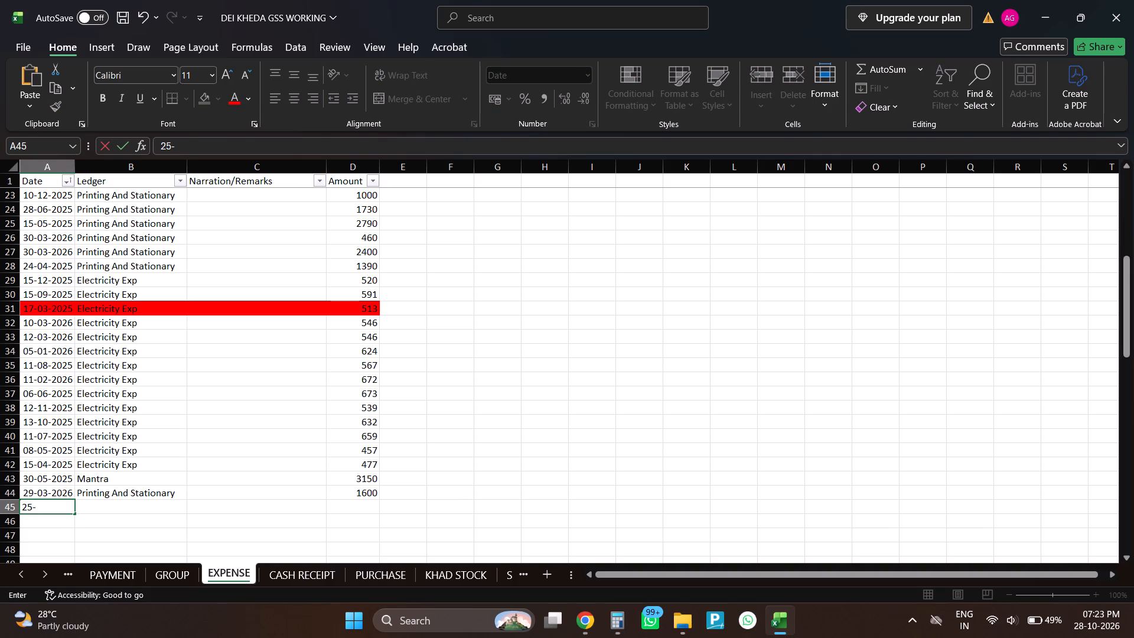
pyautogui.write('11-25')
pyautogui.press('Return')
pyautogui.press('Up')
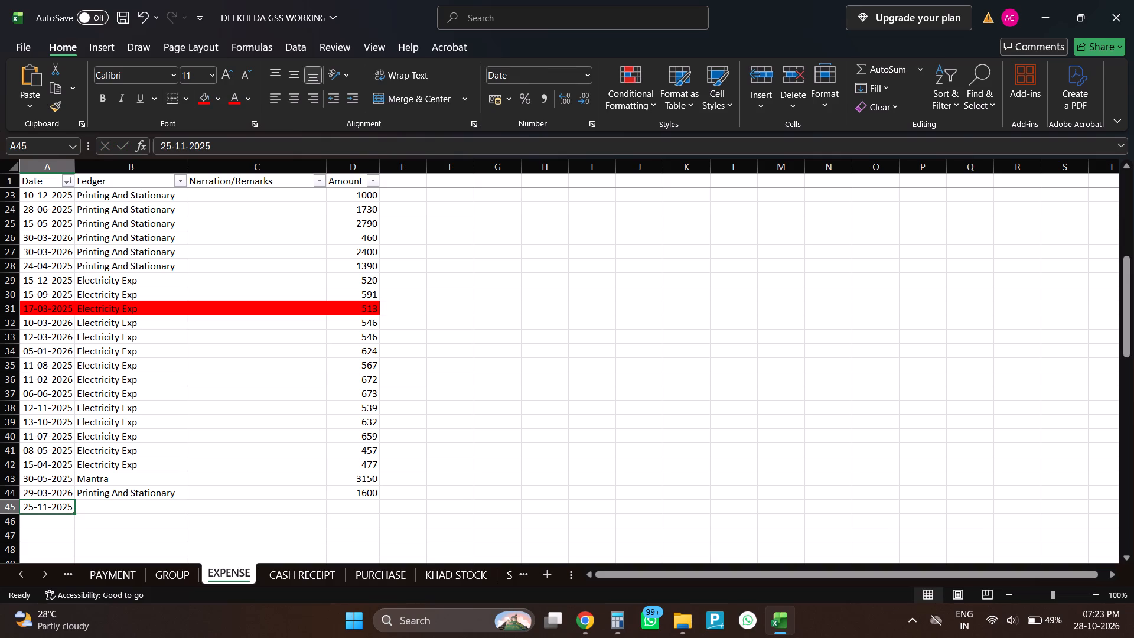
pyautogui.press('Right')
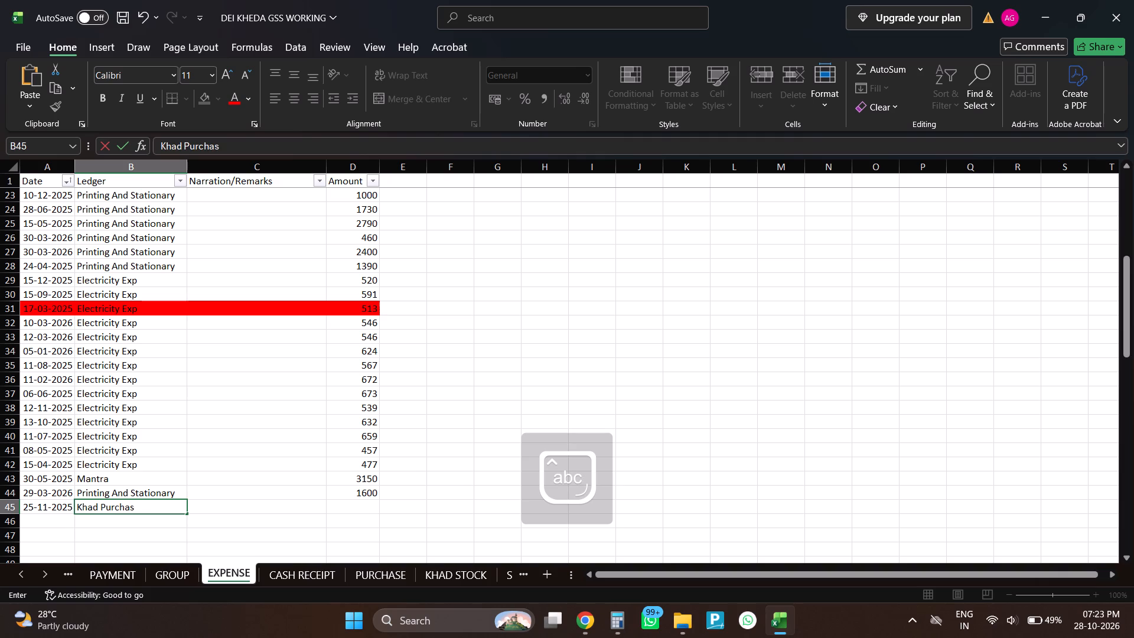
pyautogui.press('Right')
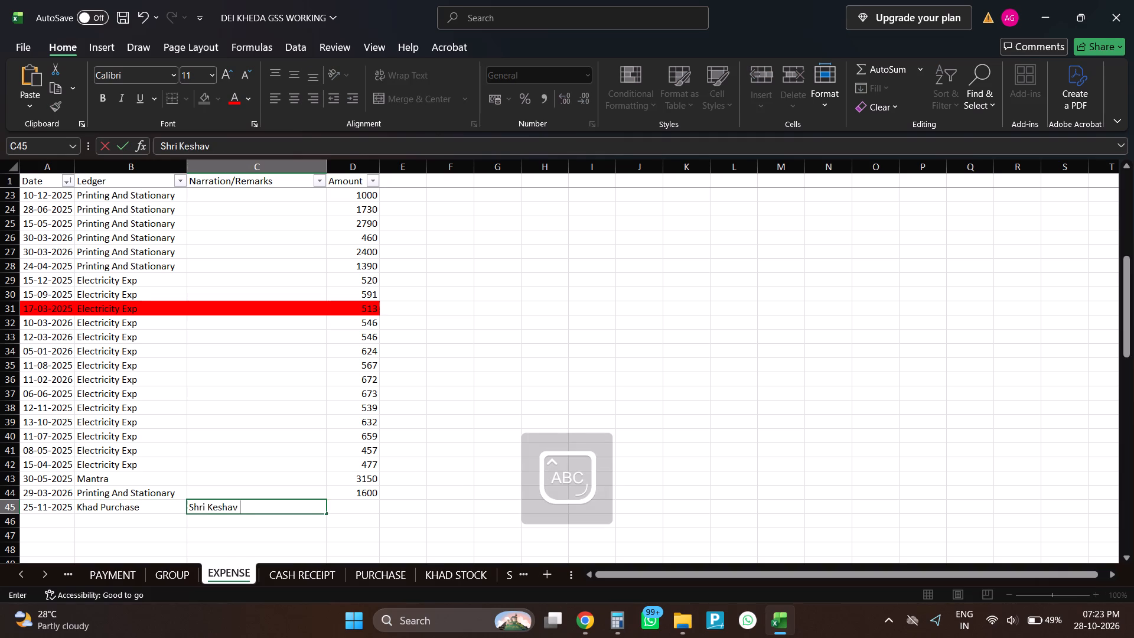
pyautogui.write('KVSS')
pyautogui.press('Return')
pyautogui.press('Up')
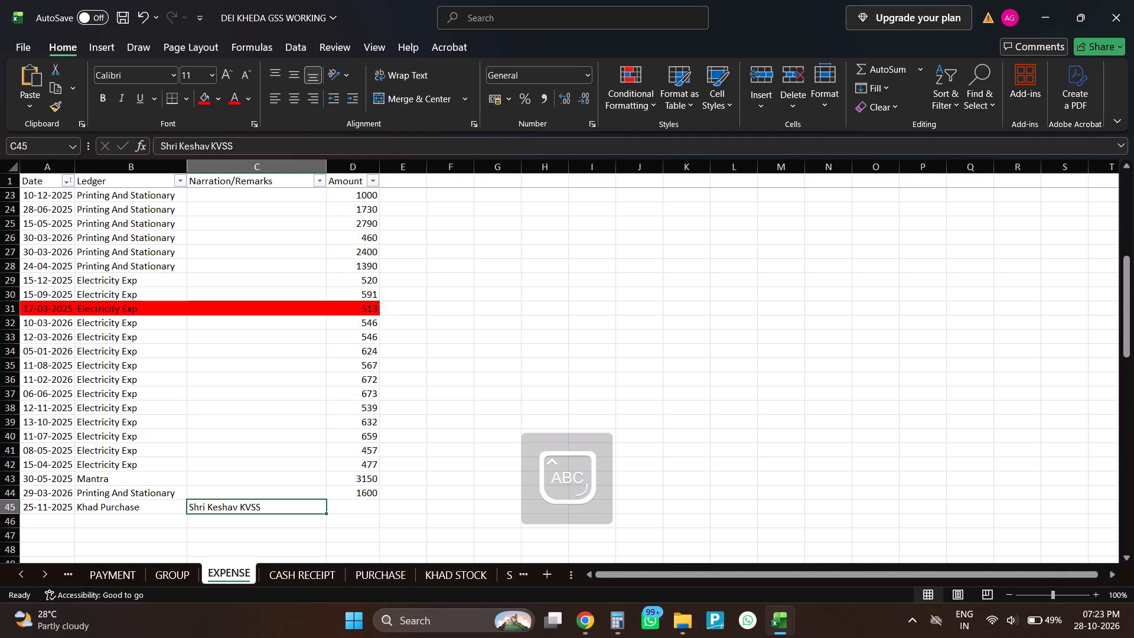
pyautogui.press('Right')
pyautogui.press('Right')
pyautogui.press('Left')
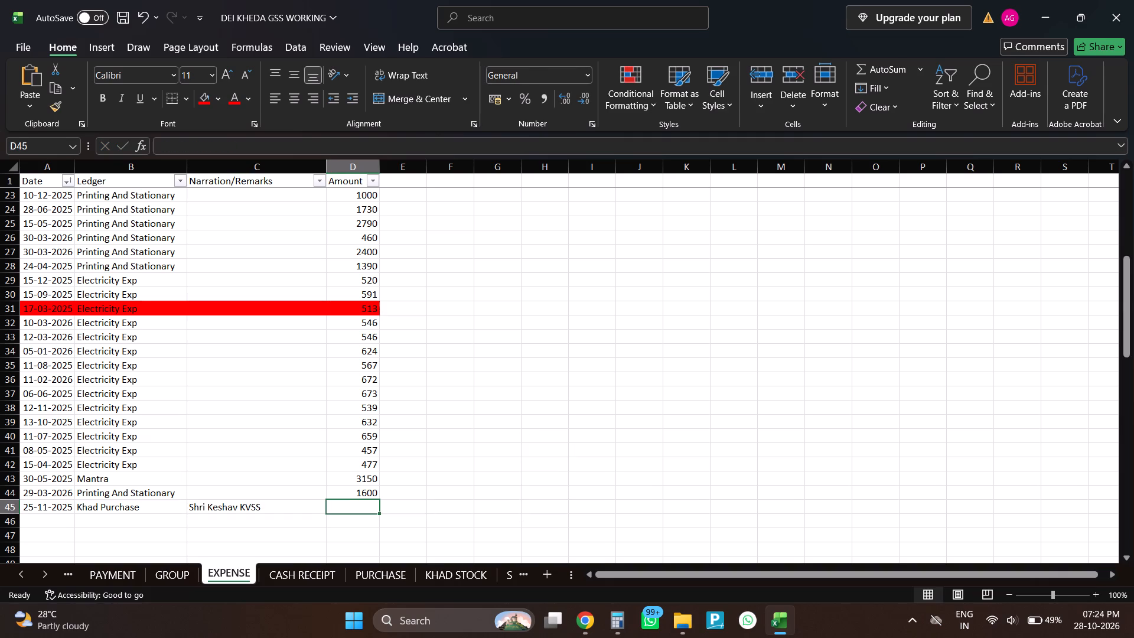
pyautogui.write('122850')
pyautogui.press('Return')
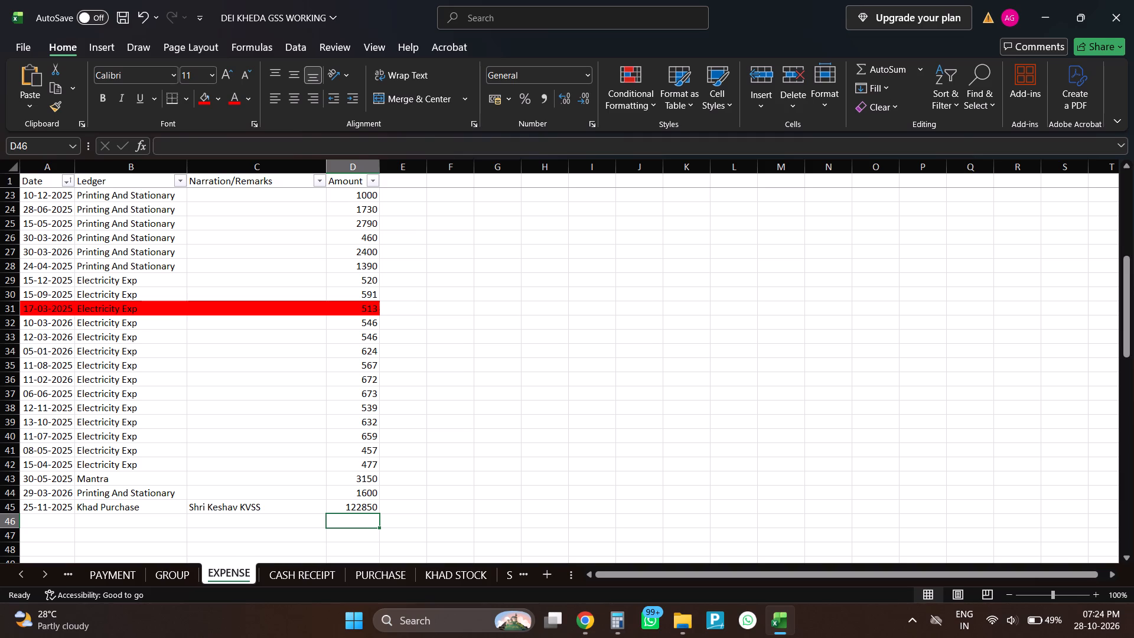
# Add an entry in row 46 dated 30-11-2025 with the ledger Khad Purchase, narration Shri Keshav KVSS and amount 113400.
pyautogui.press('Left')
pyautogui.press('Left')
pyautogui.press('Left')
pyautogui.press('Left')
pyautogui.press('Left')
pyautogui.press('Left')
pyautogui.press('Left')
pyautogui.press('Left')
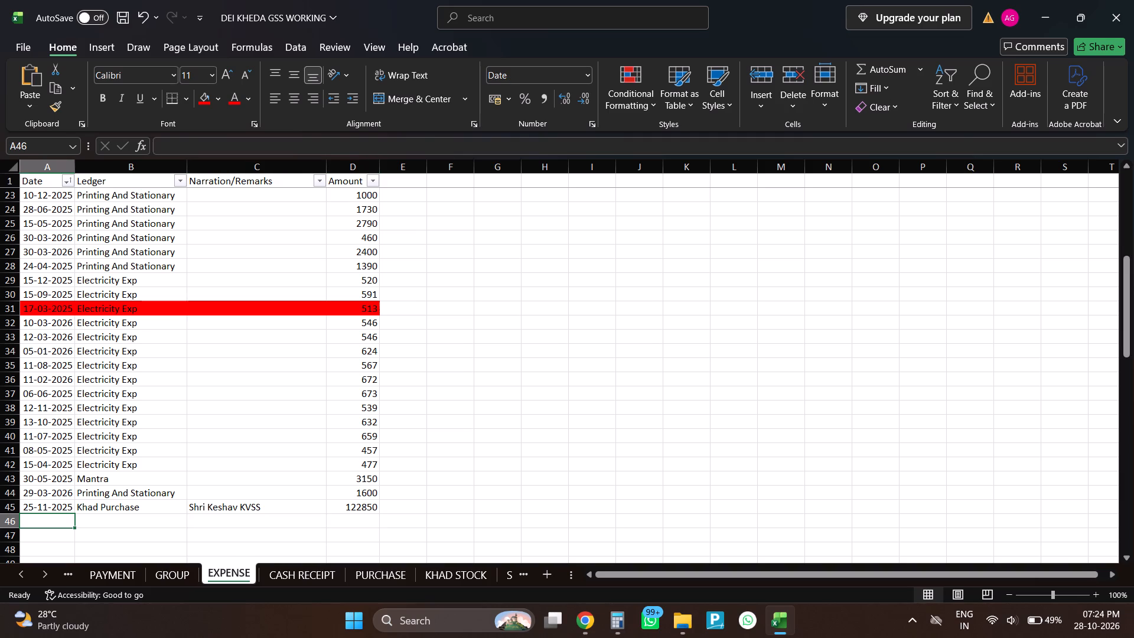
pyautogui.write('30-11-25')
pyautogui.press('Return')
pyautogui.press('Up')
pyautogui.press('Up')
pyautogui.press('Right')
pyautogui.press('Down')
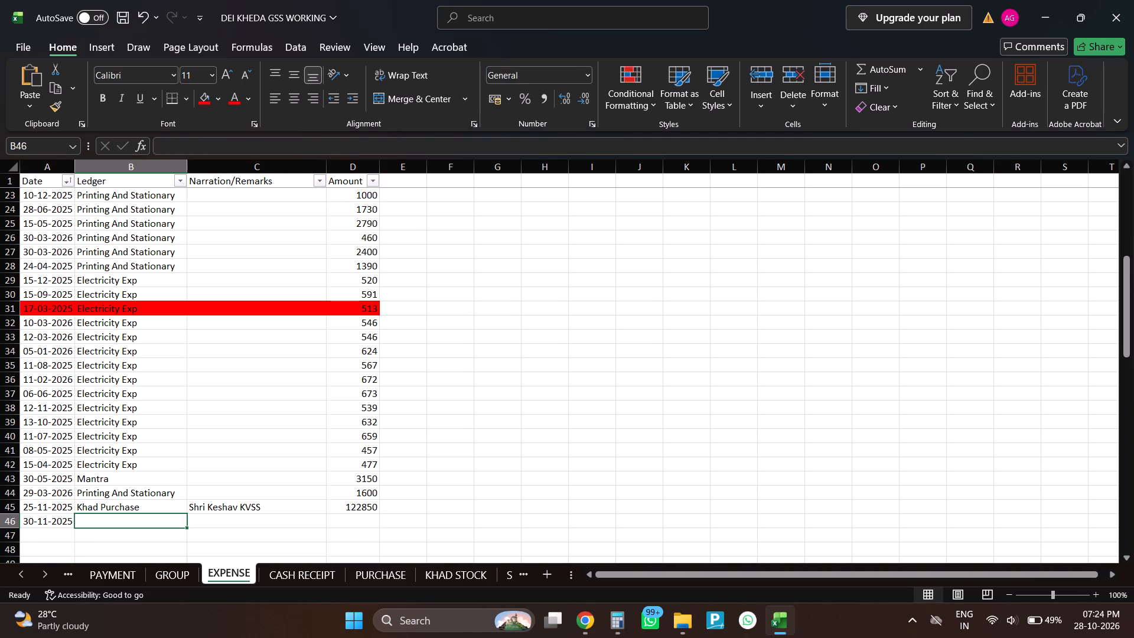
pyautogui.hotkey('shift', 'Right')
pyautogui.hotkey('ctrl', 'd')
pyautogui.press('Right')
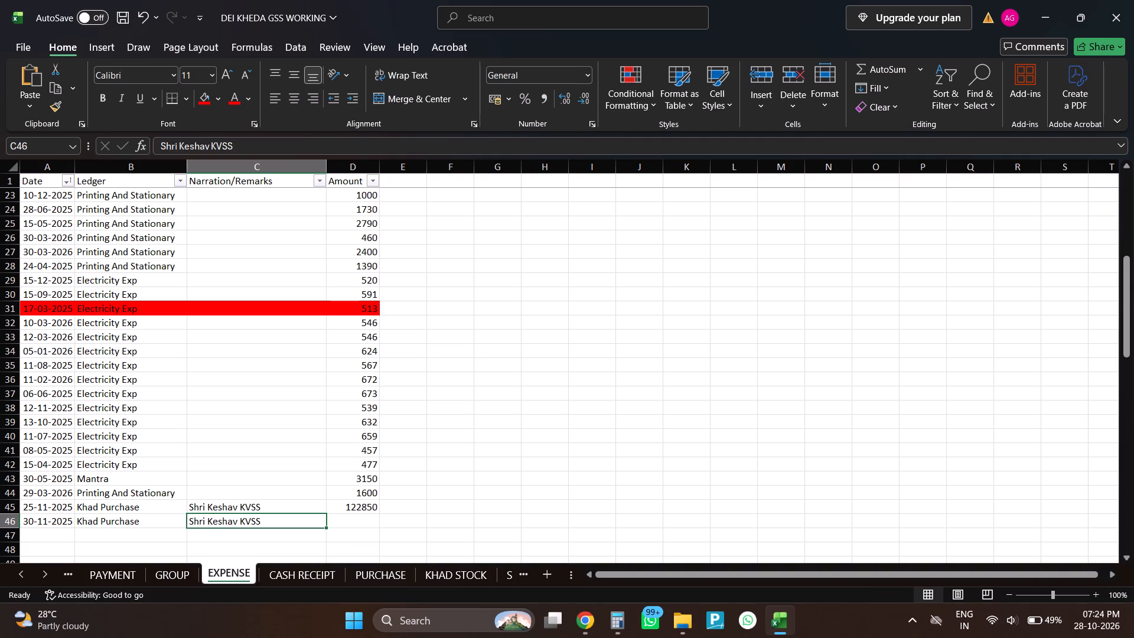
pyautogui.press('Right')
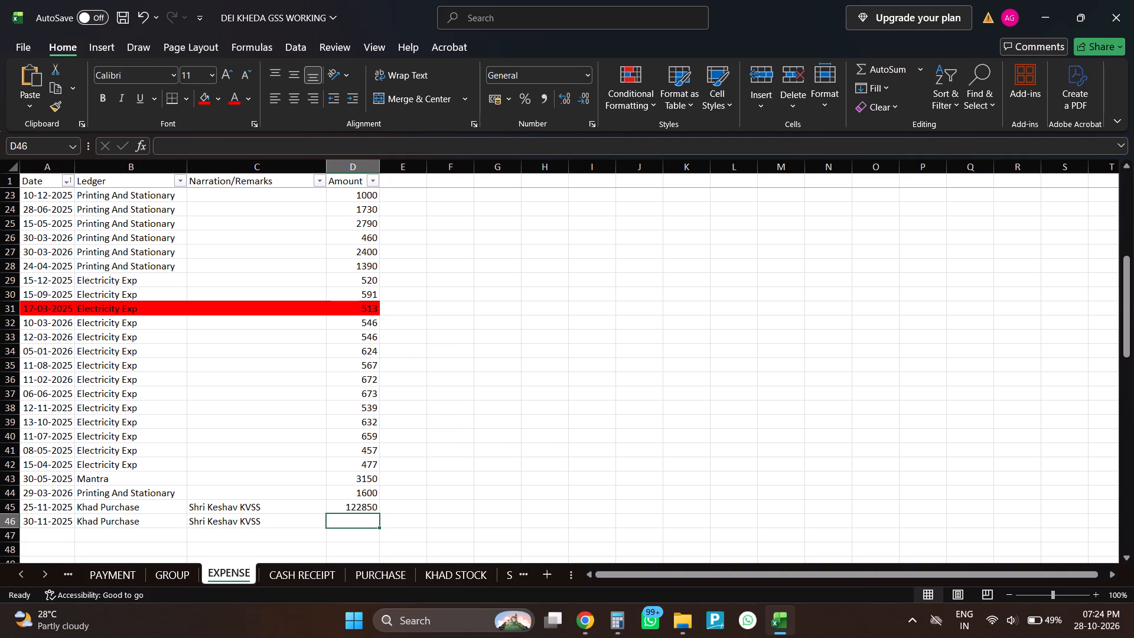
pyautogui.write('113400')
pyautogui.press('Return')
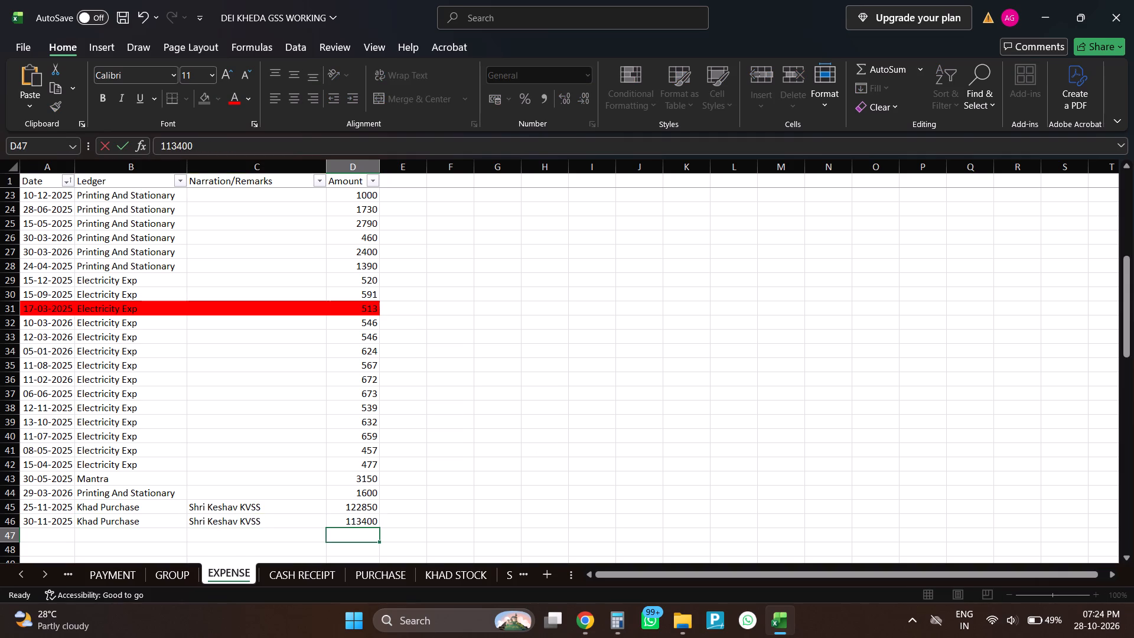
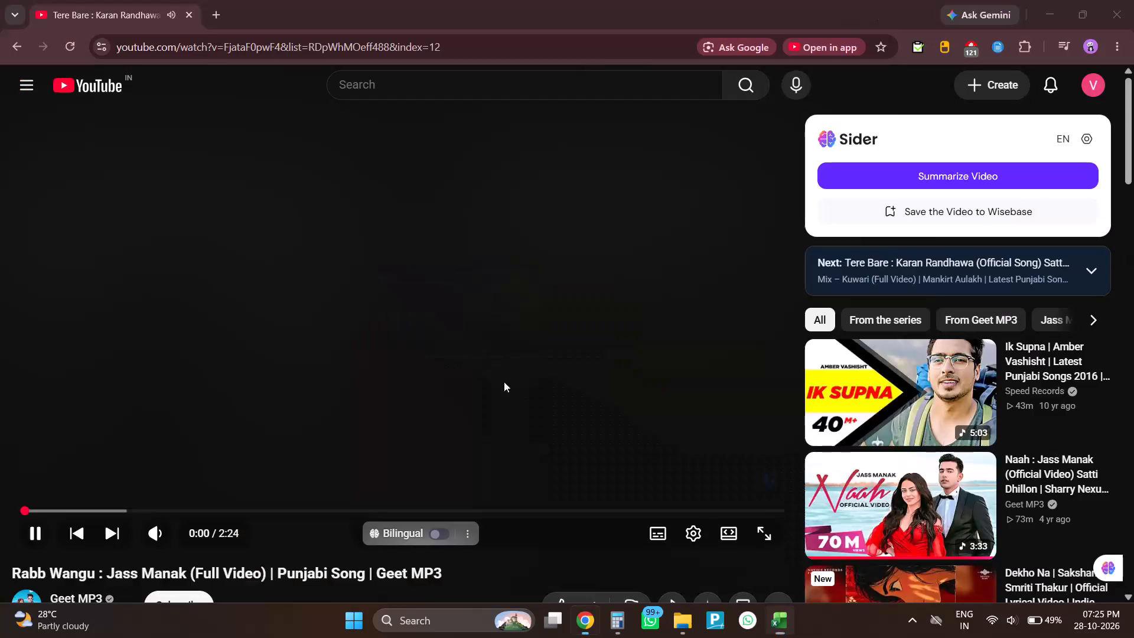
# Pause the current video, search YouTube for teriyan deedan, open the 2023 official video of Teriyaan Deedaan, and clear the search text.
pyautogui.click(477, 357)
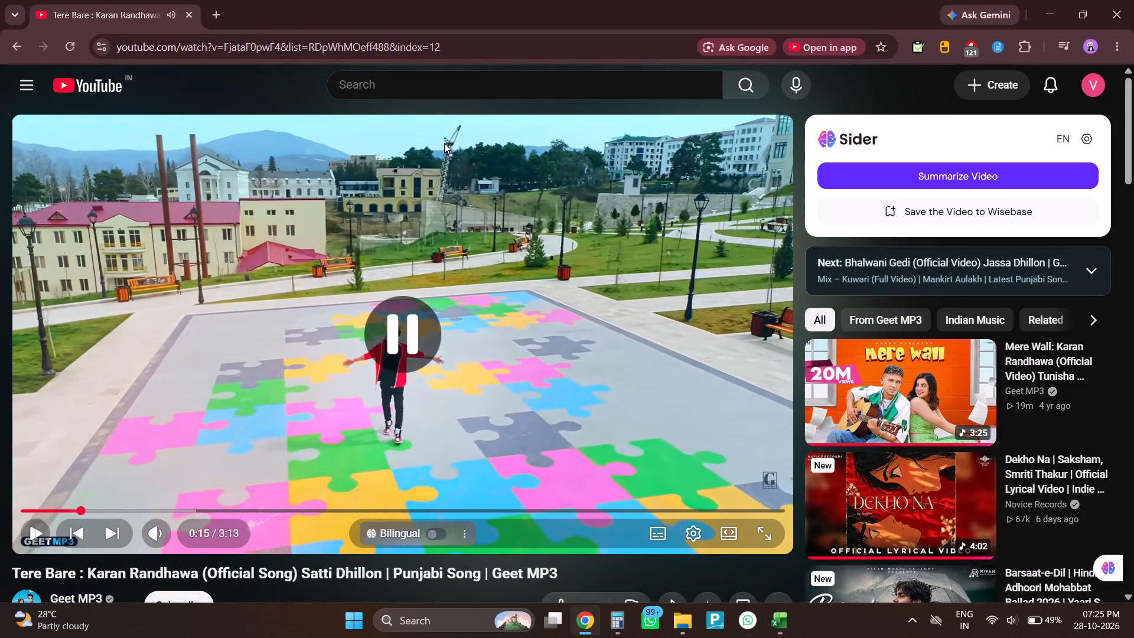
pyautogui.click(433, 78)
pyautogui.write('TERE')
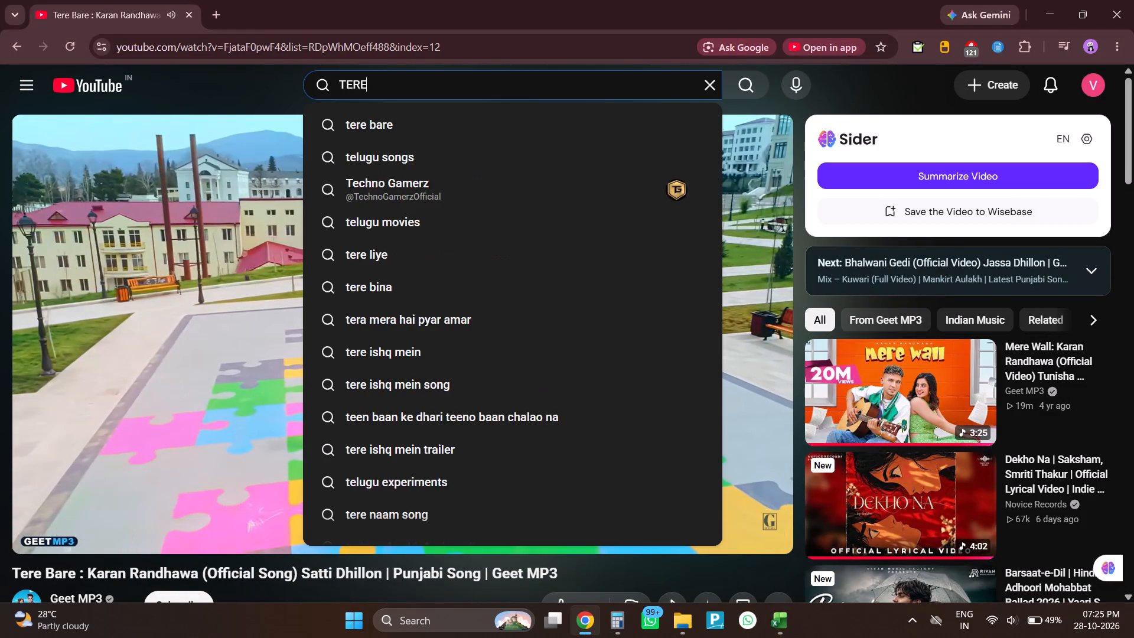
pyautogui.press('BackSpace')
pyautogui.press('BackSpace')
pyautogui.write('ERIY')
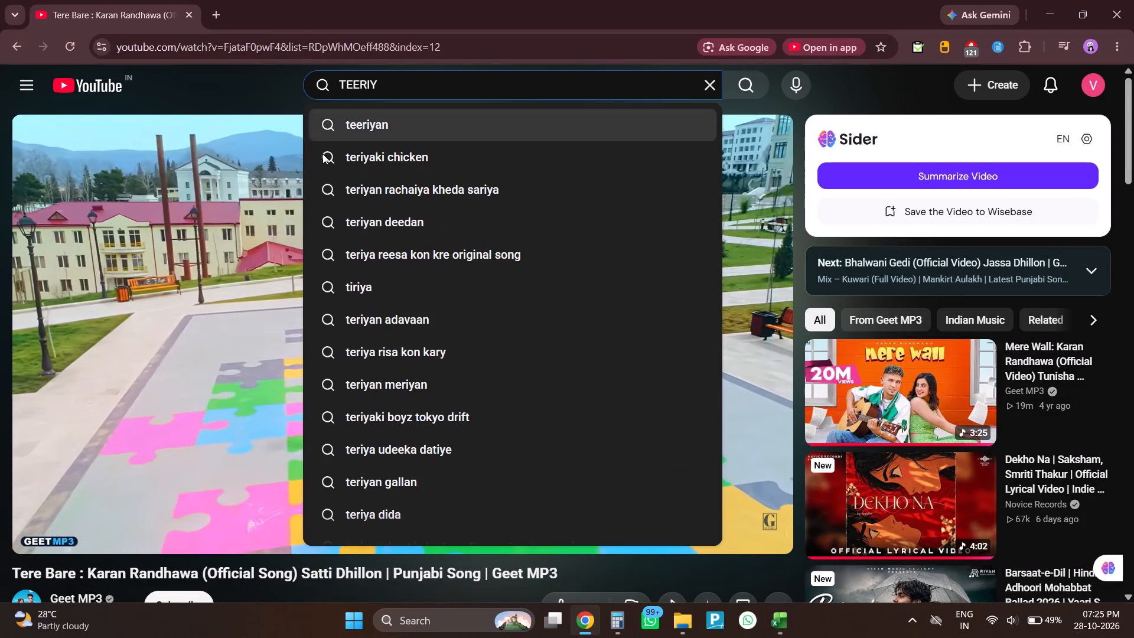
pyautogui.click(359, 224)
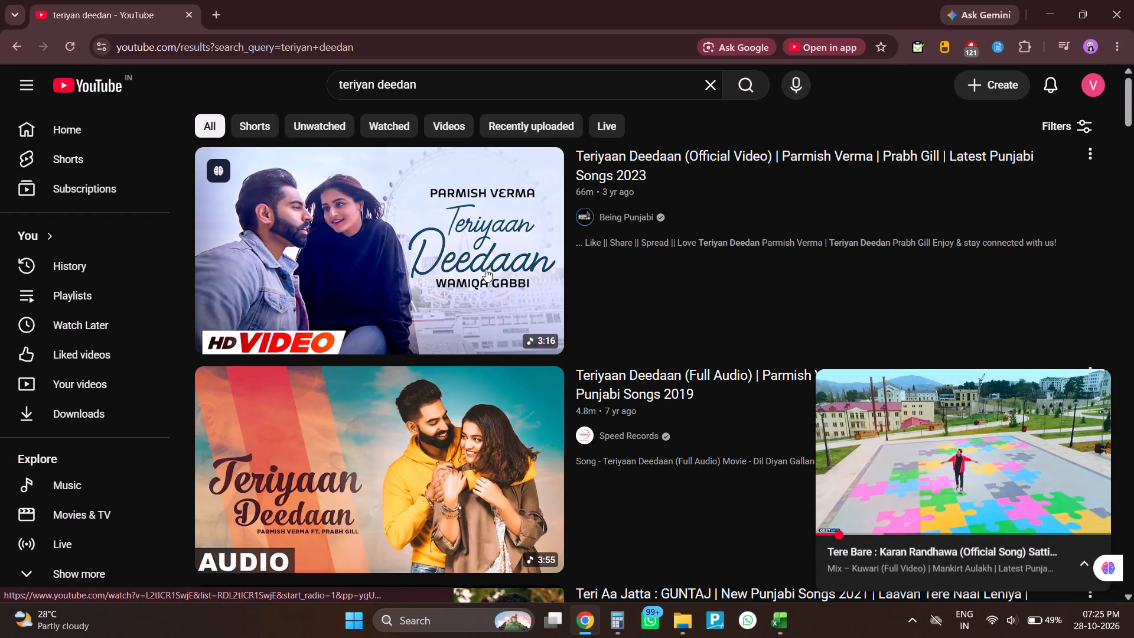
pyautogui.click(475, 272)
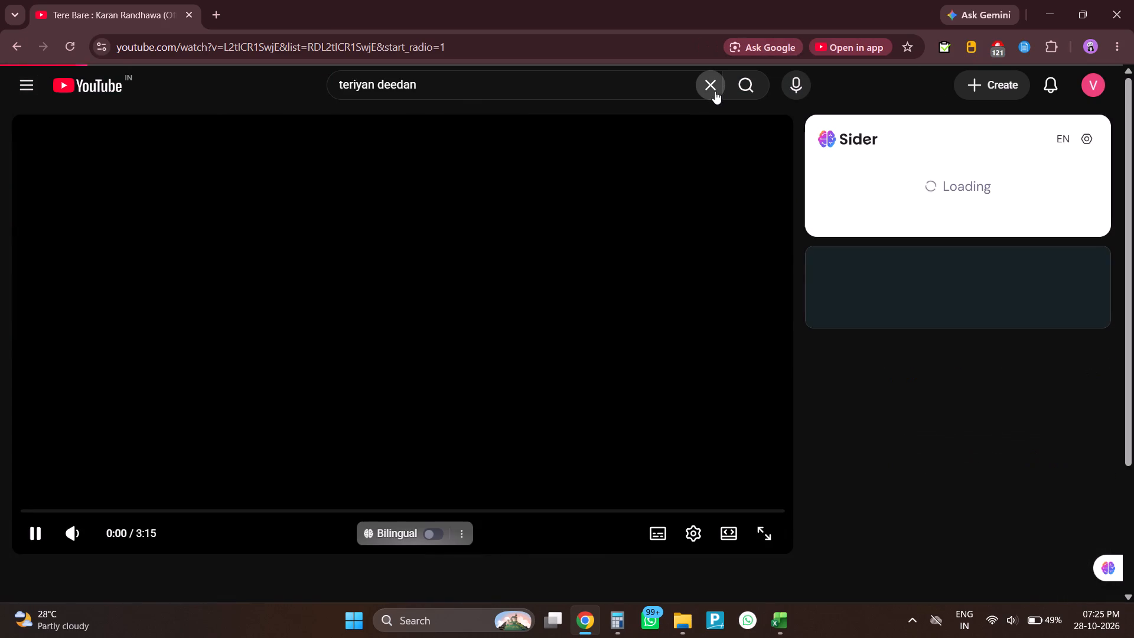
pyautogui.click(715, 91)
pyautogui.click(268, 91)
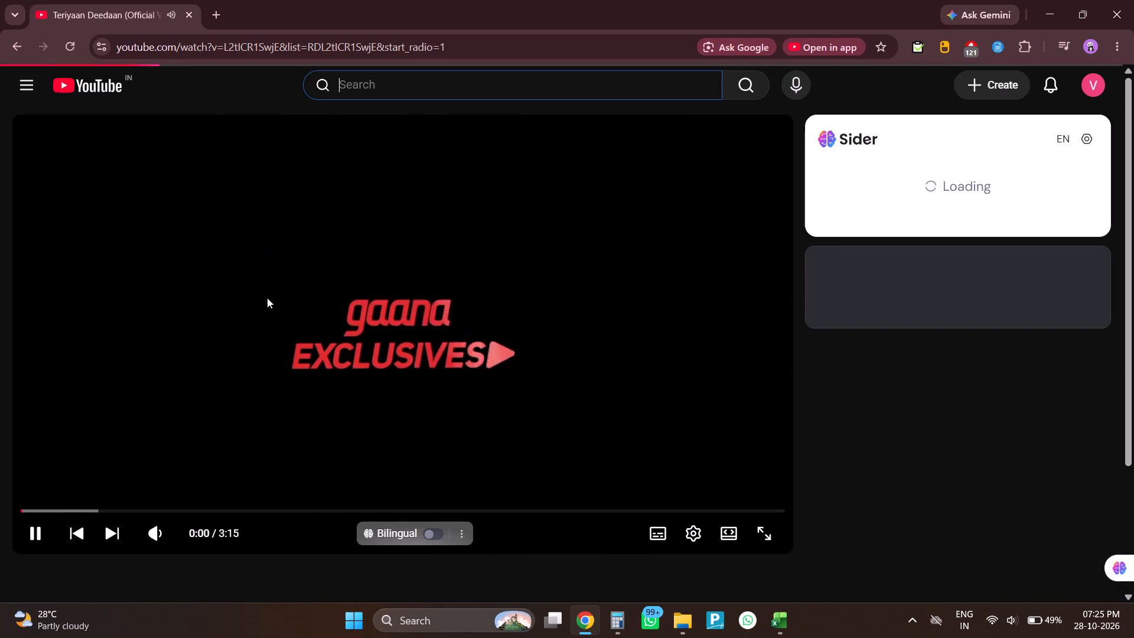
# Pause the Teriyaan Deedaan video and switch back to the EXPENSE sheet in Excel.
pyautogui.hotkey('alt', 'Tab')
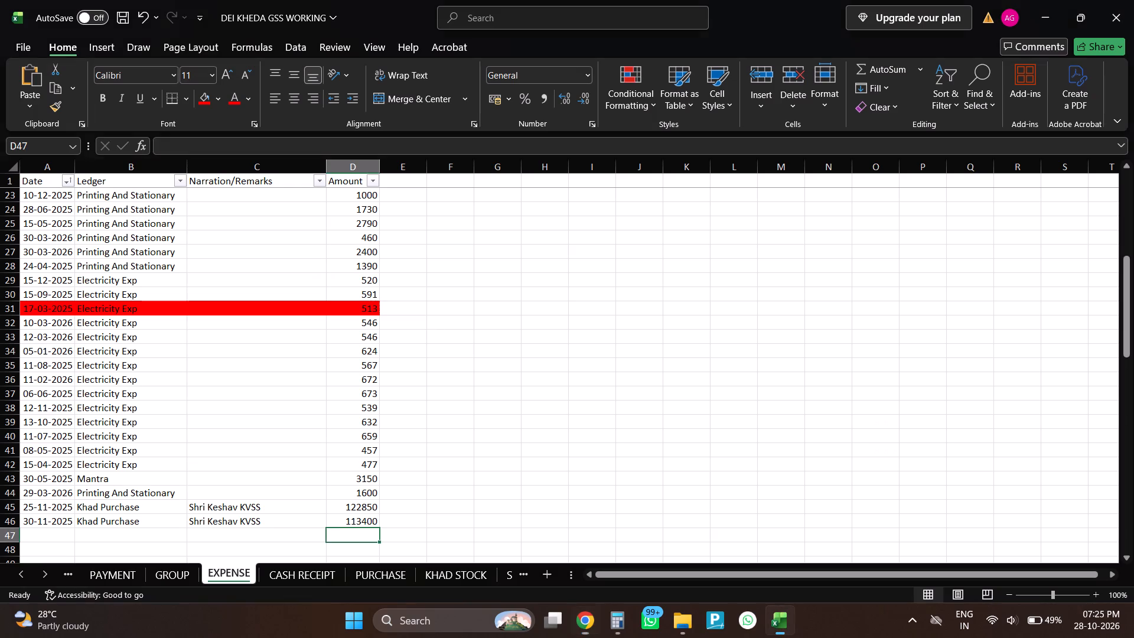
pyautogui.hotkey('alt', 'Tab')
pyautogui.click(430, 326)
pyautogui.hotkey('alt', 'Tab')
pyautogui.hotkey('alt', 'Tab')
pyautogui.hotkey('alt', 'Tab')
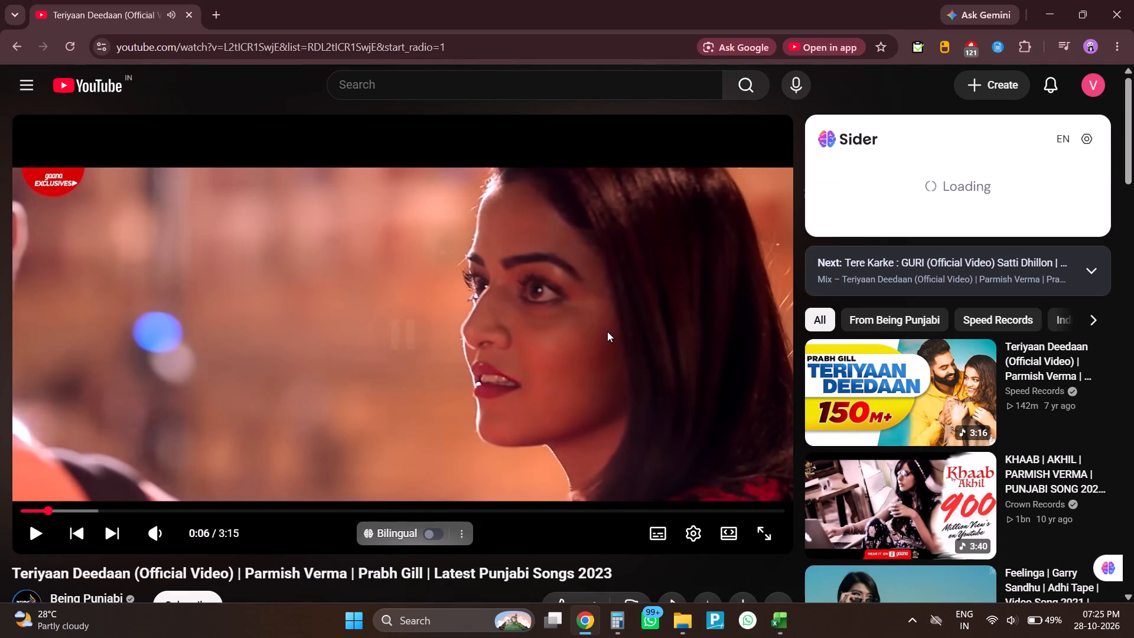
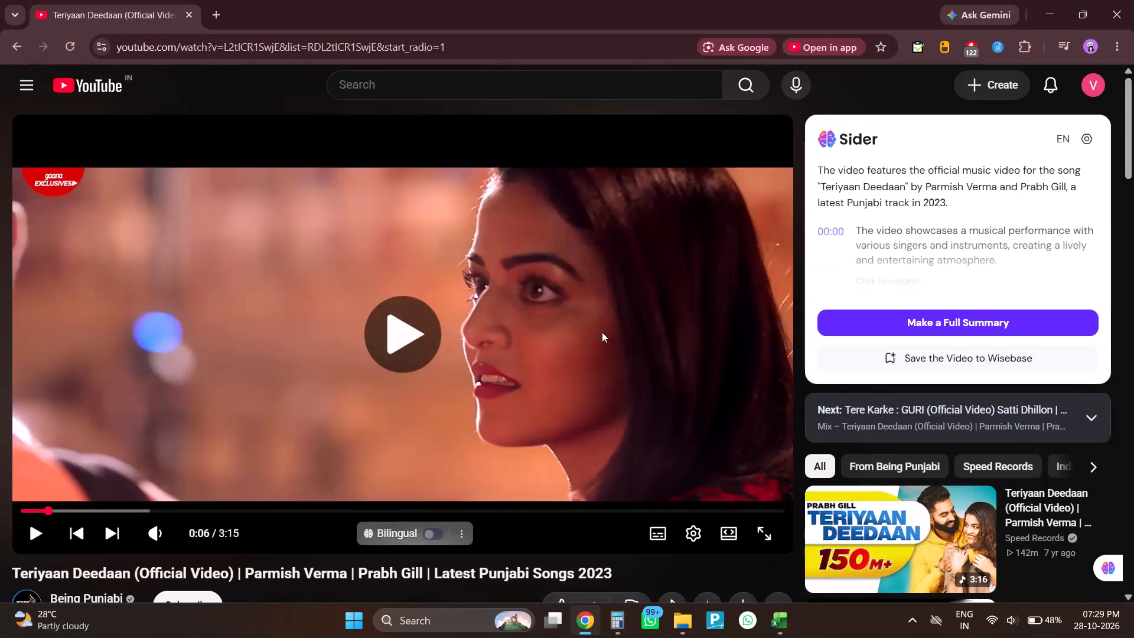
# Switch from the YouTube video back to the EXPENSE sheet of the DEI KHEDA GSS WORKING workbook in Excel.
pyautogui.hotkey('alt', 'Tab')
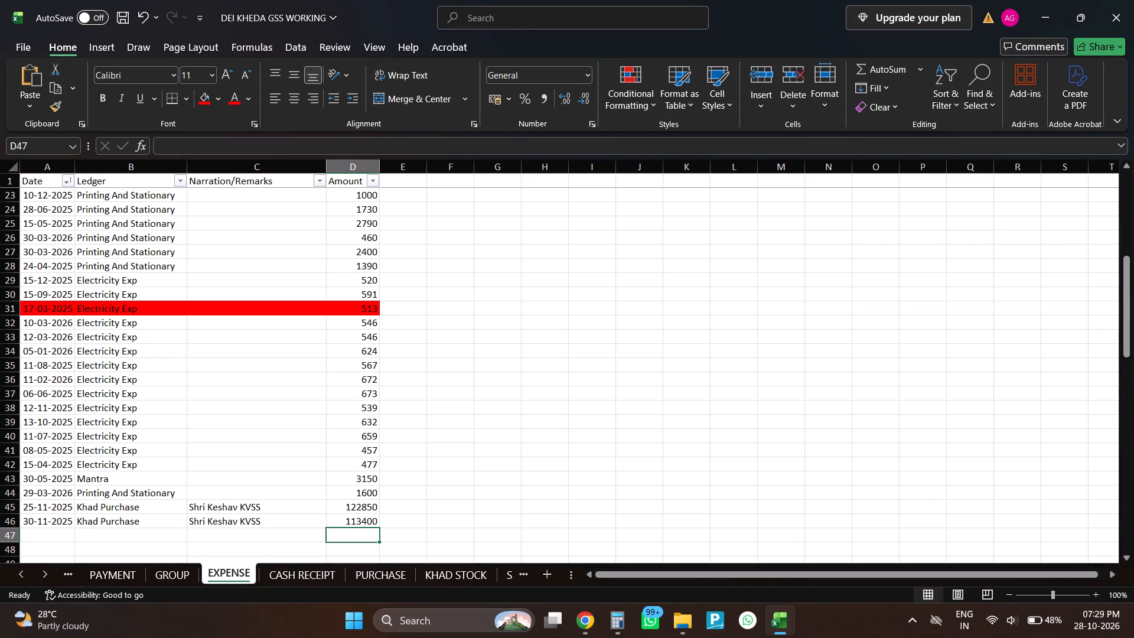
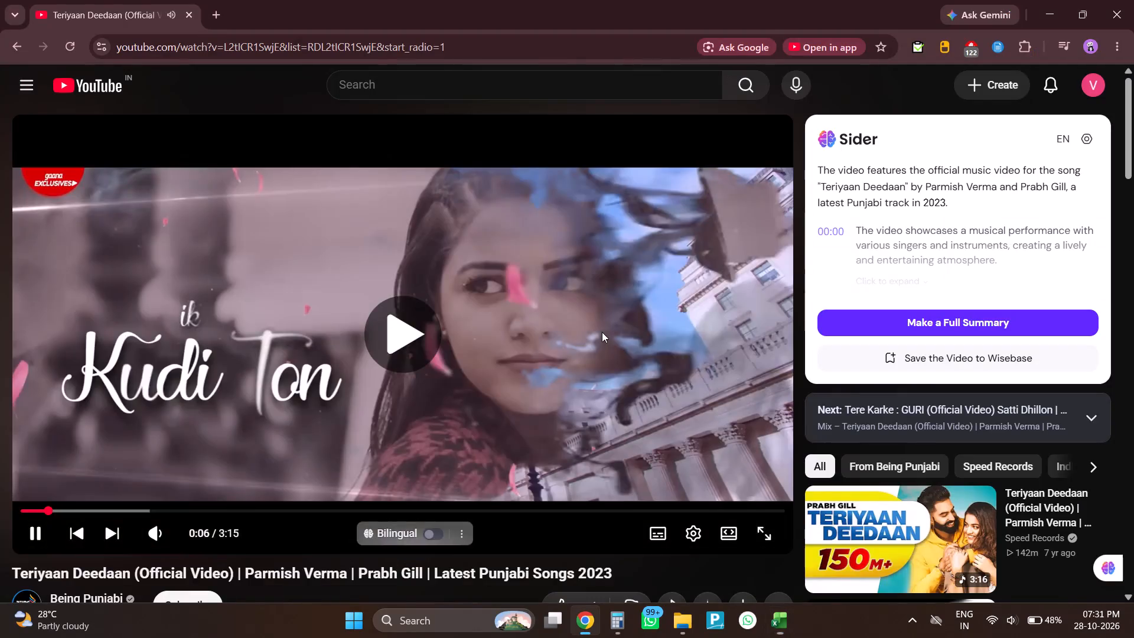
# Switch from the YouTube video back to the EXPENSE sheet of the DEI KHEDA GSS WORKING workbook in Excel.
pyautogui.hotkey('alt', 'Tab')
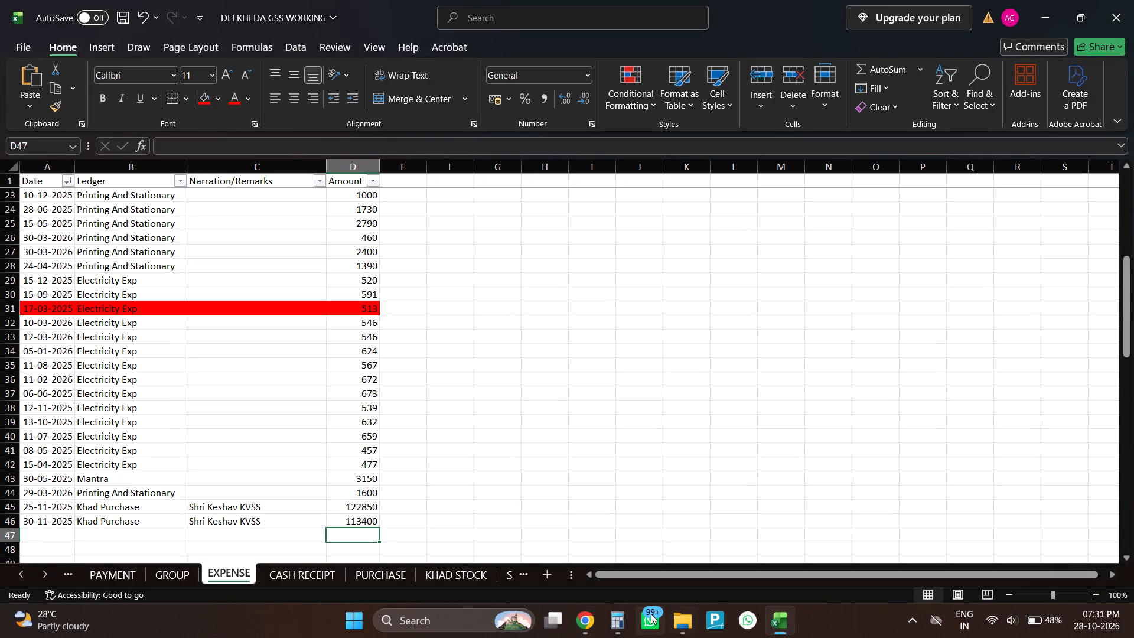